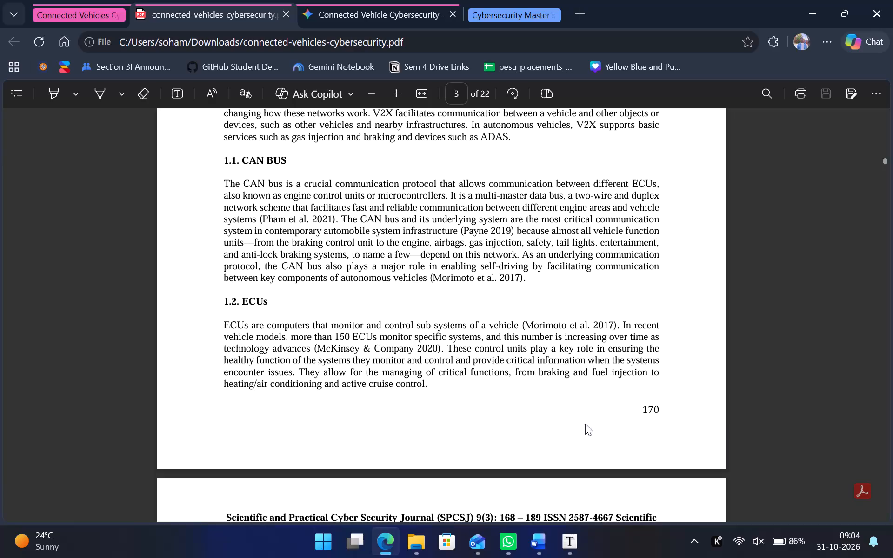
Switch to the open Word document, Document1, containing the Attack Surfaces section on connected vehicles.
click(538, 540)
click(499, 496)
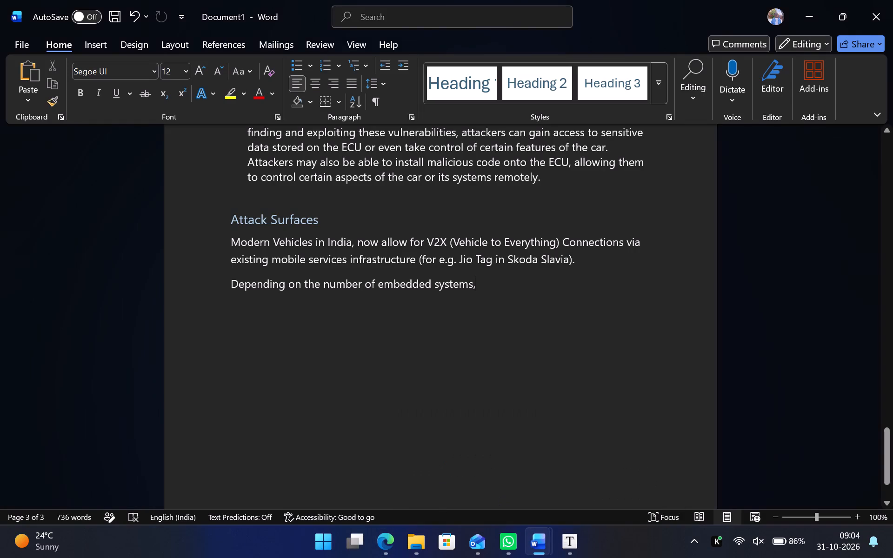
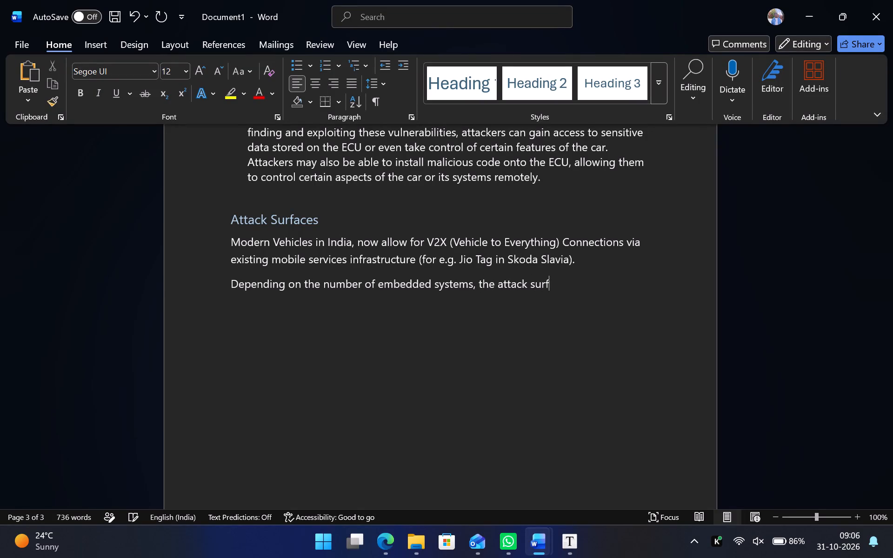
Finish the sentence on embedded systems and the attack surface with "varies as well.".
text(varies)
key(space)
text(as well. Wider the a)
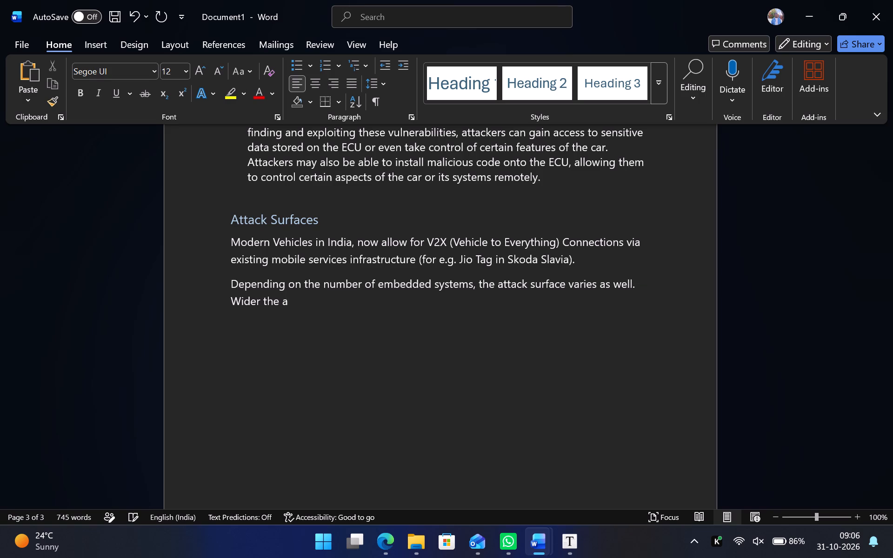
Replace the started sentence with "More the number of embedded systems, wider the attack surface.".
key(BackSpace)
key(BackSpace)
key(BackSpace)
key(BackSpace)
key(BackSpace)
key(BackSpace)
key(BackSpace)
key(BackSpace)
key(BackSpace)
key(BackSpace)
key(BackSpace)
text(More h)
key(BackSpace)
text(the number of)
key(space)
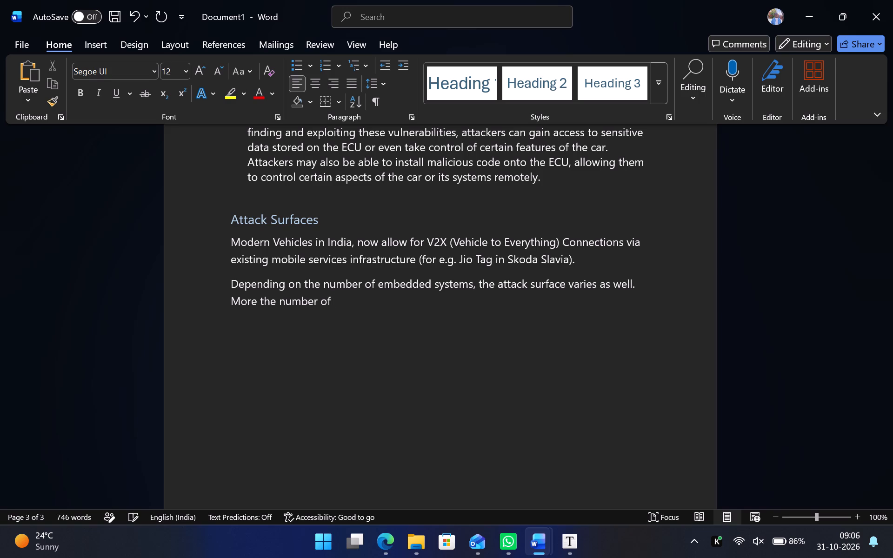
text(embedded systems,)
key(space)
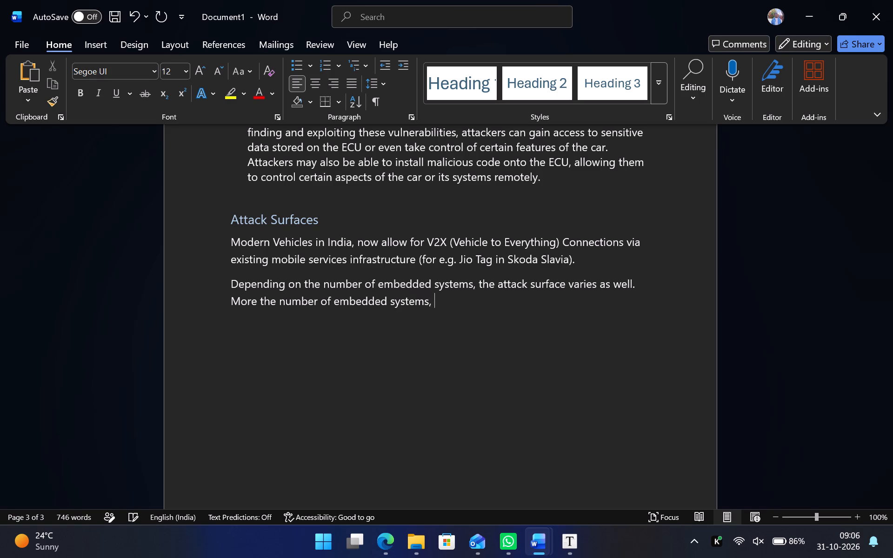
text(wider the attack surface.)
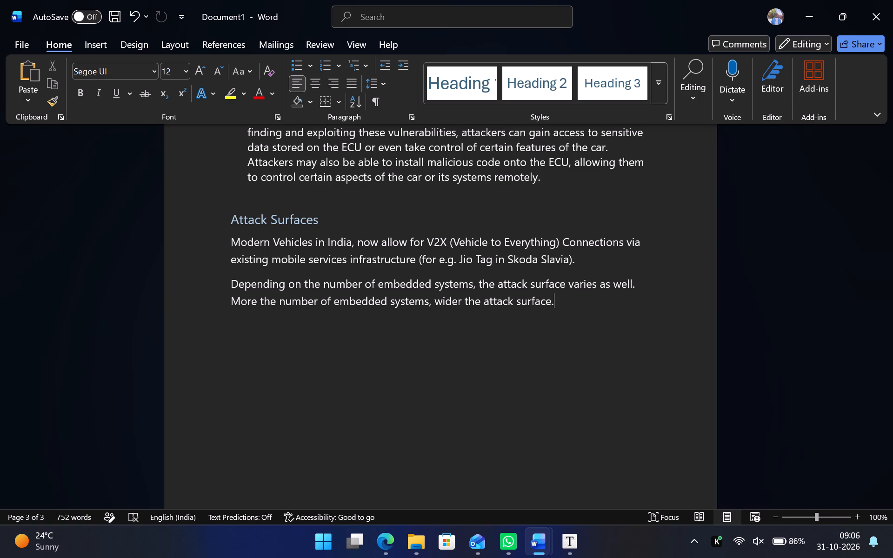
Switch to Edge, search the web for "ecu full form" in a new tab, and close that tab after reading.
click(383, 540)
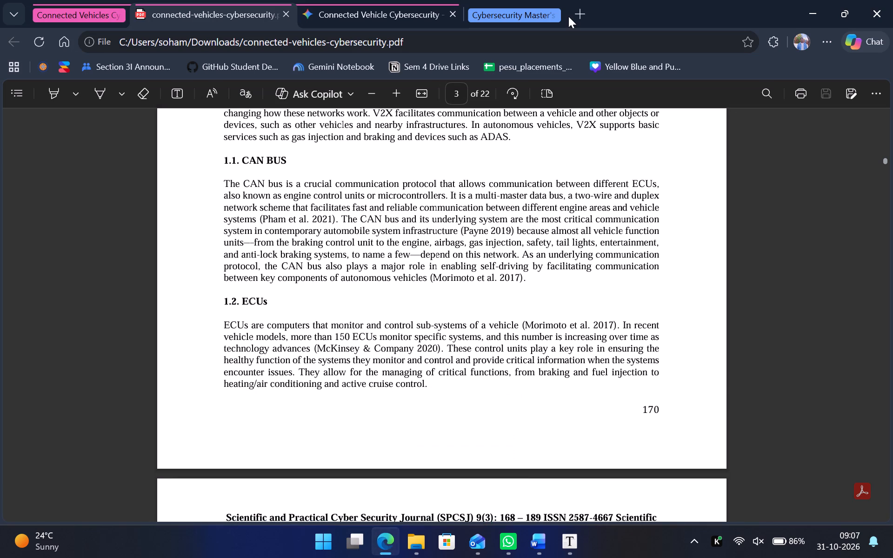
click(584, 17)
text(ECU)
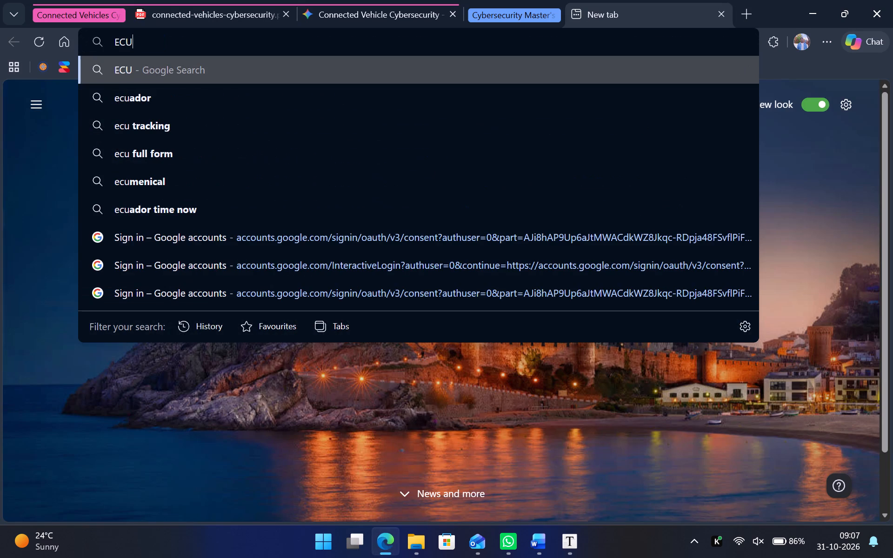
key(Up)
key(Up)
key(Up)
key(Up)
key(Up)
key(Up)
key(Return)
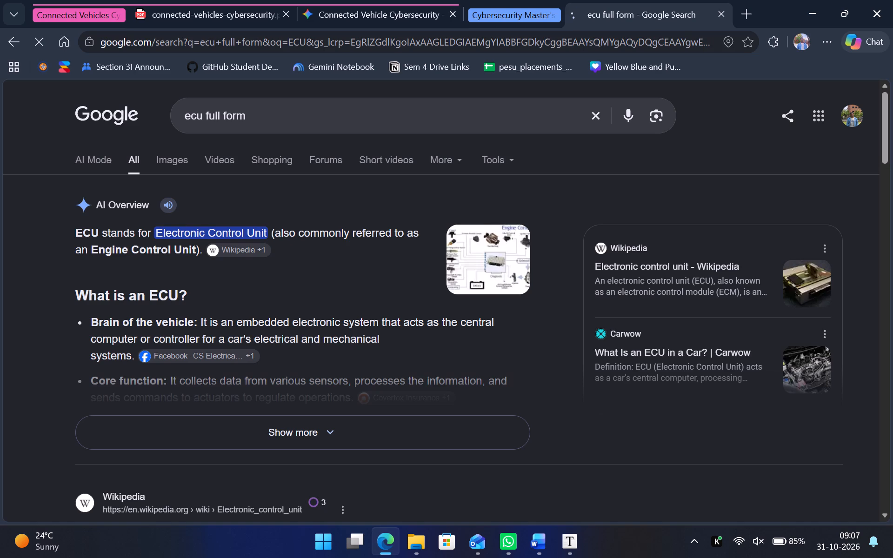
key(ctrl+w)
Back in Word, continue the paragraph with "Connected vehicles these days contain multiple Electronic Control Units or ECUs".
key(alt+Tab)
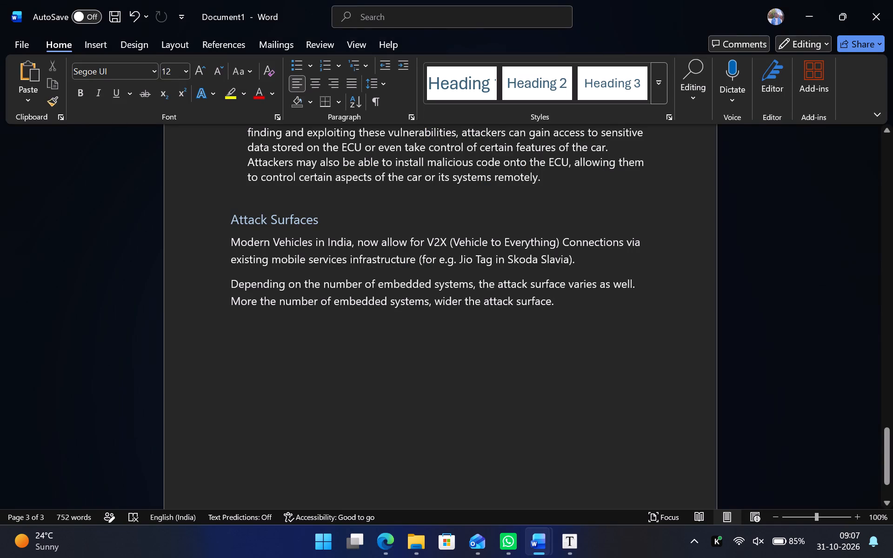
key(space)
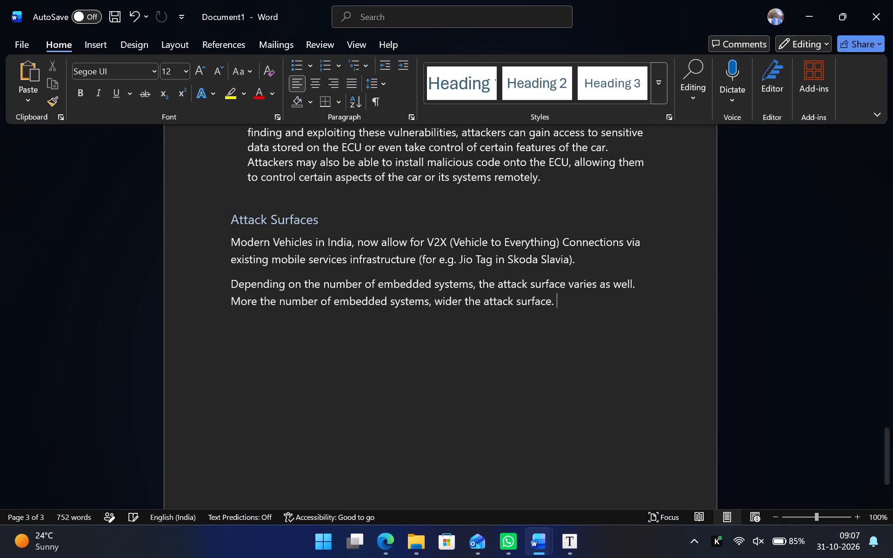
text(Connected v)
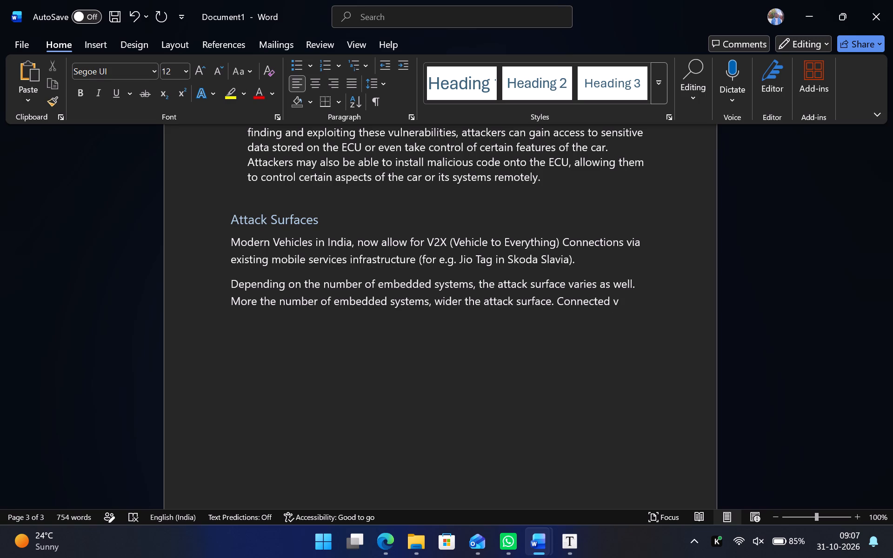
text(ehical)
key(BackSpace)
key(BackSpace)
text(les these days containt)
key(BackSpace)
key(space)
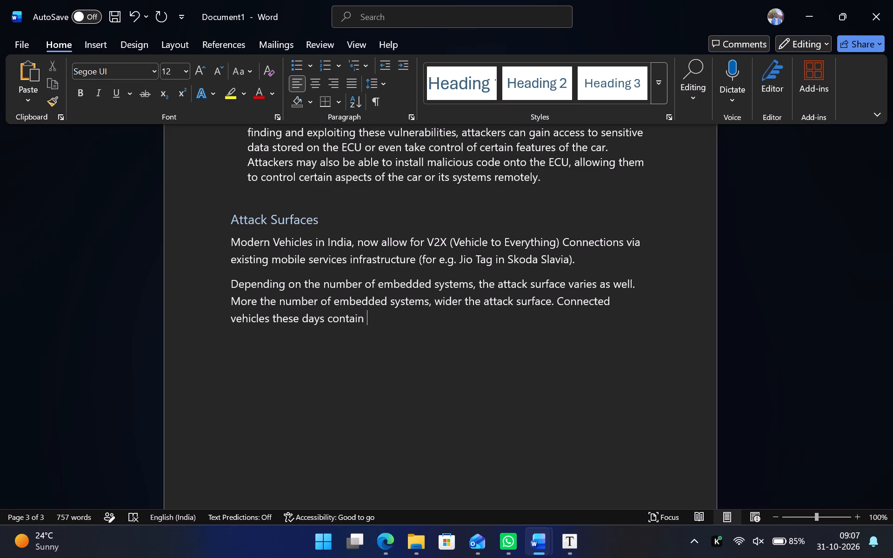
text(multiple Electroc)
key(BackSpace)
text(nic Control Units)
key(space)
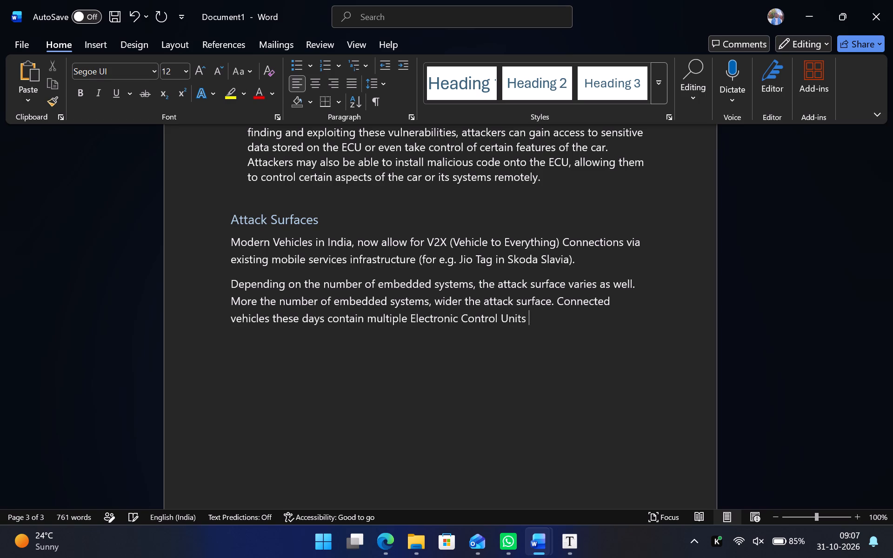
text(or ECUs)
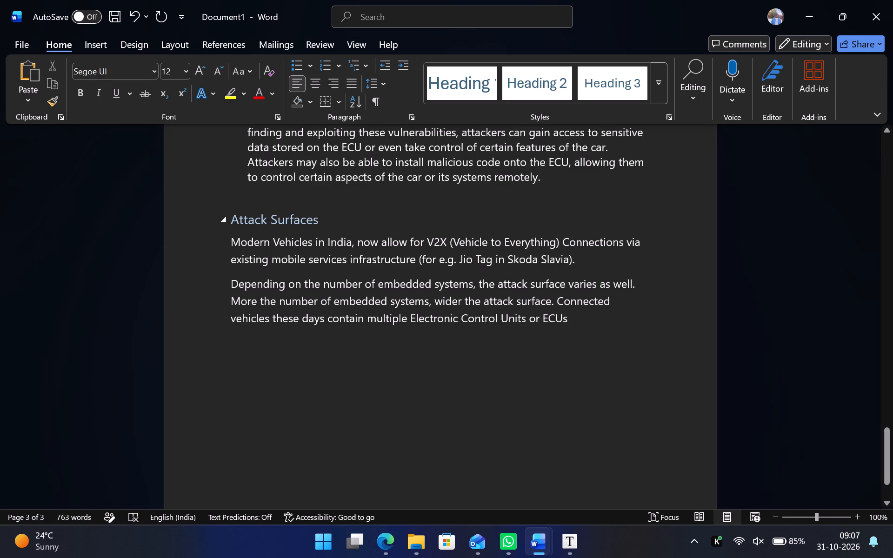
Make the phrase "Electronic Control Units" bold and underlined in the Attack Surfaces paragraph.
drag(411, 321, 519, 312)
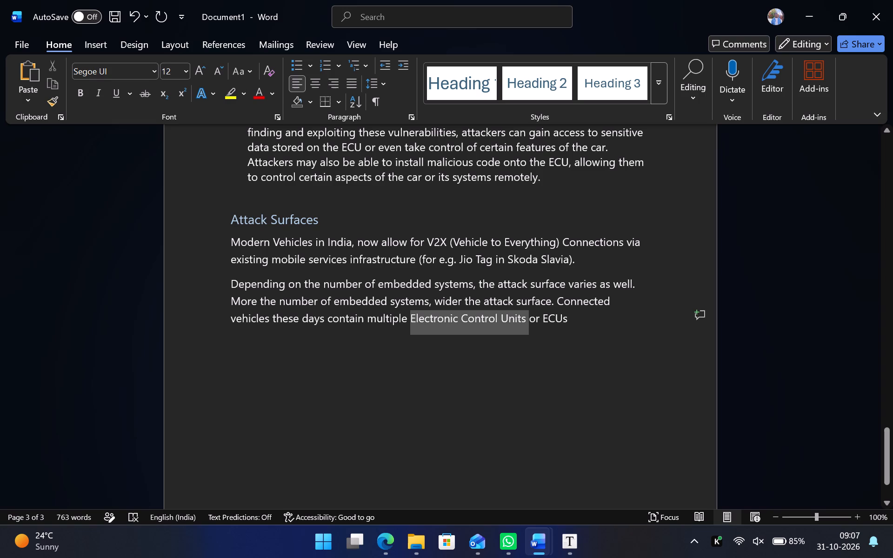
drag(519, 312, 520, 318)
drag(520, 318, 522, 319)
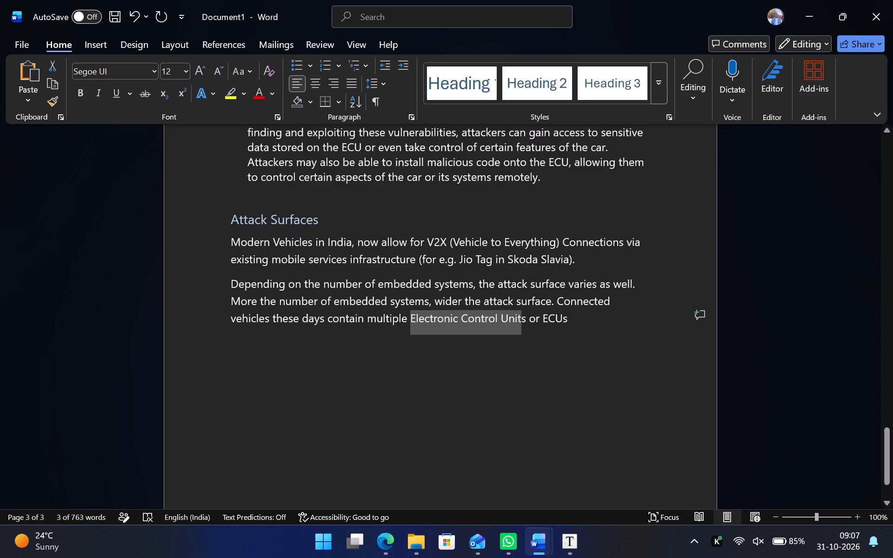
key(shift+Right)
key(ctrl+b)
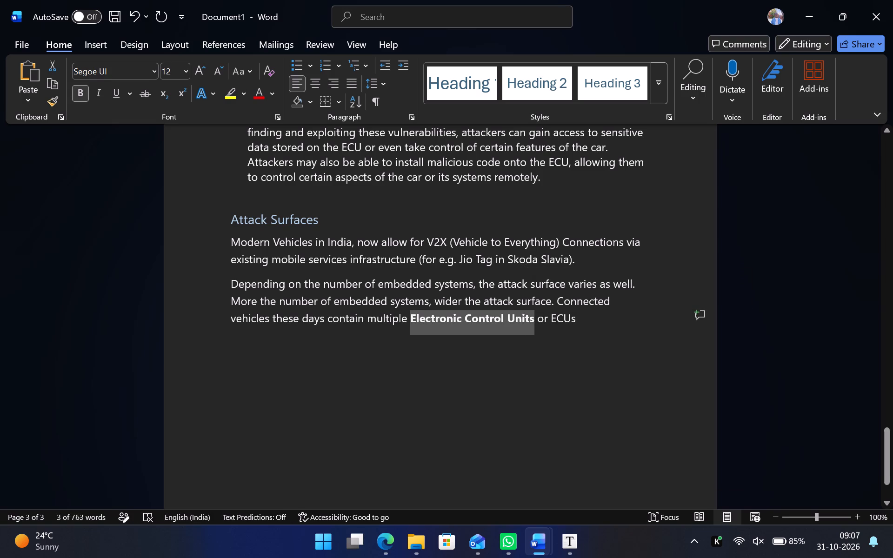
key(ctrl+u)
Complete the sentence after "ECUs" with ", which are the brain of the vehicle.".
click(586, 322)
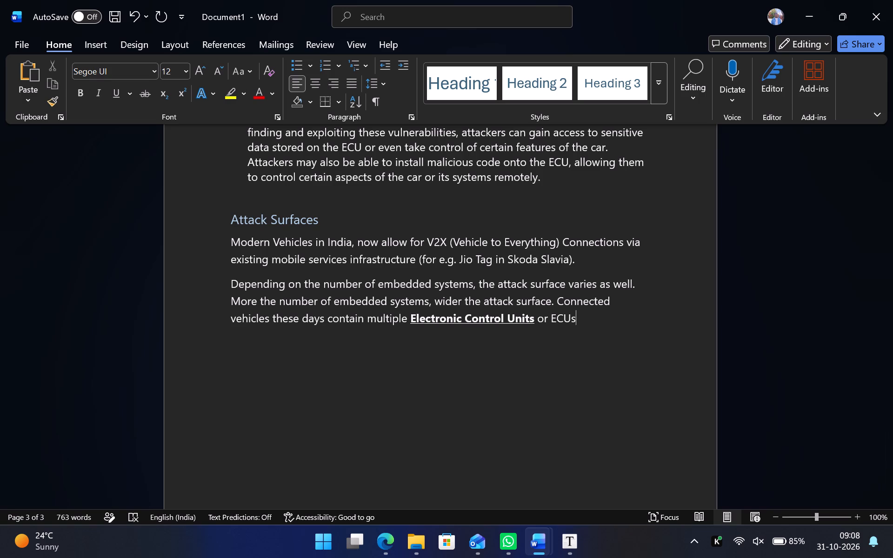
key(space)
text(which is the)
key(space)
key(BackSpace)
key(BackSpace)
key(BackSpace)
key(BackSpace)
key(BackSpace)
key(BackSpace)
key(BackSpace)
key(BackSpace)
key(BackSpace)
key(BackSpace)
key(BackSpace)
key(BackSpace)
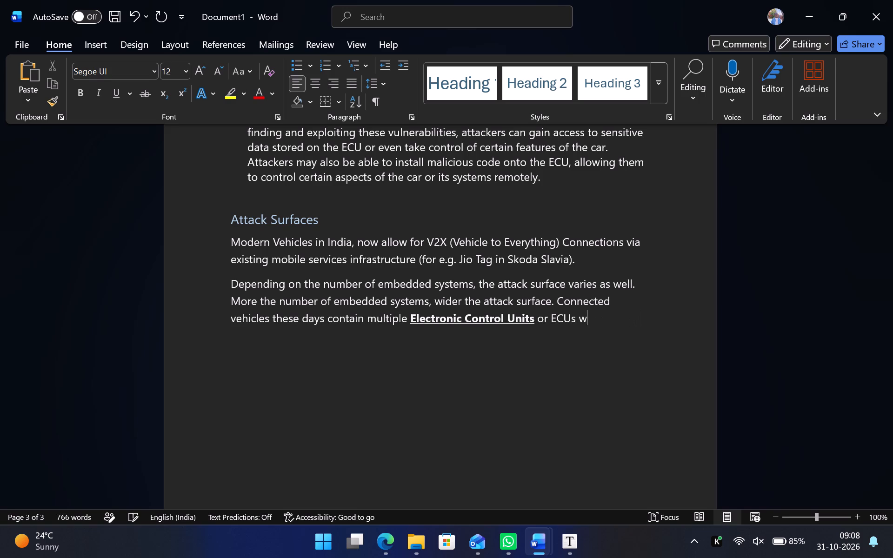
key(BackSpace)
key(BackSpace)
text(, which are the br)
text(ain of the vehicle.)
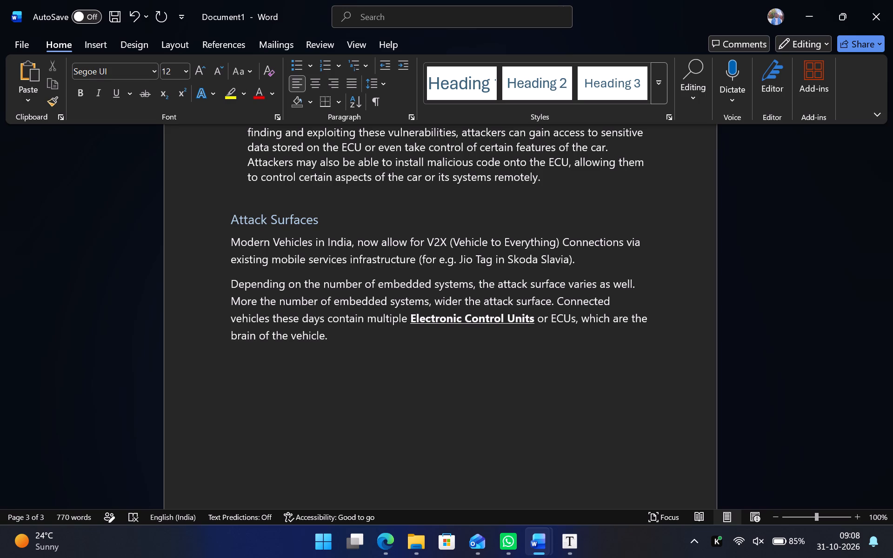
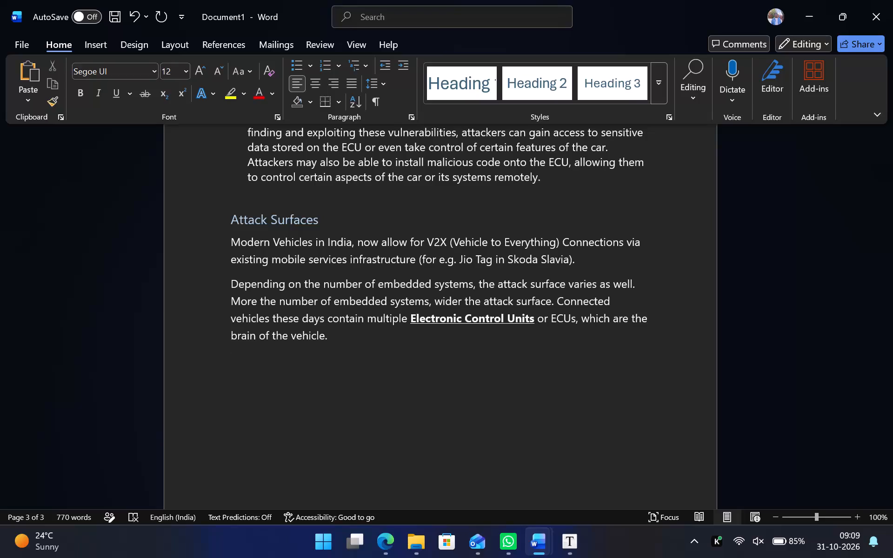
Begin a new Attack Surfaces paragraph with "In non-autonomous connected vehicles,", accepting the hyphenated grammar suggestion for "non autonomous".
text(n)
key(space)
text(non)
key(space)
text(autono)
text(mous)
key(space)
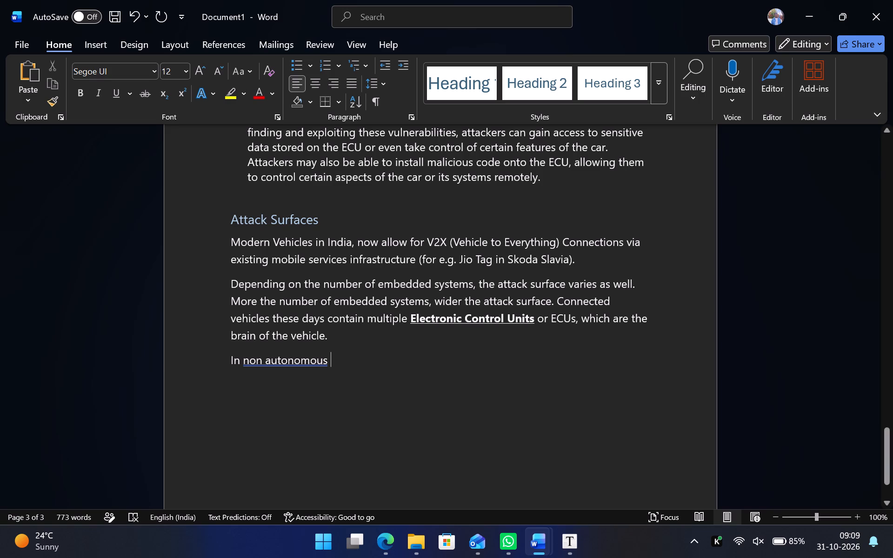
click(267, 362)
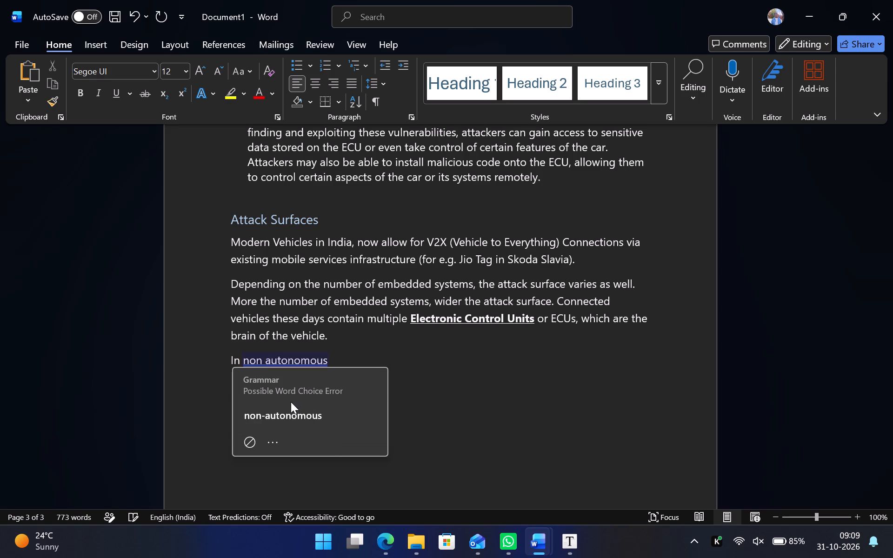
click(288, 412)
text(connected vehicles,)
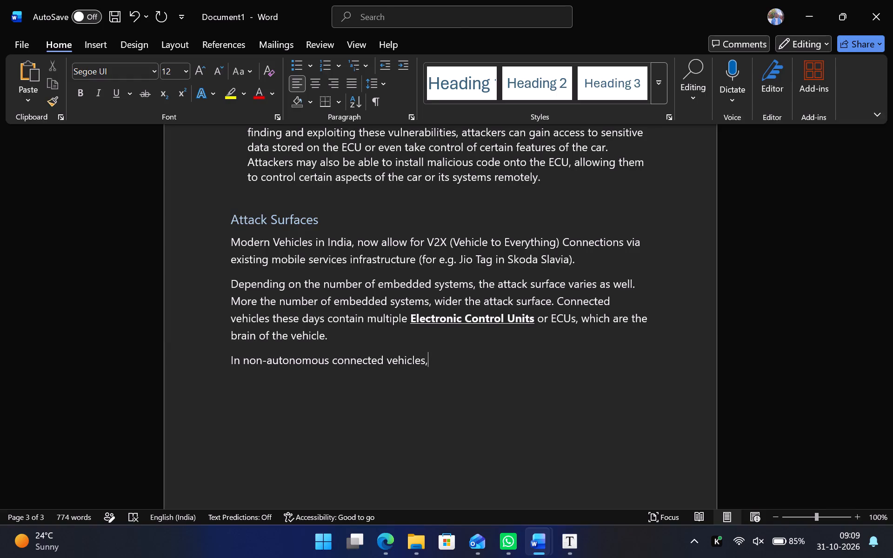
Set the Office theme to Colorful in the Word options.
click(16, 41)
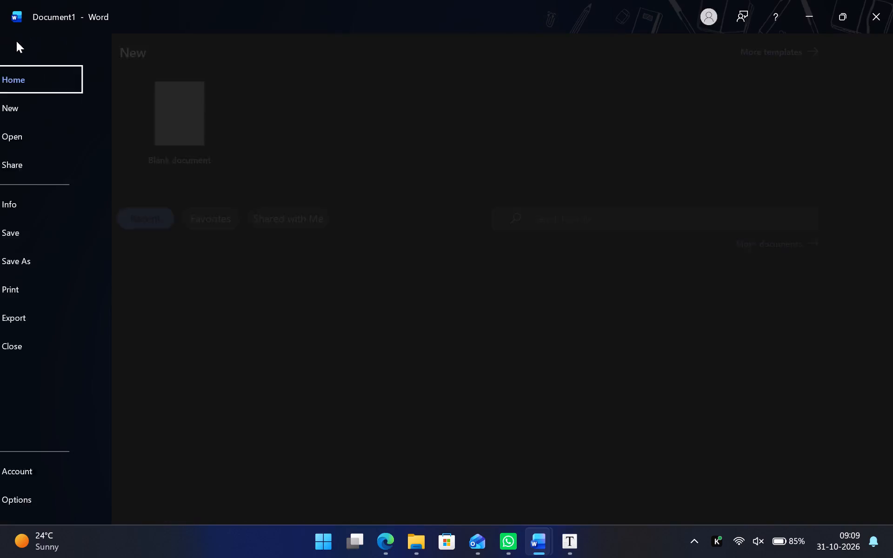
click(48, 468)
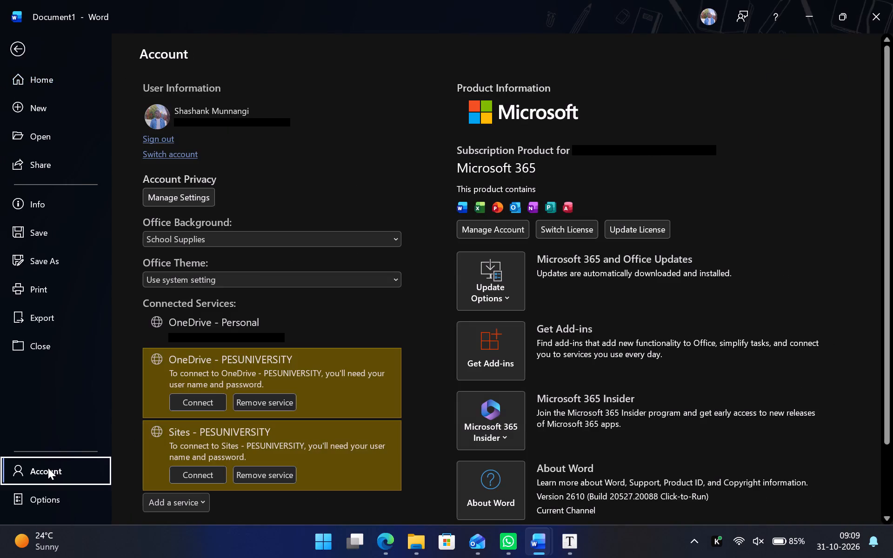
click(43, 498)
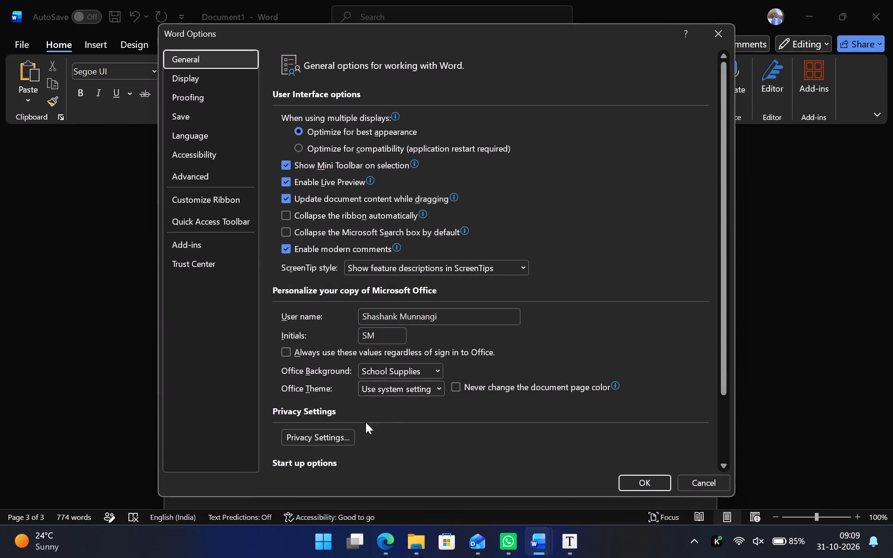
scroll(360, 432, right, 1)
click(376, 391)
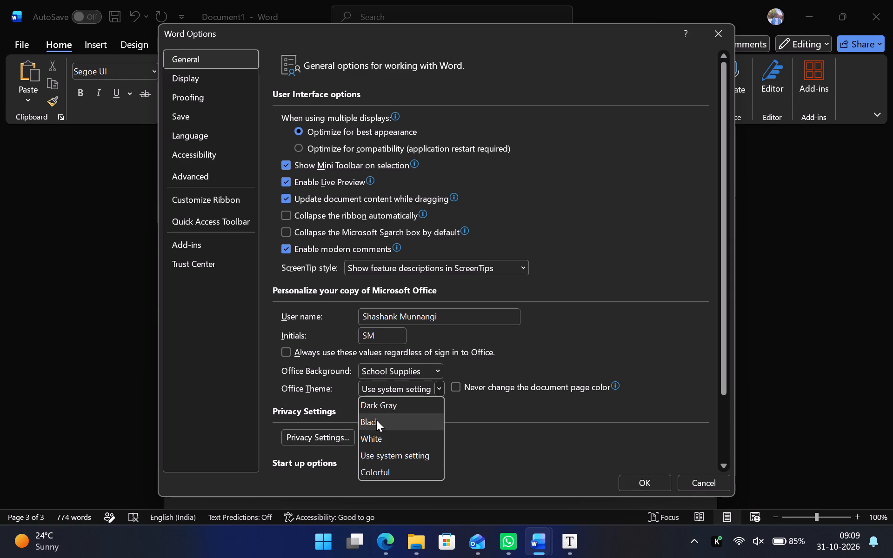
click(376, 420)
click(381, 392)
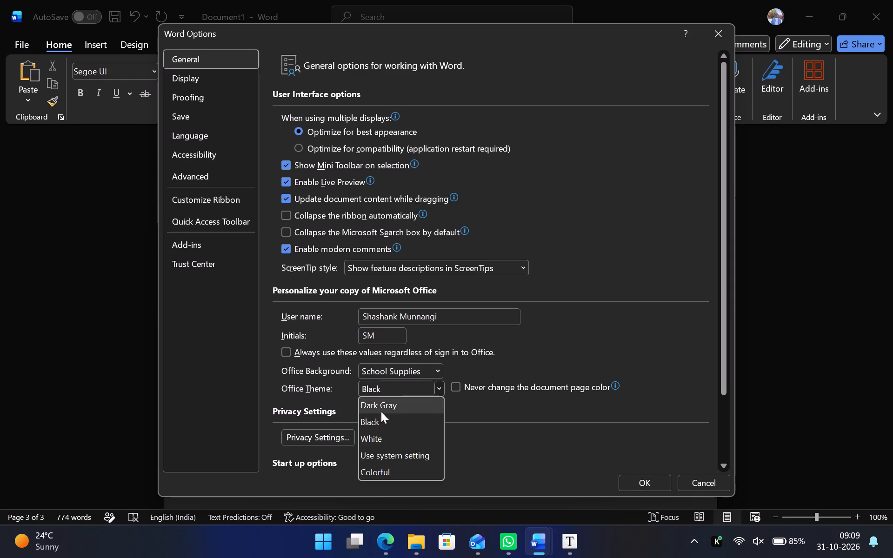
click(390, 475)
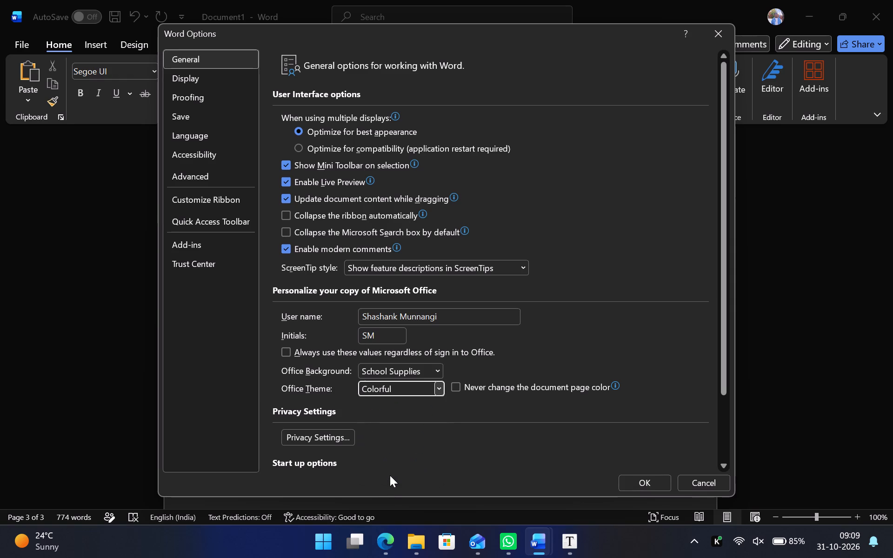
click(626, 484)
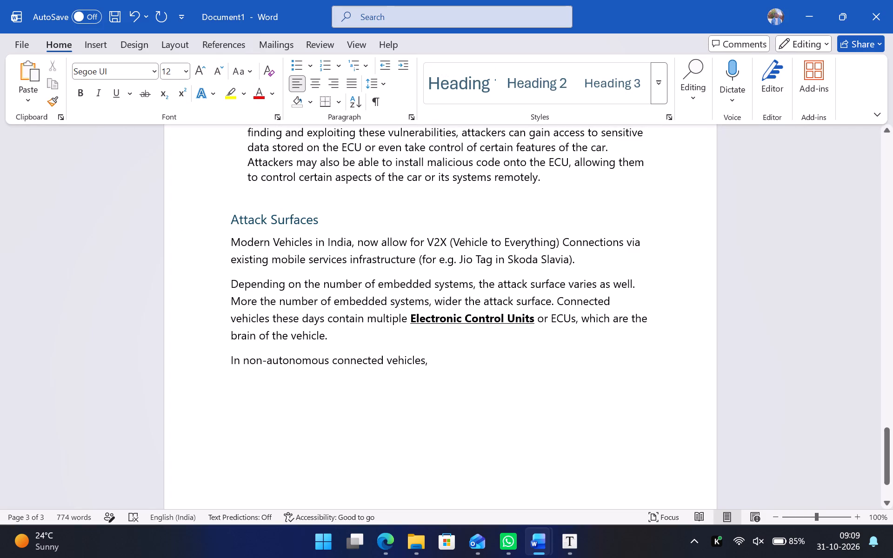
Continue the new paragraph after "vehicles," with the word "the".
click(482, 374)
key(space)
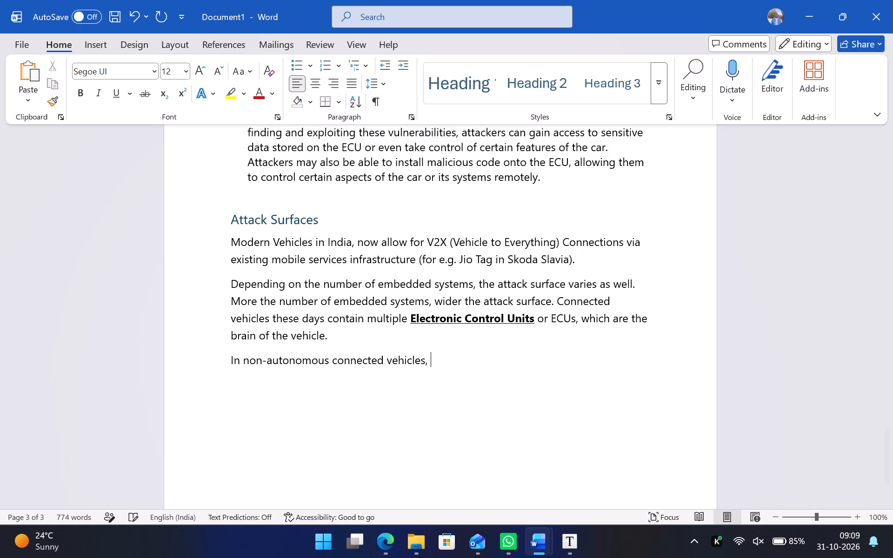
text(the)
key(space)
Switch to Edge and open a new tab in the pink Connected Vehicles tab group.
key(alt+Tab)
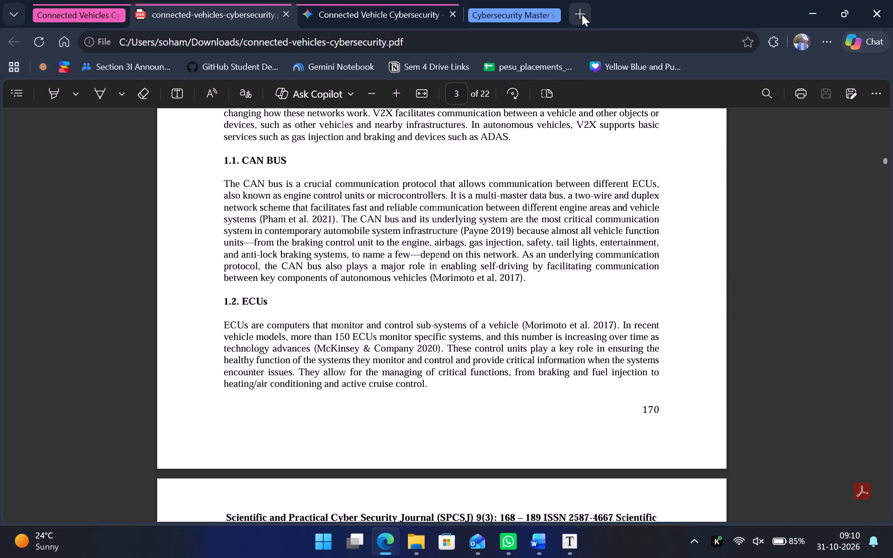
click(582, 14)
click(92, 6)
right_click(92, 6)
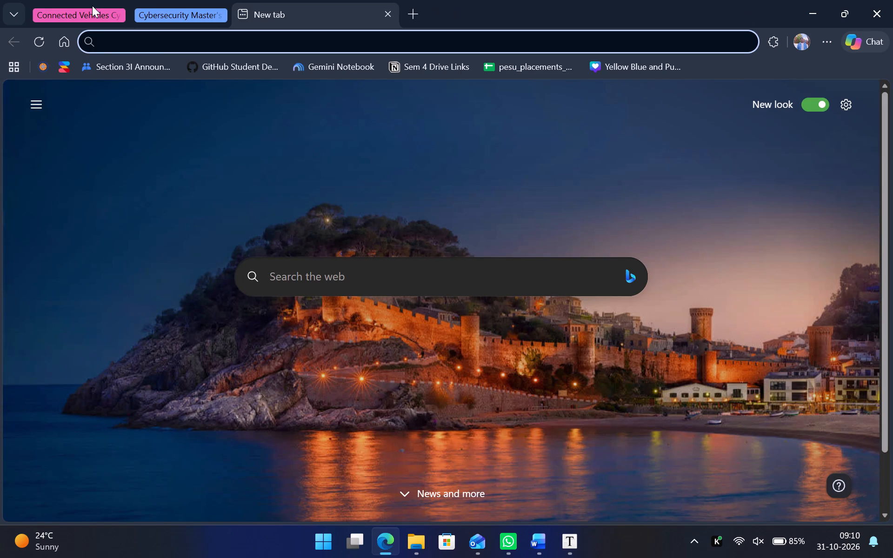
click(100, 106)
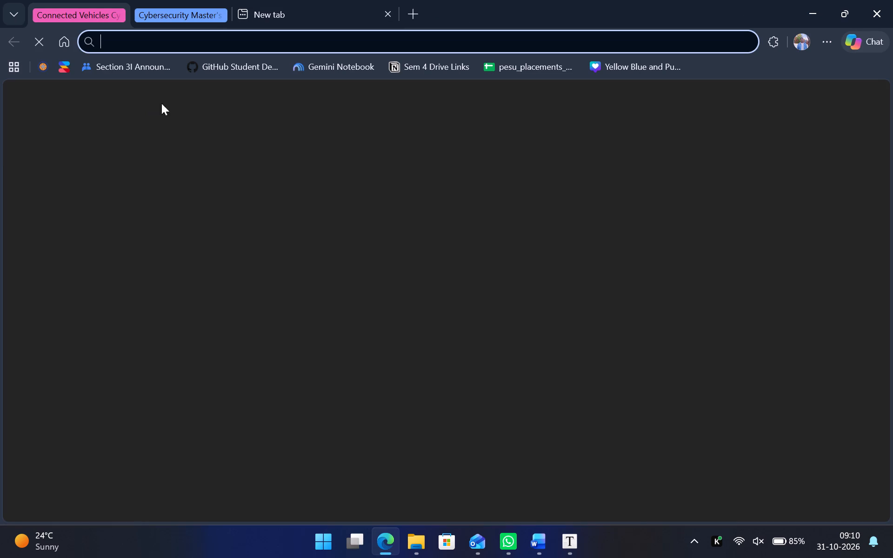
Search the web for "can bus full form" using the suggested query for CAN Bus.
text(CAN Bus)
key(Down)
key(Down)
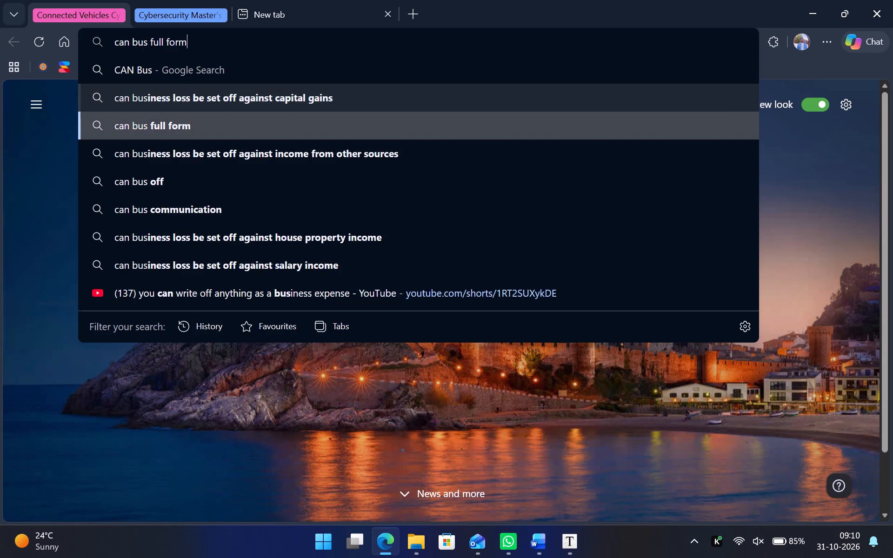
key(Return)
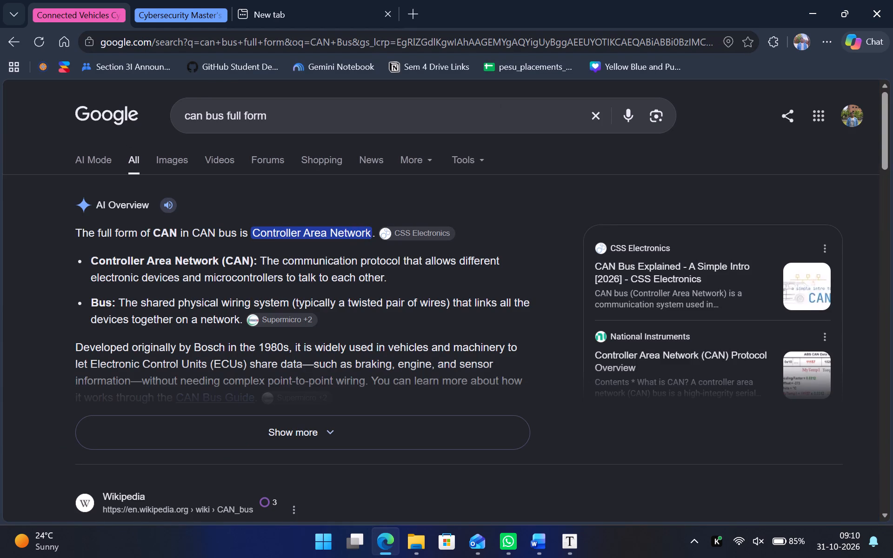
Switch back to Document1 in Word and continue the last Attack Surfaces paragraph after "the" with "Controller Area Network Bus".
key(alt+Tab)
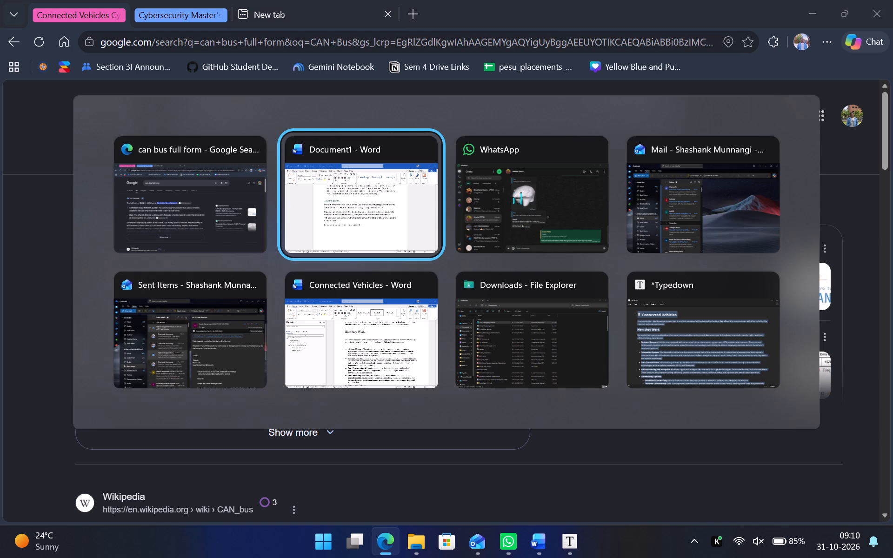
alt+click(122, 170)
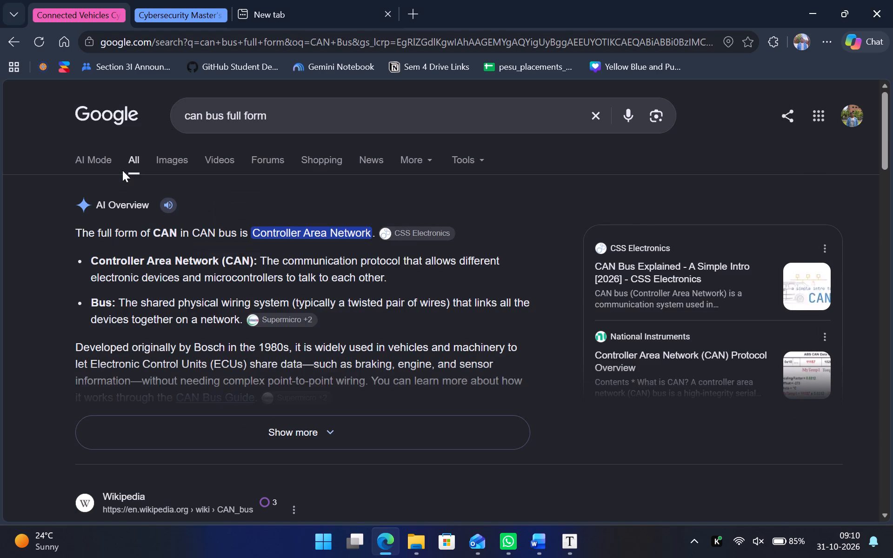
key(alt+Tab)
key(alt+Tab)
key(alt+Tab)
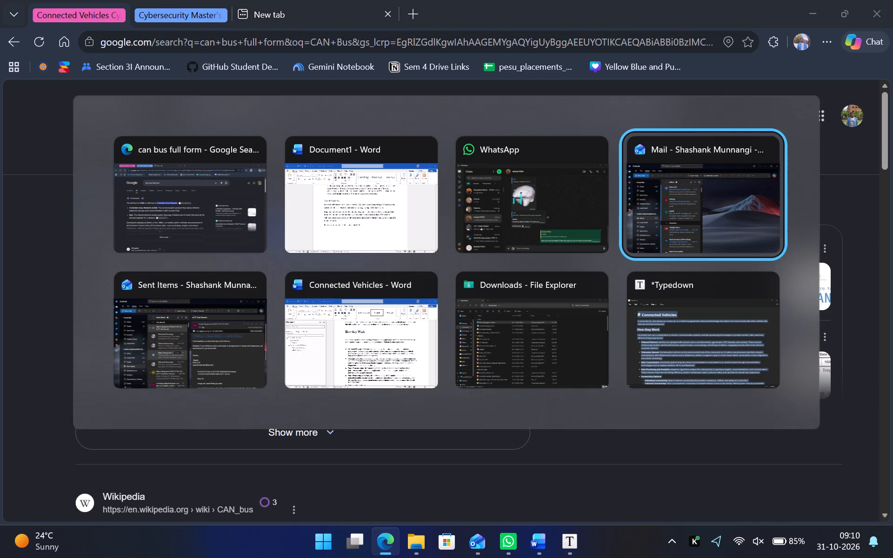
alt+click(326, 194)
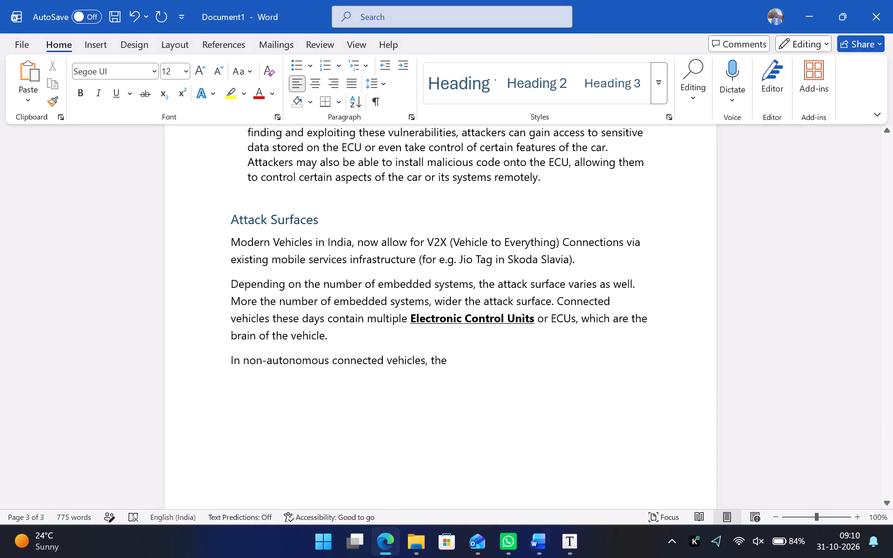
click(467, 352)
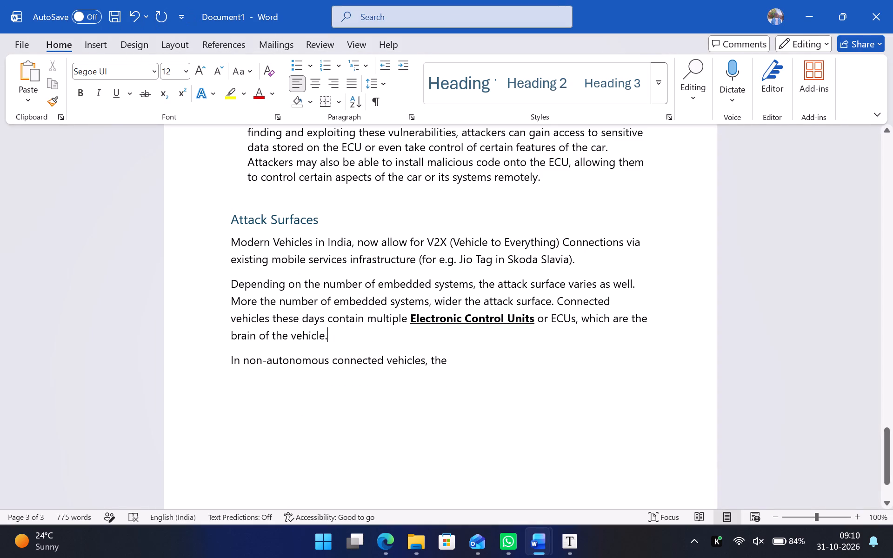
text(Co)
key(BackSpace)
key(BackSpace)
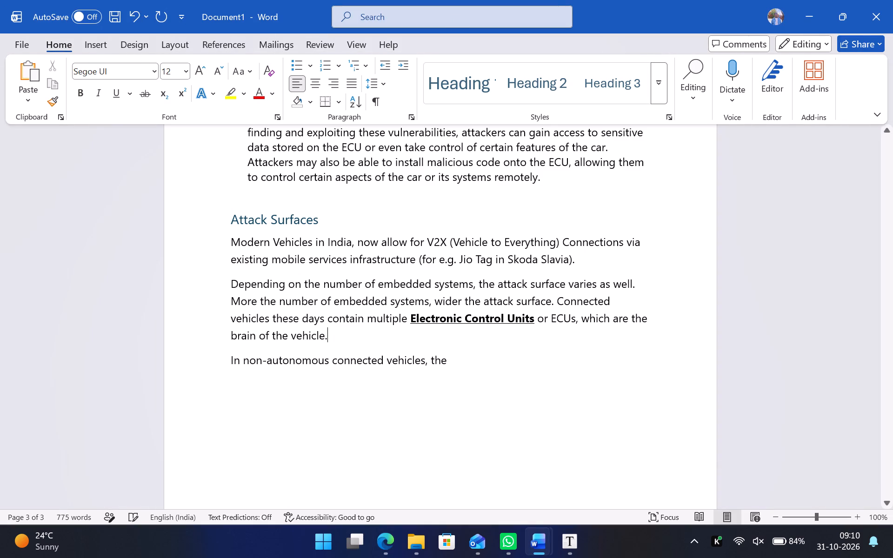
click(480, 366)
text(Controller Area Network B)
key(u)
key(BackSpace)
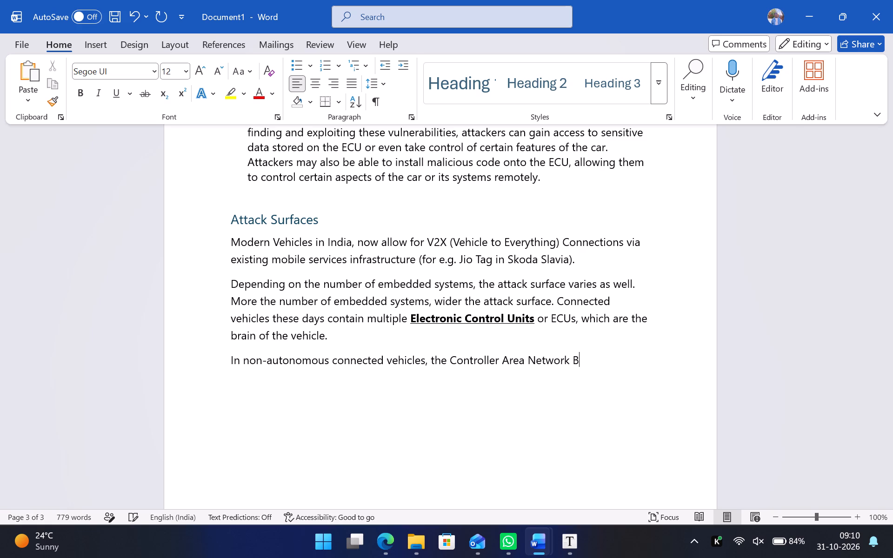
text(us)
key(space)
Back in Word, add "or CAN Bus" after "Controller Area Network Bus".
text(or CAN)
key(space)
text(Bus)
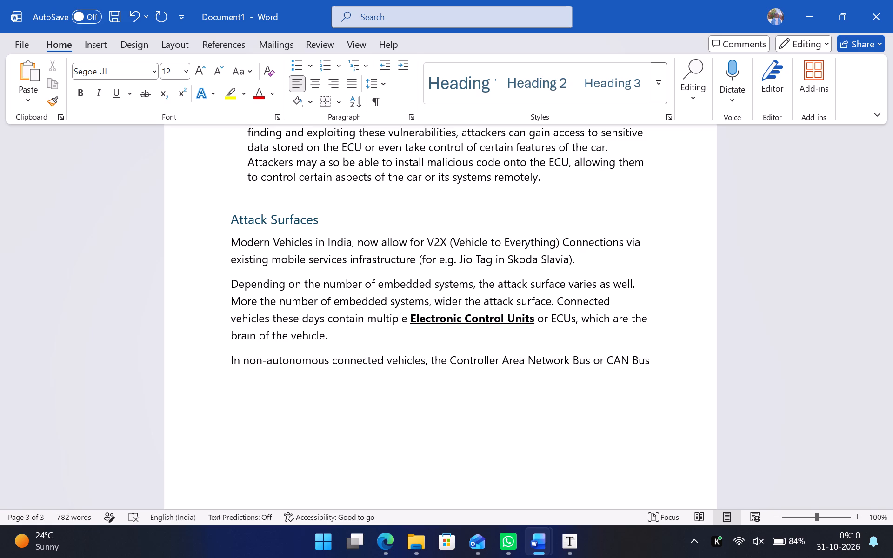
Make the phrase "Controller Area Network Bus" bold and underlined in the last paragraph.
drag(451, 362, 574, 363)
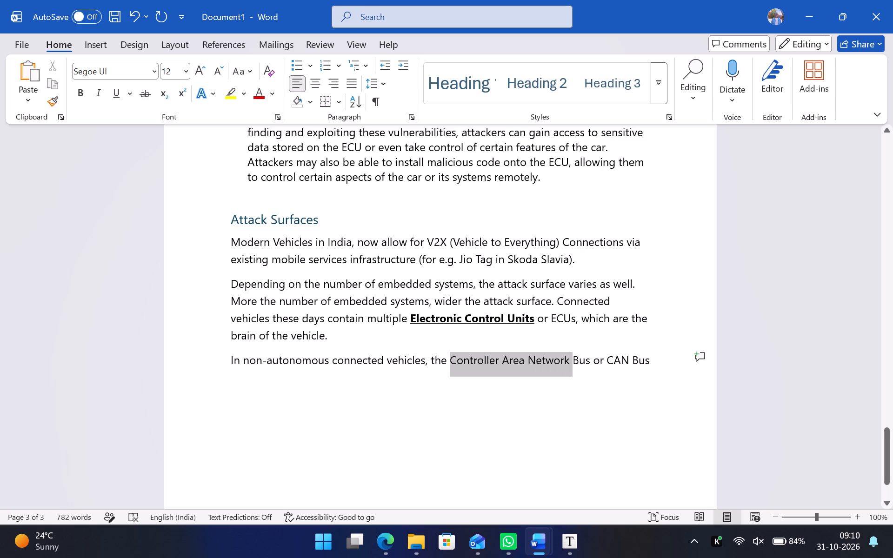
drag(574, 363, 581, 363)
key(ctrl+b)
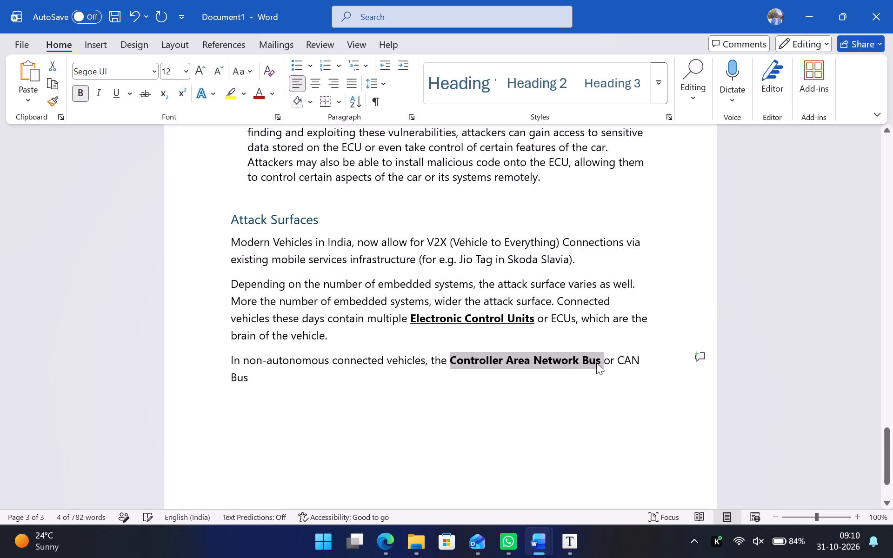
key(ctrl+u)
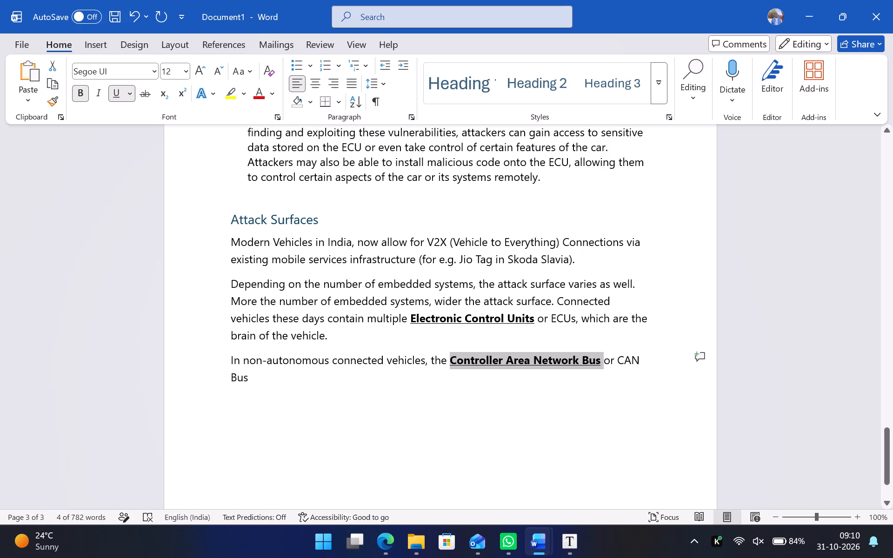
Continue after "CAN Bus" with "provides the communication link between the ECU and the other parts of the vehicle like fuel injectors".
click(586, 381)
key(space)
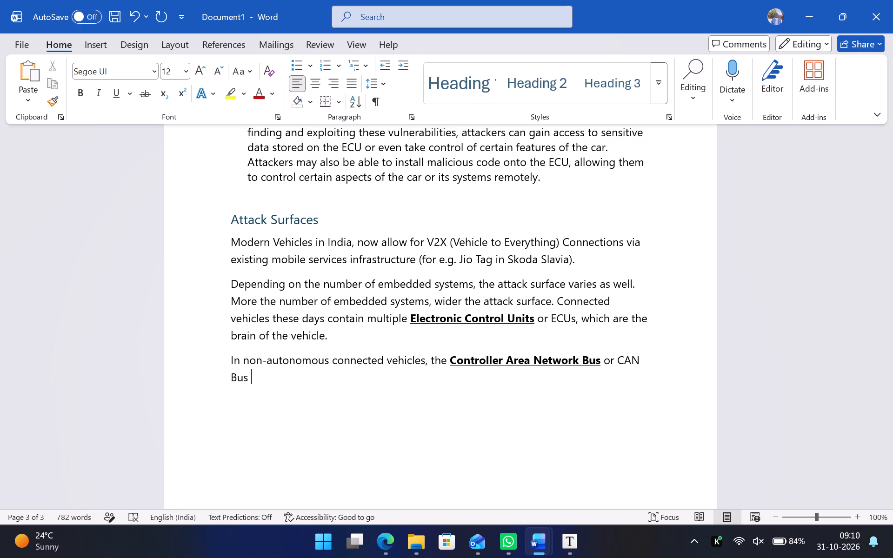
text(provides the communication link between the ECU and the oth)
text(er)
key(space)
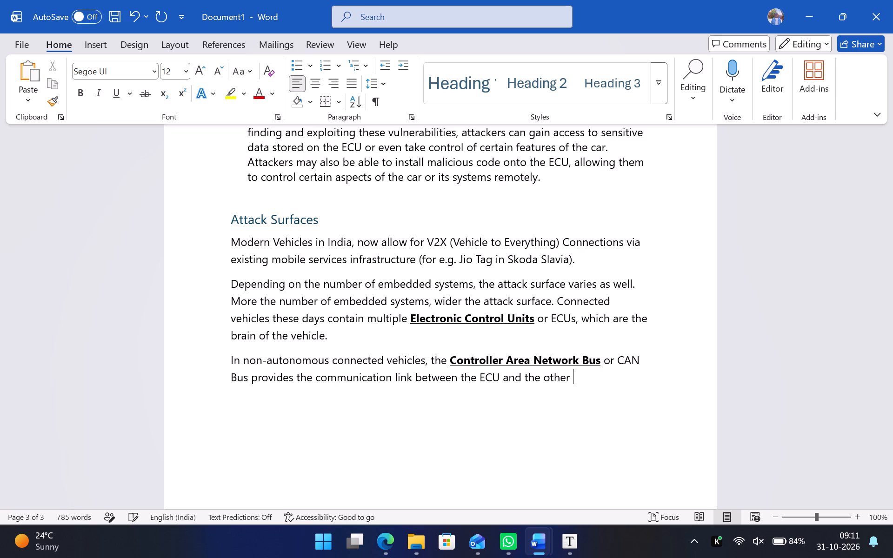
text(parts of the vehicle like fuel inje)
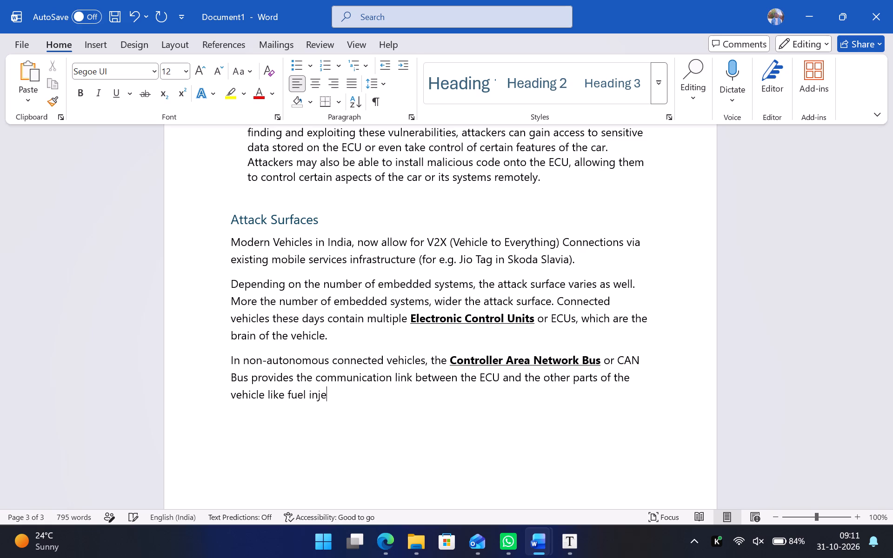
text(ctors)
Extend the list of vehicle parts after "fuel injectors" with ", brake systems and ACs".
text(, brea)
key(BackSpace)
key(BackSpace)
text(akre)
key(BackSpace)
key(BackSpace)
text(e systems)
key(space)
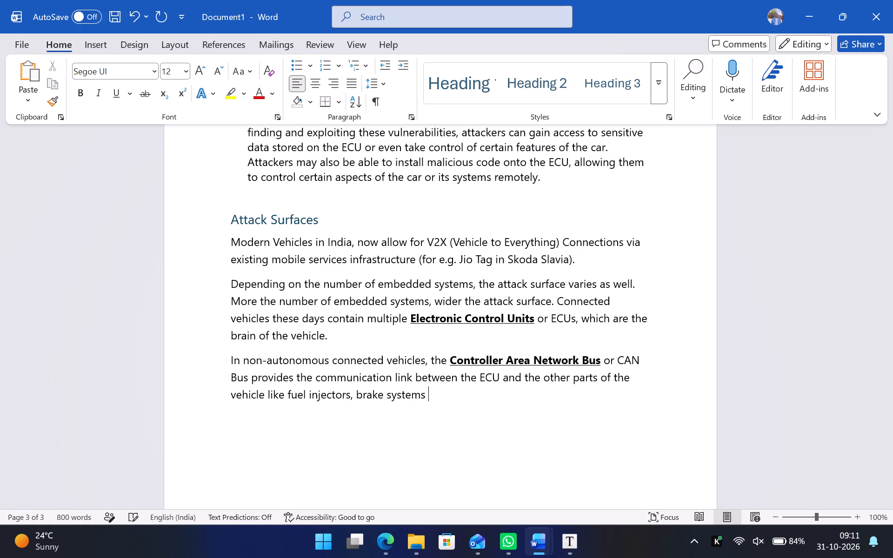
text(and ACs)
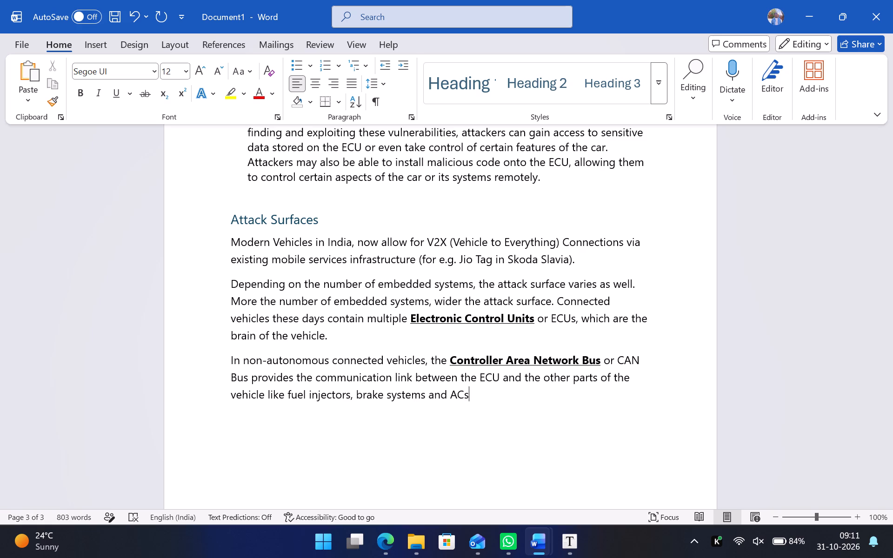
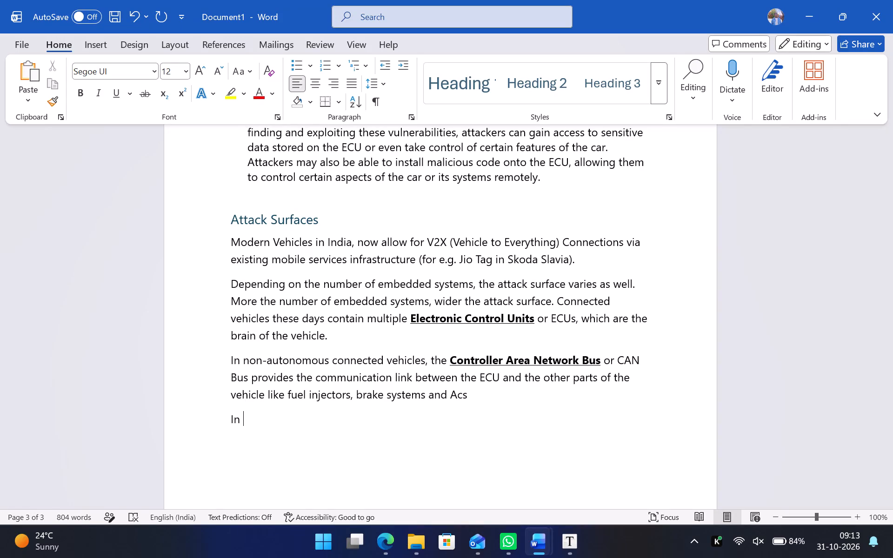
Replace the new last paragraph's opening "In" with "With the emergence of autonomous vehicles and other technologies like".
text(auto)
key(BackSpace)
key(BackSpace)
key(BackSpace)
key(BackSpace)
key(BackSpace)
key(BackSpace)
key(BackSpace)
text(With the emergence of)
key(space)
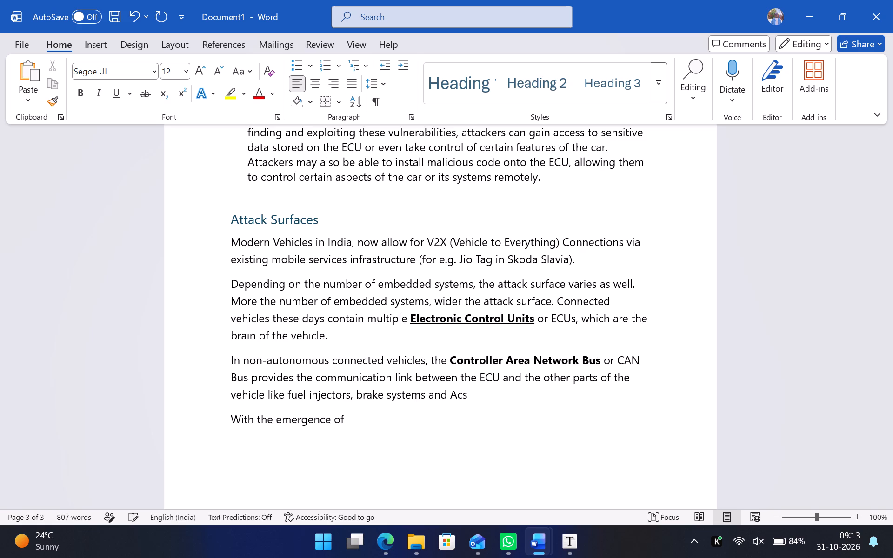
text(autonomous)
key(space)
text(vehicles and)
key(space)
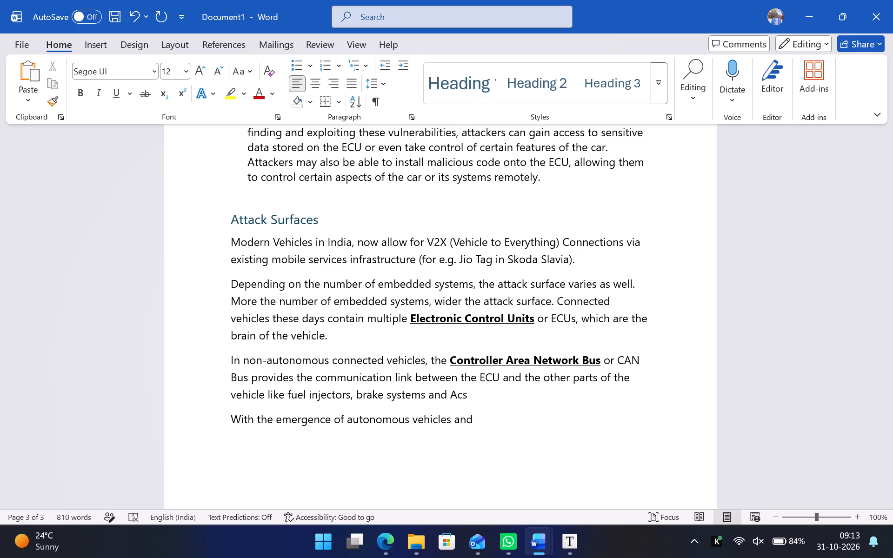
text(other technologies like)
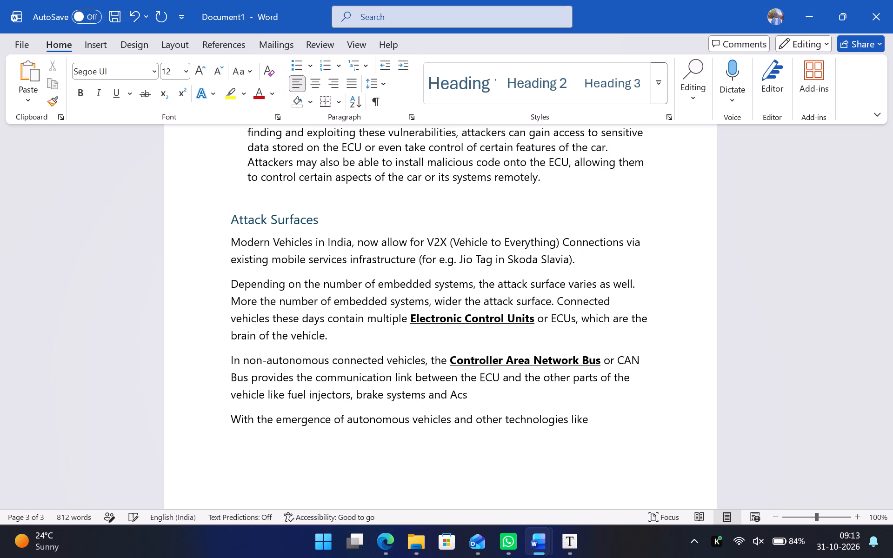
key(space)
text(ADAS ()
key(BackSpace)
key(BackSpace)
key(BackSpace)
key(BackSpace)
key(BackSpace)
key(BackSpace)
Switch to Edge, search Google for "adas full form" and copy "Advanced Driver Assistance Systems" from the answer.
key(alt+Tab)
drag(286, 119, 184, 112)
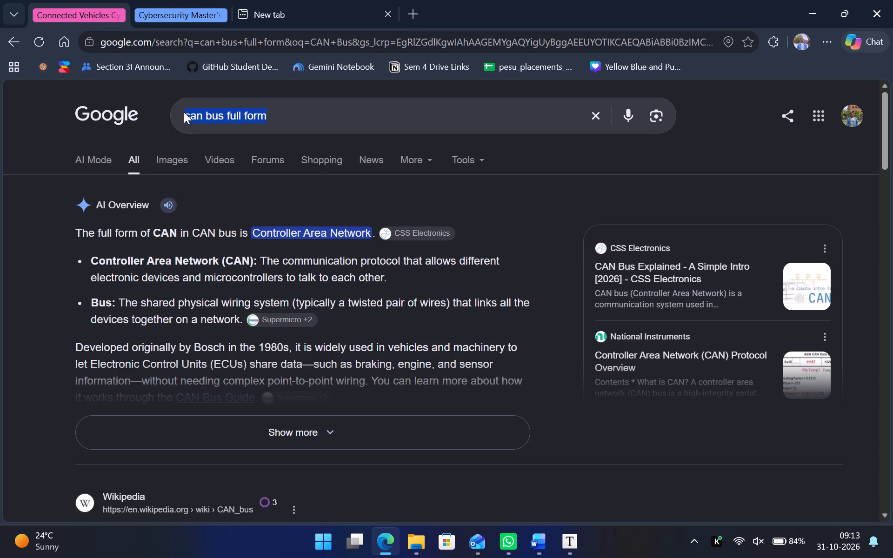
text(ADAS)
key(space)
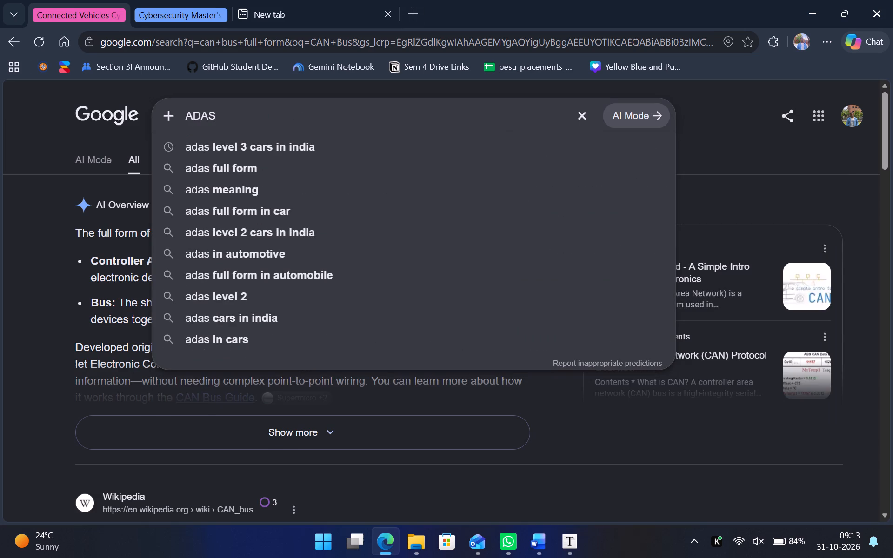
key(Down)
key(Down)
key(Return)
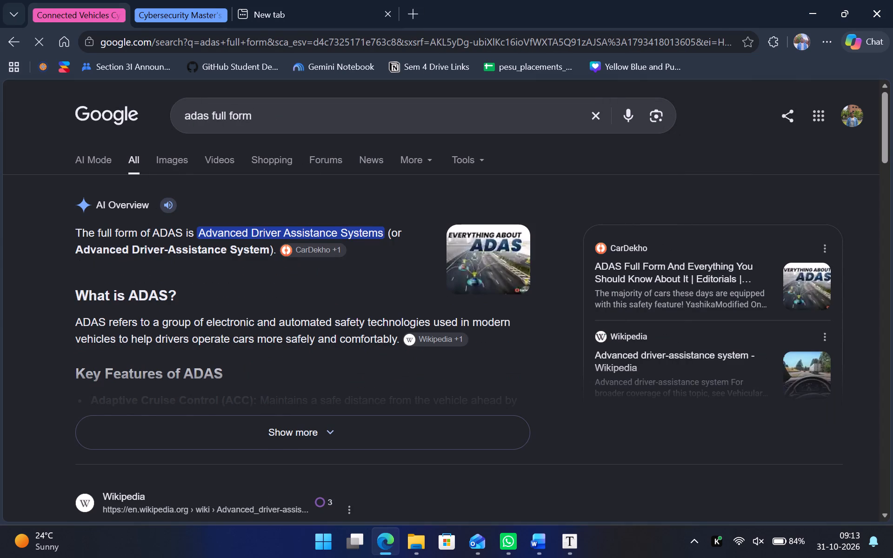
drag(200, 232, 383, 237)
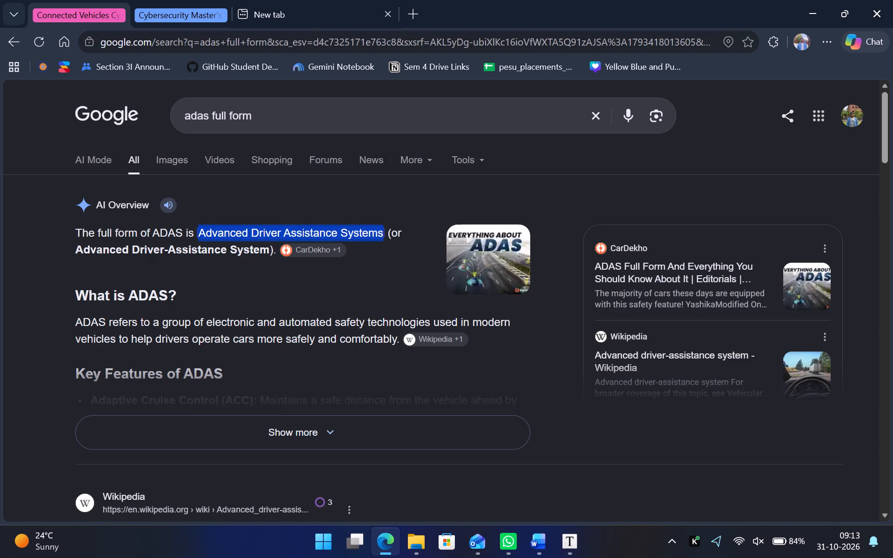
key(ctrl+c)
Back in Word, paste "Advanced Driver Assistance Systems" at the end of the last paragraph and follow it with "(ADAS)".
key(alt+Tab)
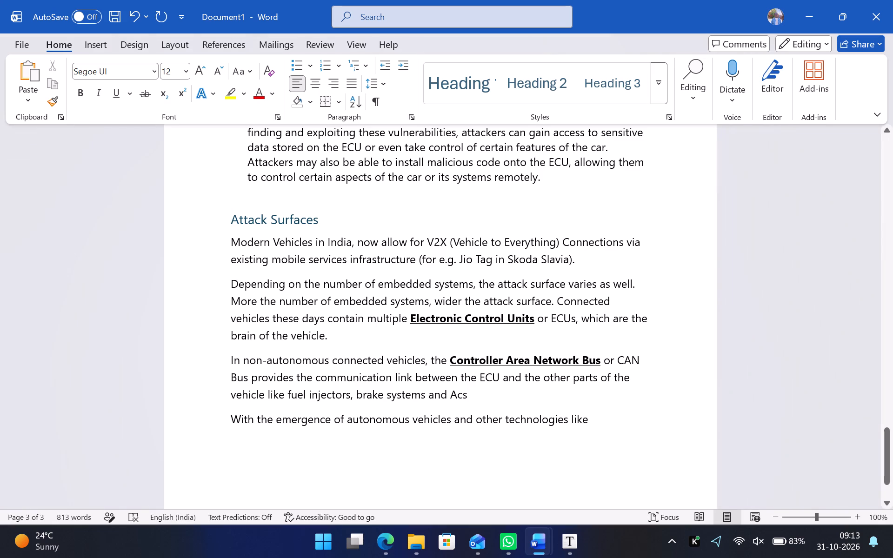
key(ctrl+v)
key(space)
text((ADAD)
key(shift+BackSpace)
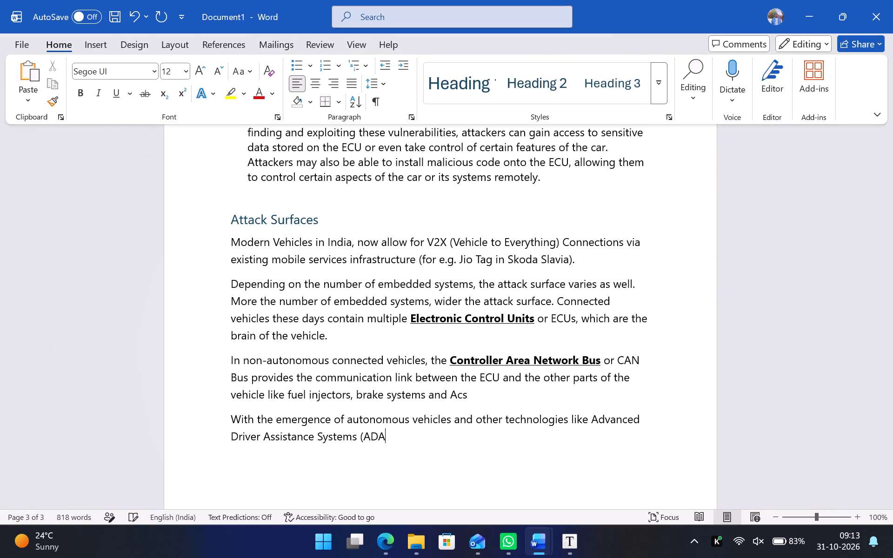
text(S))
key(space)
key(space)
key(BackSpace)
key(period)
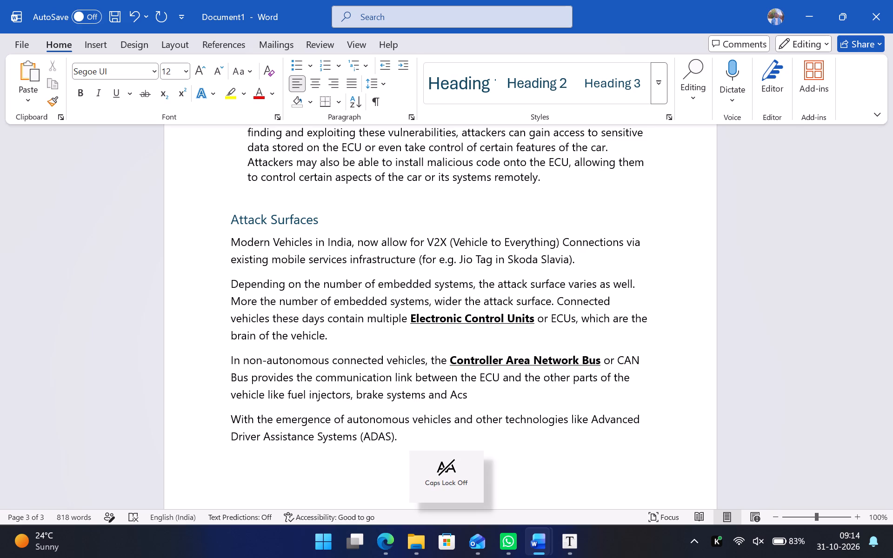
key(space)
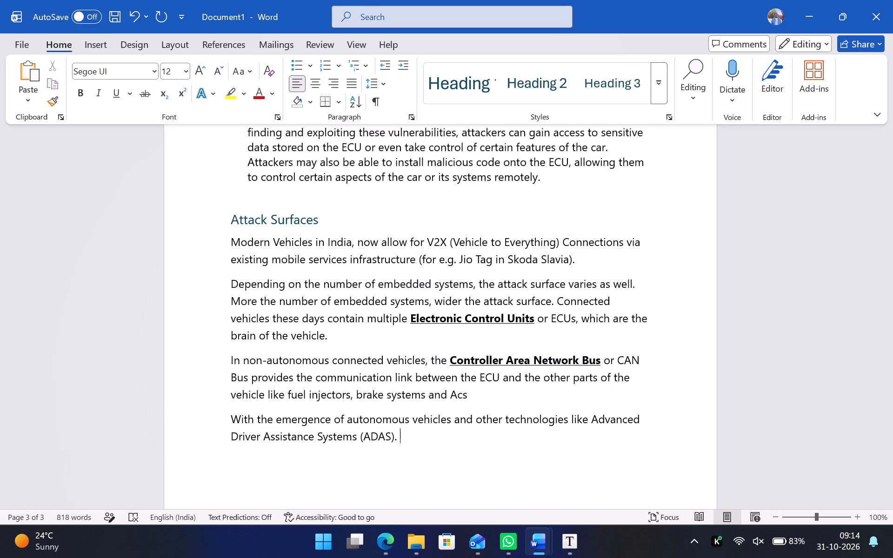
key(BackSpace)
key(BackSpace)
Complete the sentence after "(ADAS)" with "changes how these networks work.".
key(space)
text(cah)
key(BackSpace)
key(BackSpace)
text(hanges how these)
key(space)
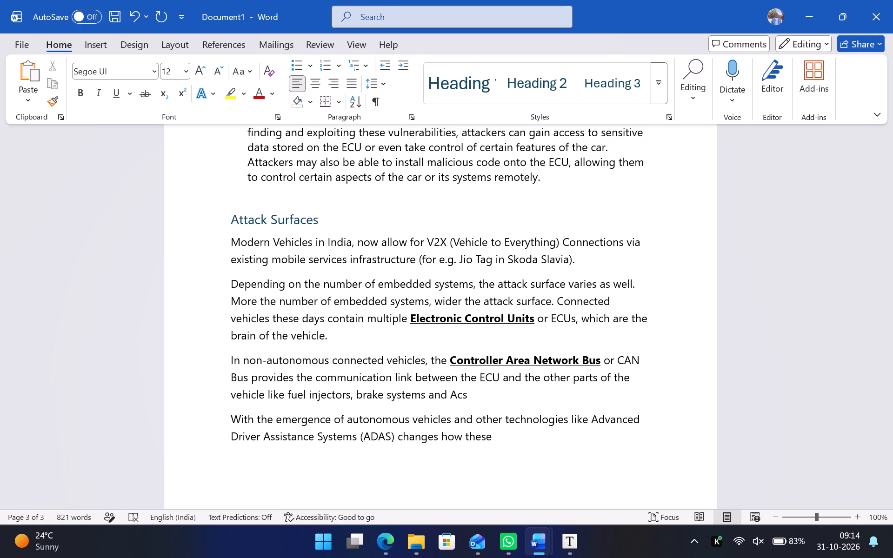
key(s)
key(BackSpace)
text(networks work)
key(space)
key(BackSpace)
text(.)
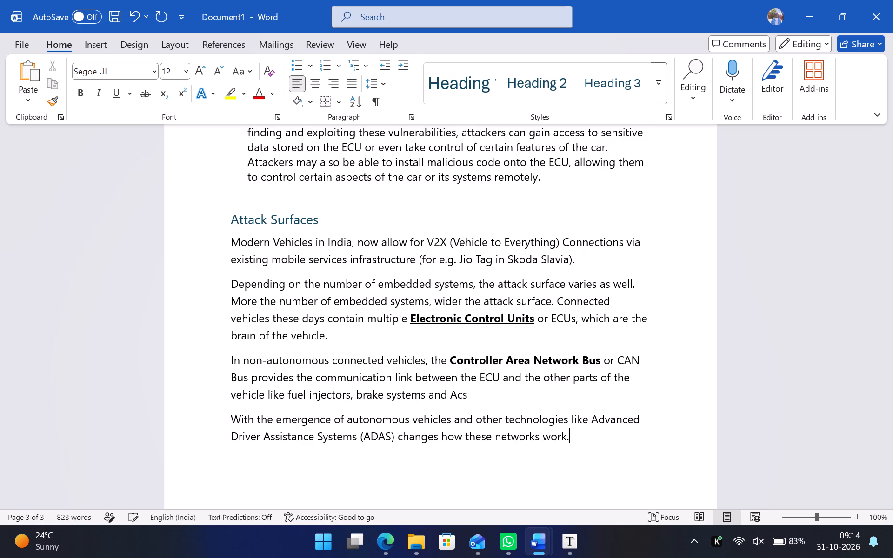
Start a new sentence in the last paragraph: "V2X facilitates communication between a vehicle and other objects or devices such as other vehicles".
key(space)
text(V2)
text(X)
key(space)
text(facilitates communication)
key(space)
key(b)
text(etween a vehicle and other objects or de)
text(vices such as othe r)
key(BackSpace)
key(BackSpace)
text(r che)
key(BackSpace)
key(BackSpace)
text(ve)
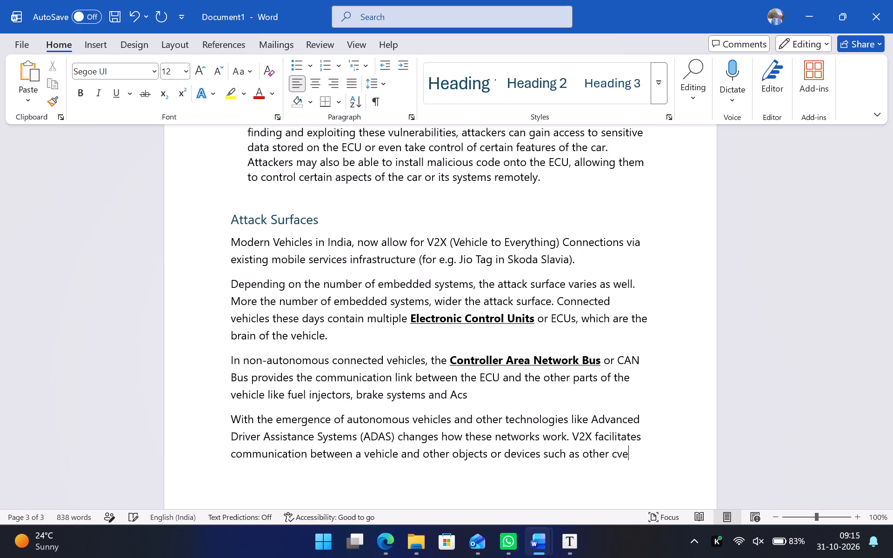
key(BackSpace)
key(BackSpace)
key(BackSpace)
text(vehicles)
Continue the V2X sentence with "and nearby infrastructure like petrol bunks and".
key(space)
text(and nea)
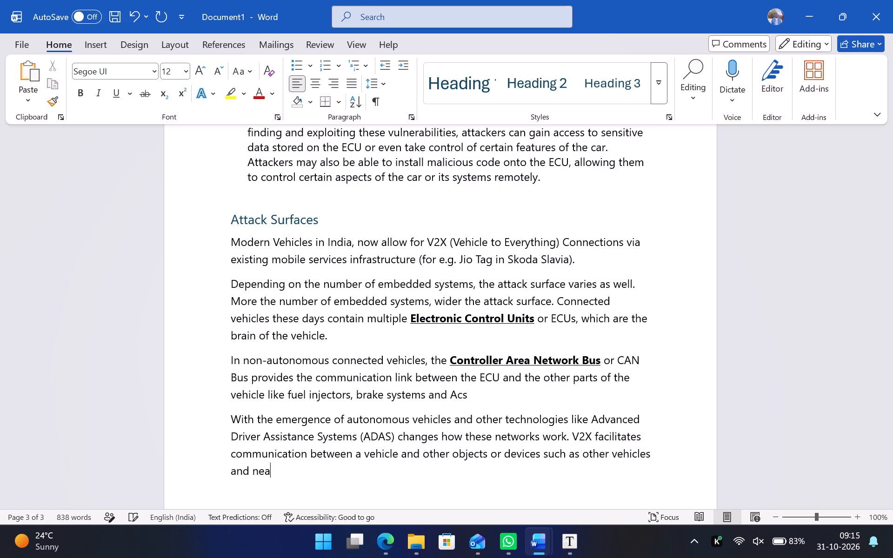
key(r)
text(by infrastructure like petrol)
key(space)
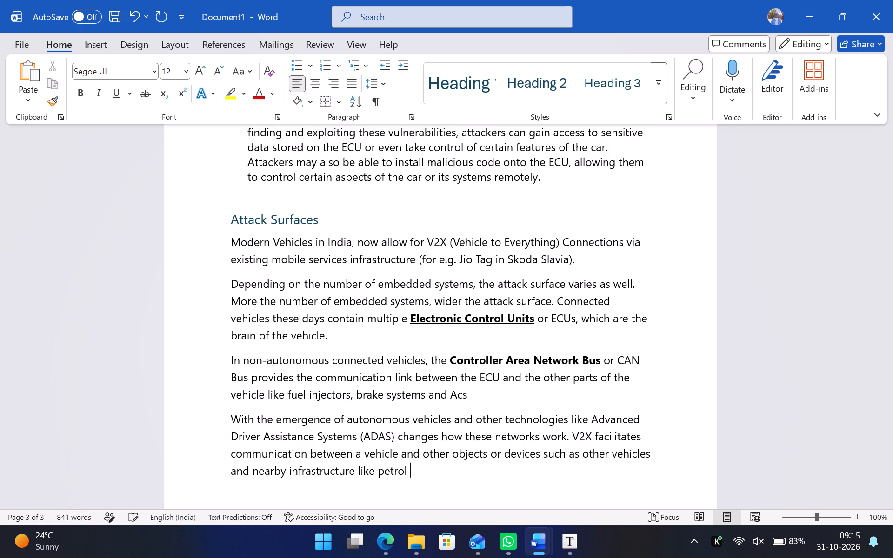
text(bunks and)
key(space)
key(semicolon)
key(BackSpace)
Run the Editor review on the document and check its text for similarity to online sources.
click(771, 73)
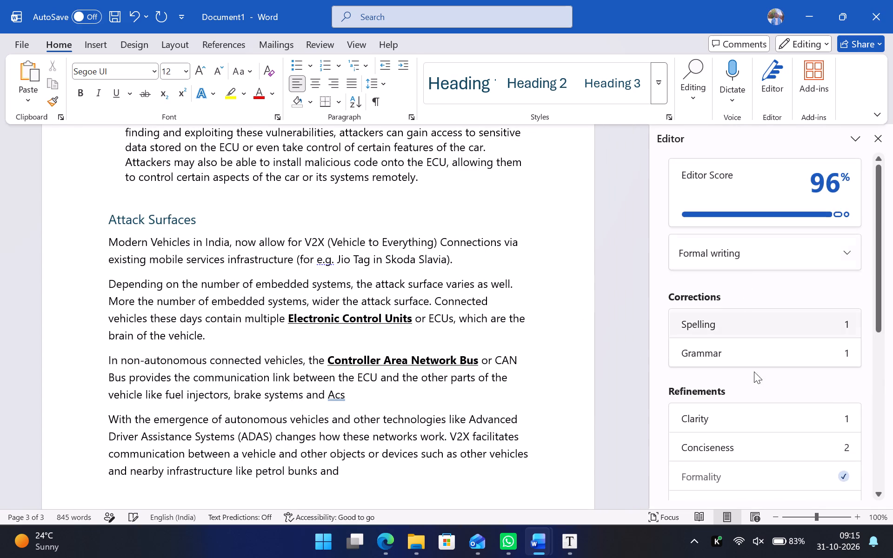
scroll(756, 387, down, 2)
click(722, 418)
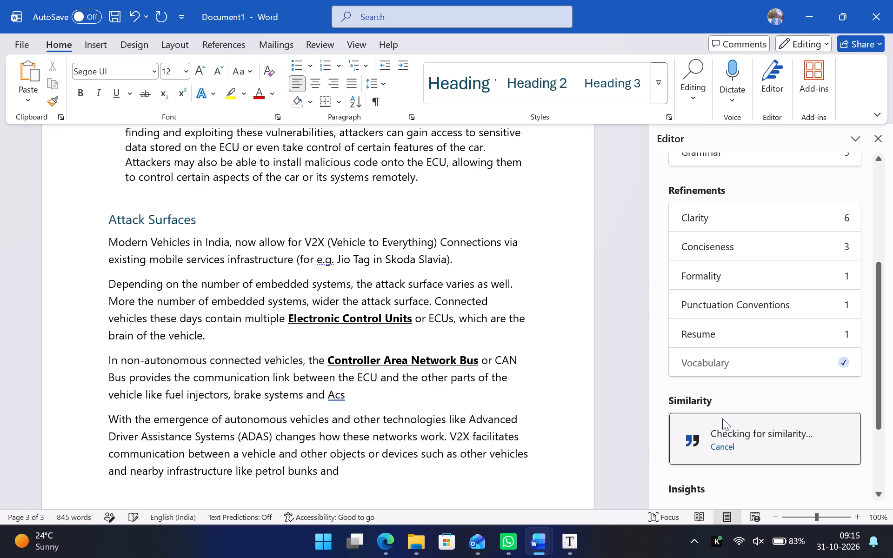
scroll(781, 332, down, 2)
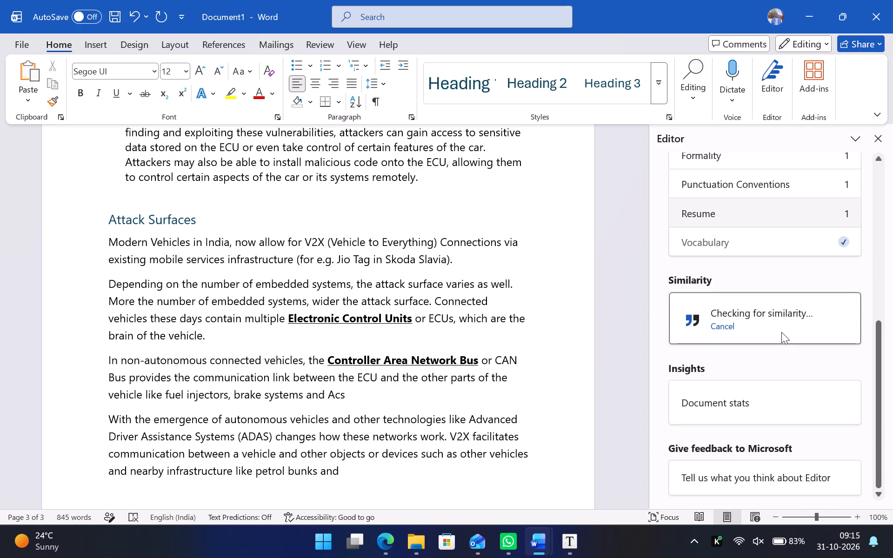
scroll(781, 332, up, 1)
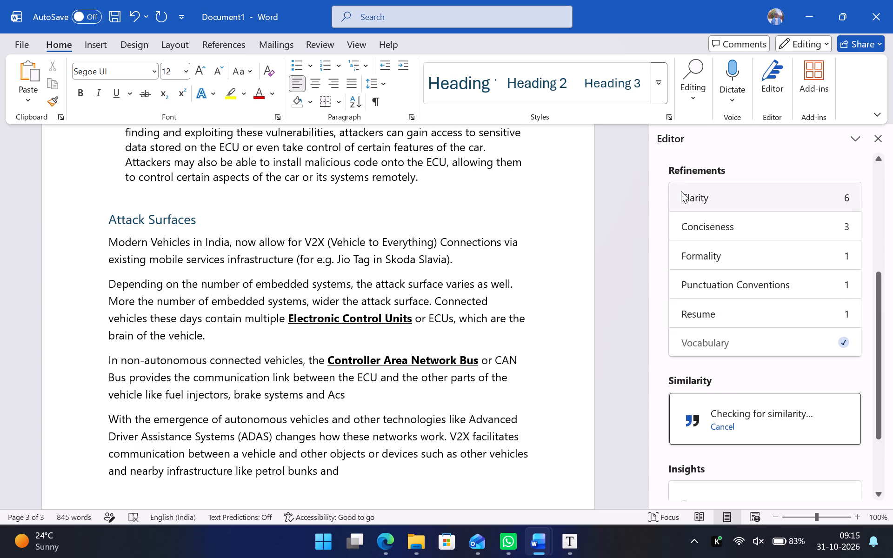
click(394, 472)
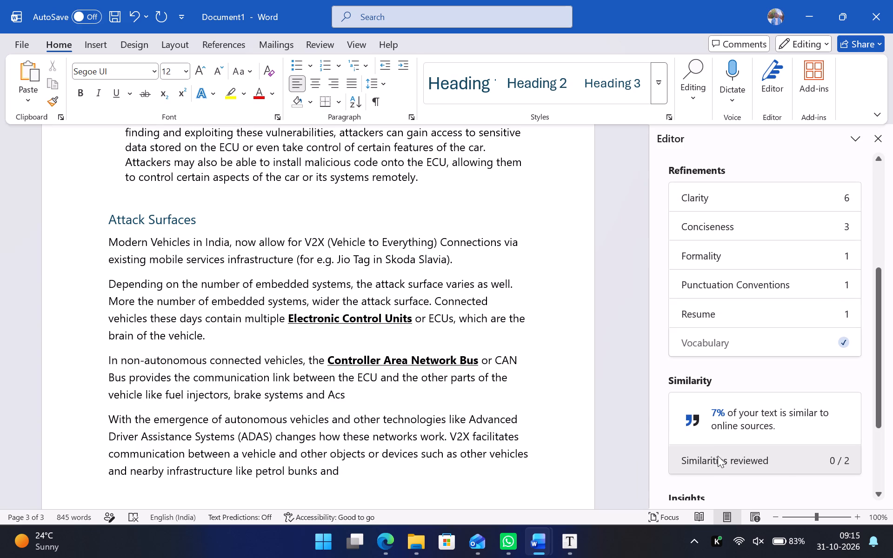
click(710, 432)
scroll(710, 432, down, 1)
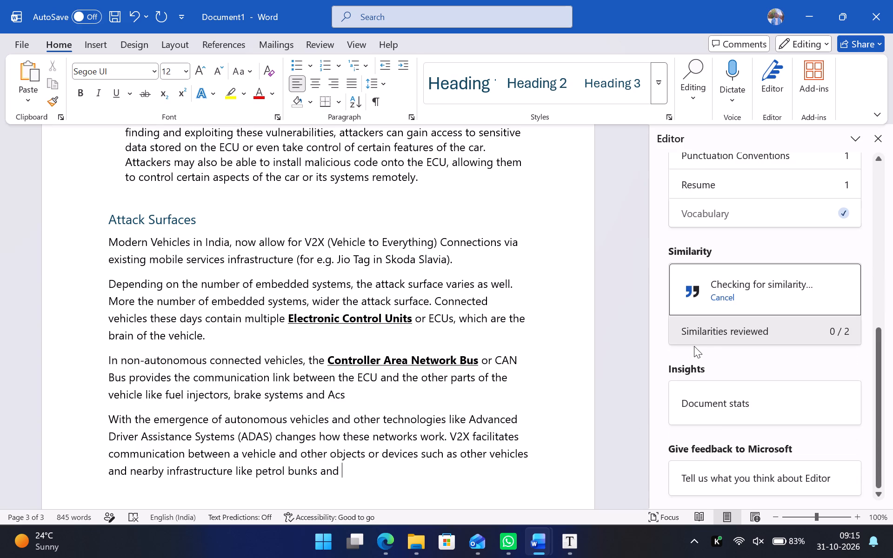
Try to open the list of reviewed similarities and look over the document text during the similarity check.
click(694, 338)
scroll(511, 329, up, 3)
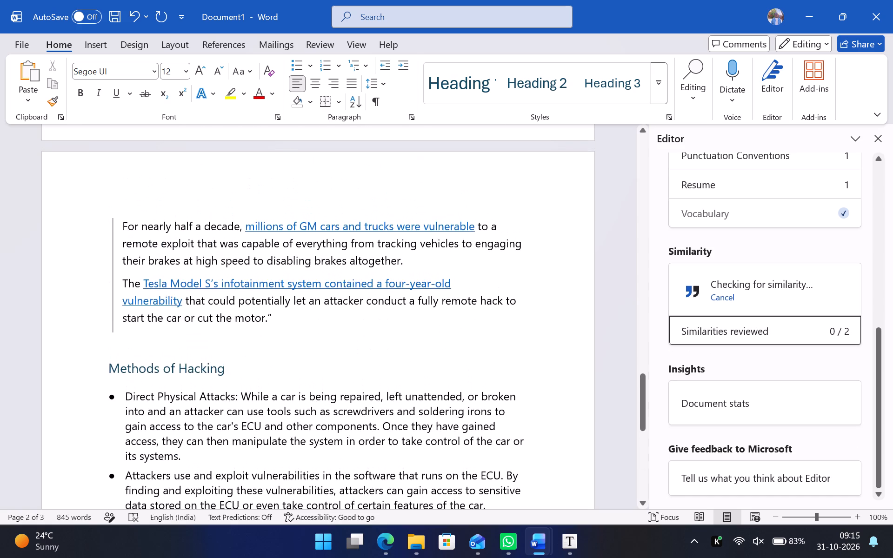
scroll(511, 329, up, 3)
scroll(511, 329, down, 6)
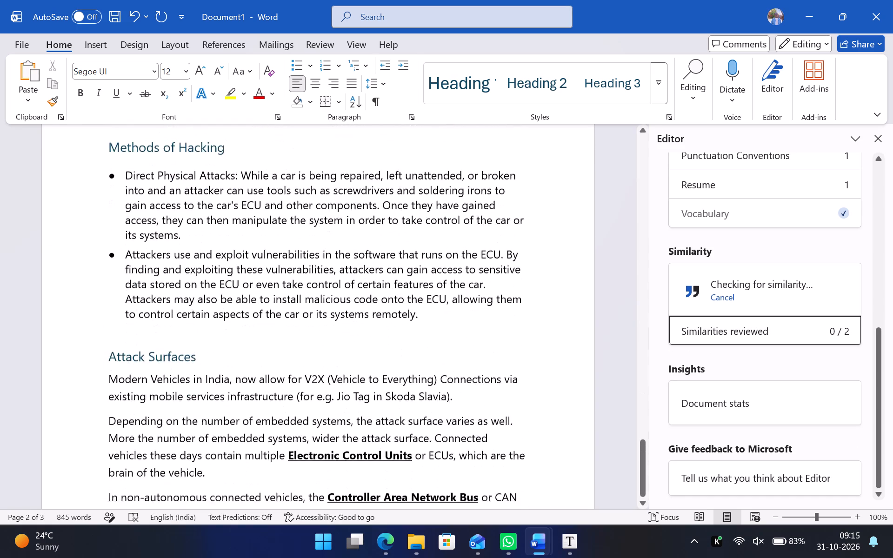
click(748, 332)
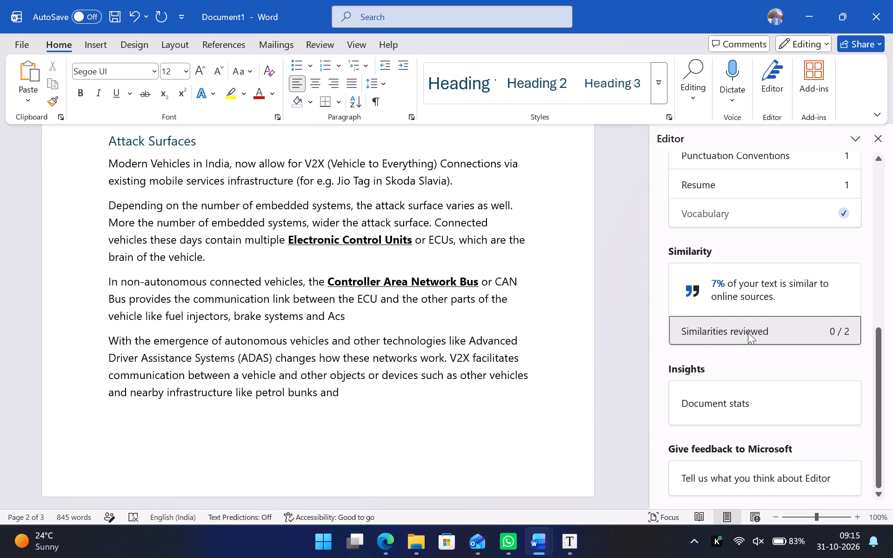
Correct the spelling of "adressing" to "addressing" under Cyber Security Challenges using the Editor's suggestion.
scroll(748, 332, up, 2)
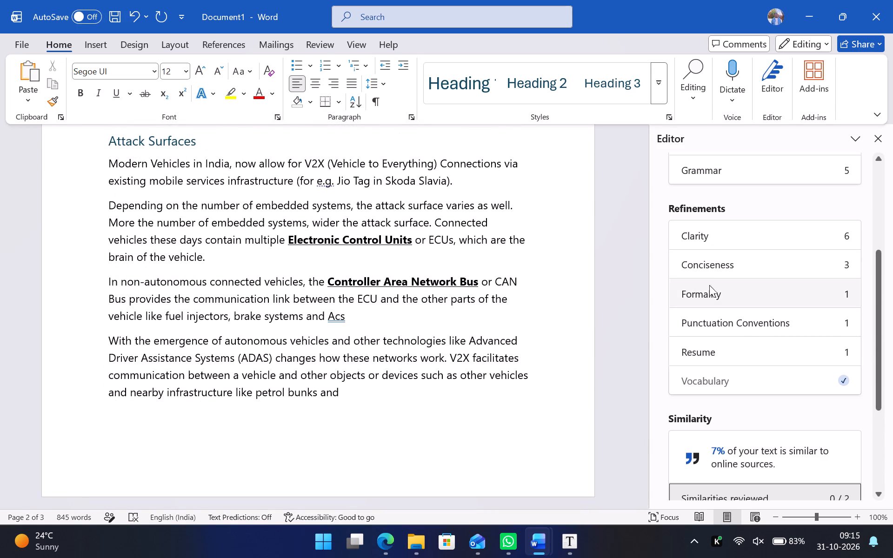
scroll(693, 212, up, 1)
click(710, 306)
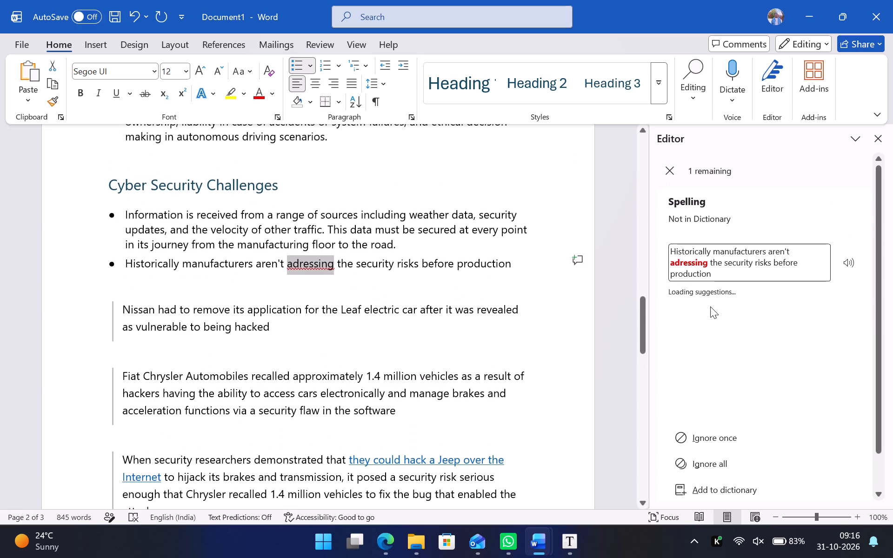
click(702, 320)
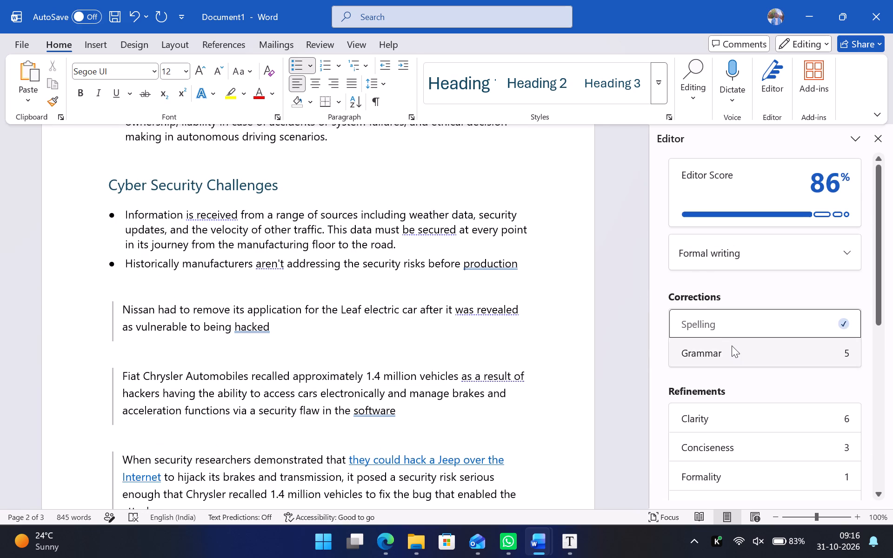
Accept the Editor's grammar suggestions that add full stops after "production", "hacked" and "software".
click(732, 347)
click(702, 320)
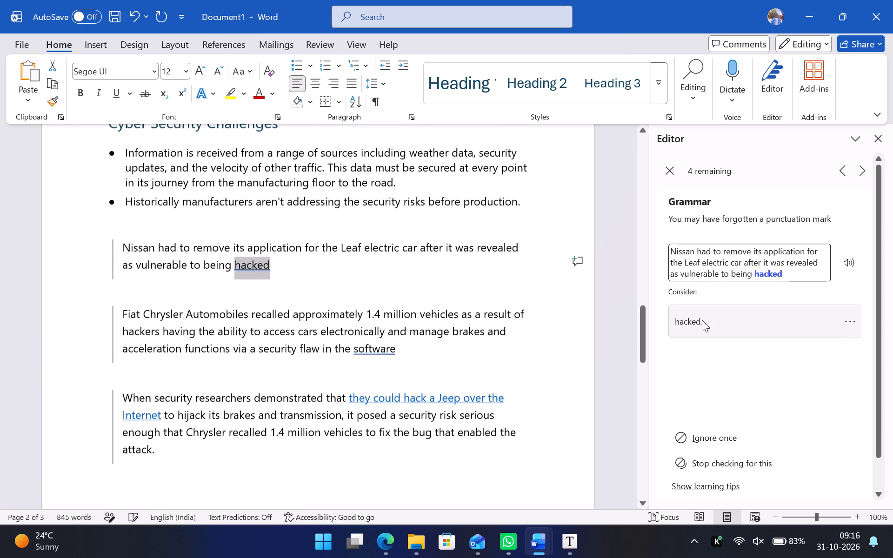
click(702, 322)
click(700, 323)
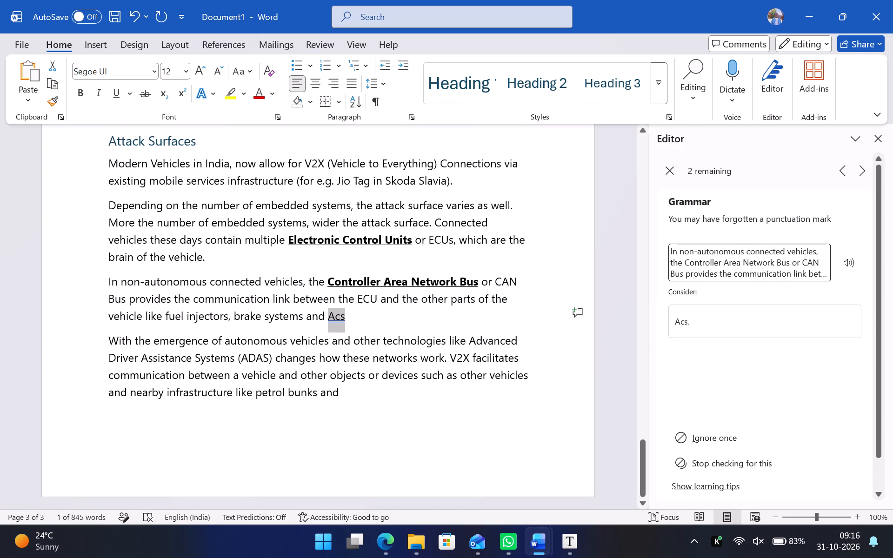
Replace "Acs" at the end of the Controller Area Network Bus paragraph with "ACS.".
click(427, 330)
key(BackSpace)
key(BackSpace)
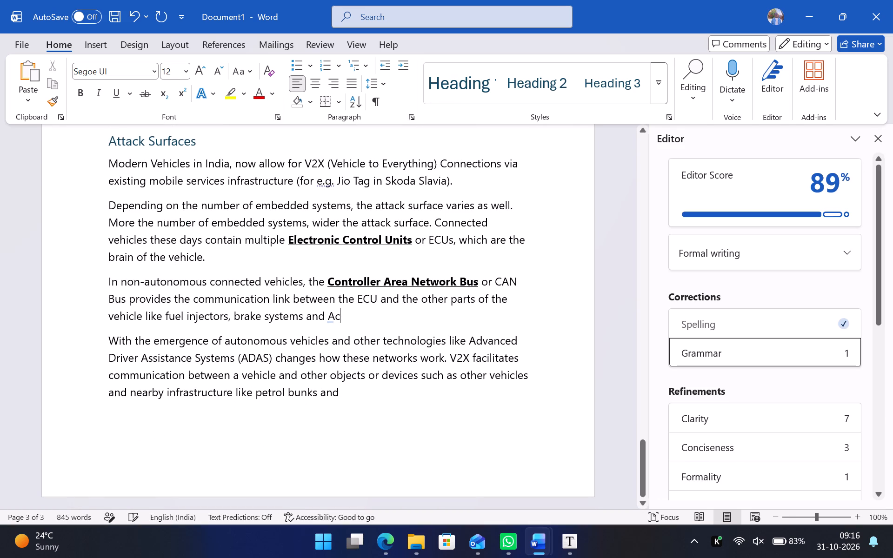
text(CS)
click(374, 320)
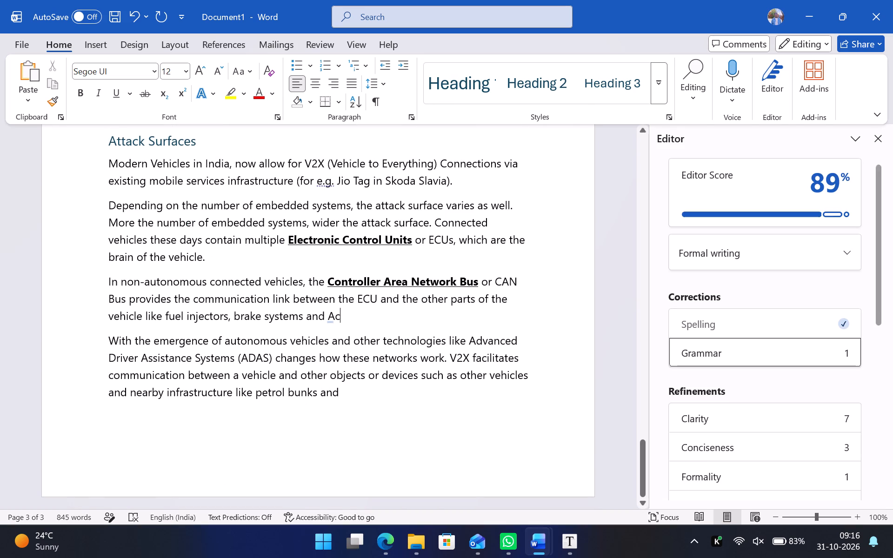
key(BackSpace)
text(CS)
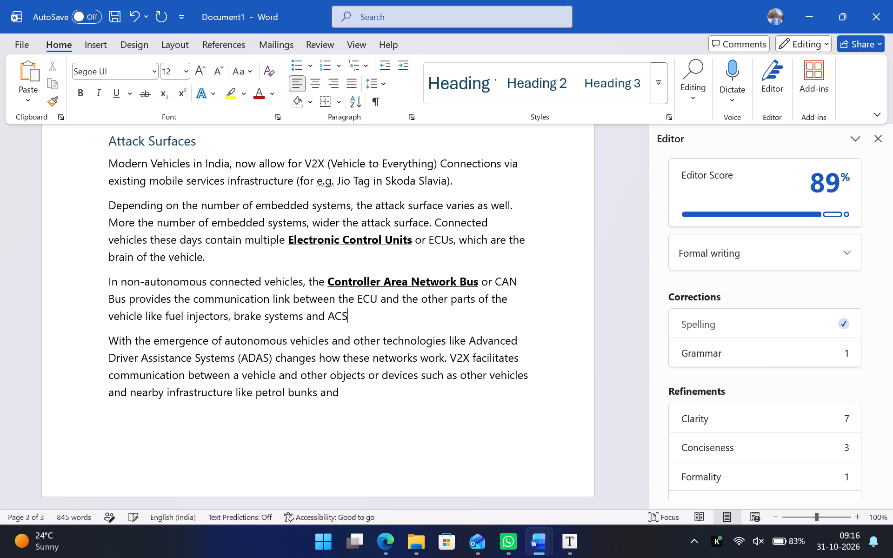
key(period)
Accept the grammar suggestions "cause" and "raise" for the verbs in the Connectivity Dependence bullet.
click(720, 354)
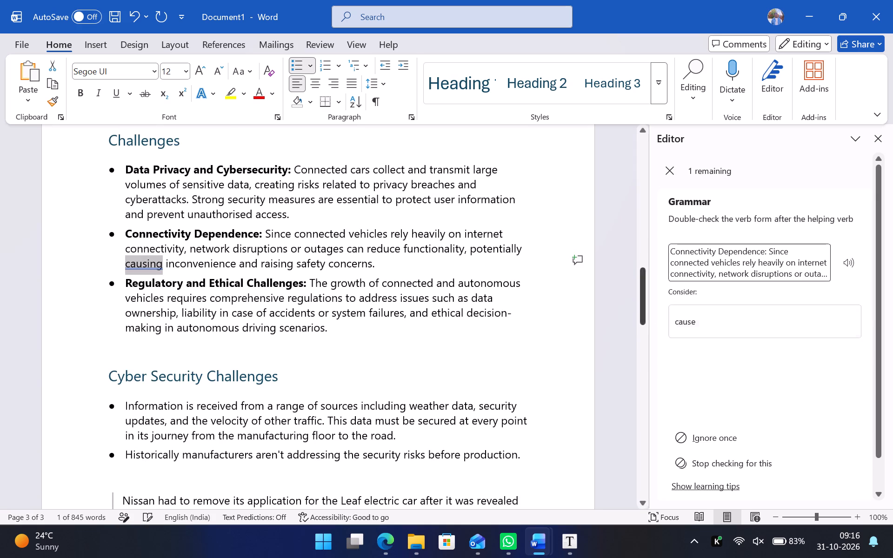
click(718, 325)
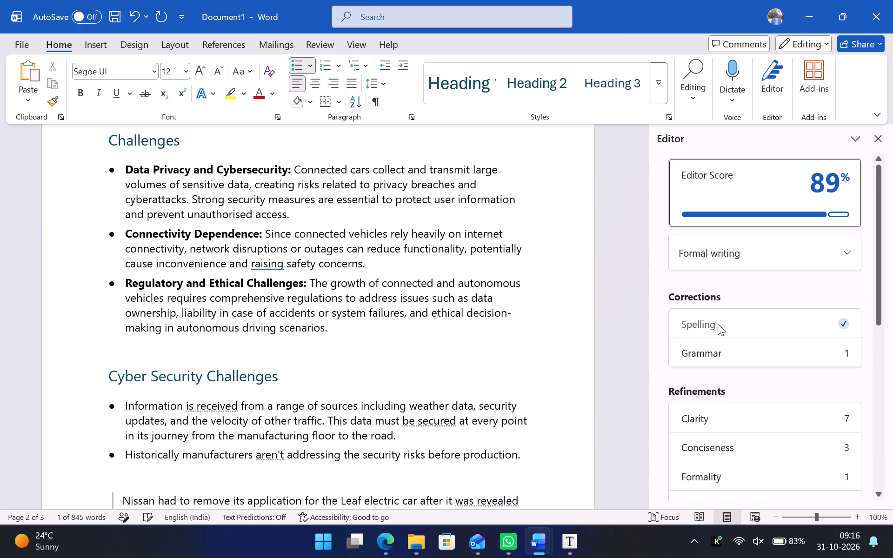
click(721, 350)
click(702, 326)
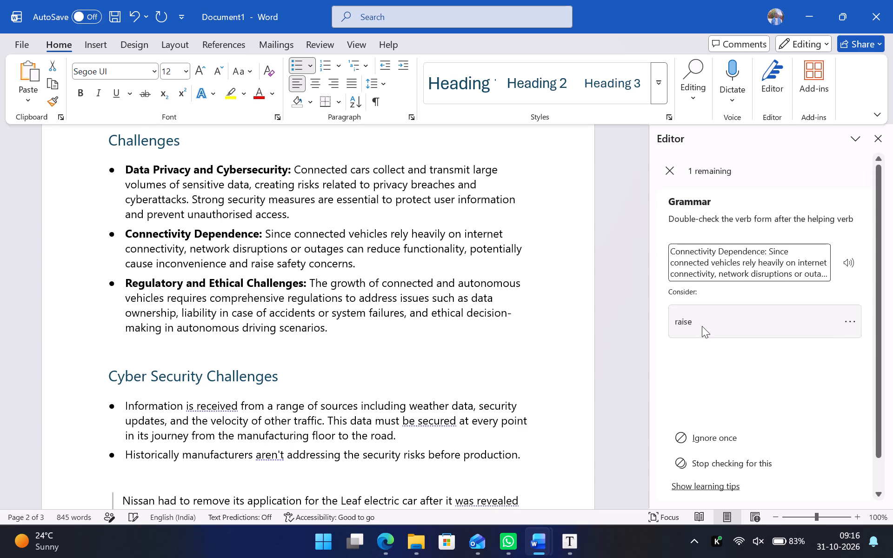
Ignore the clarity suggestions for "is received" and "be secured" once each, and stop checking for this passive-voice issue at "was revealed".
click(692, 416)
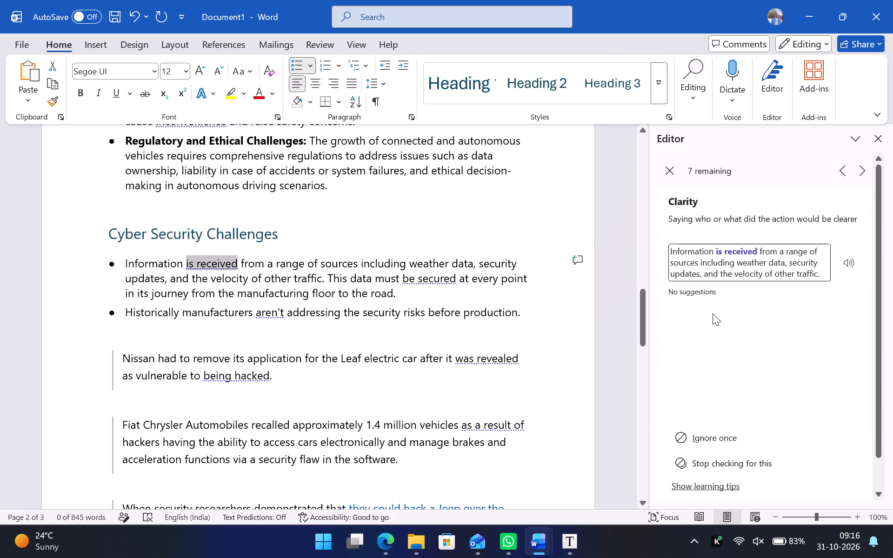
click(715, 442)
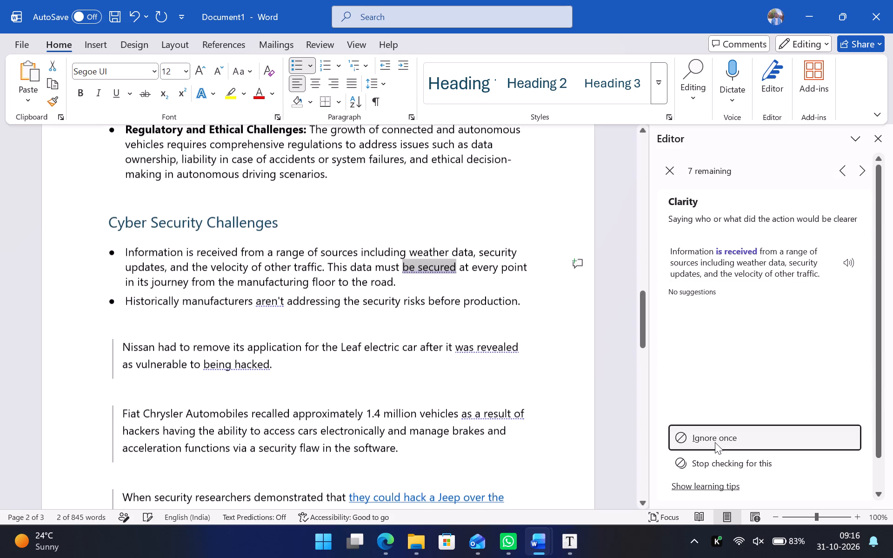
click(715, 442)
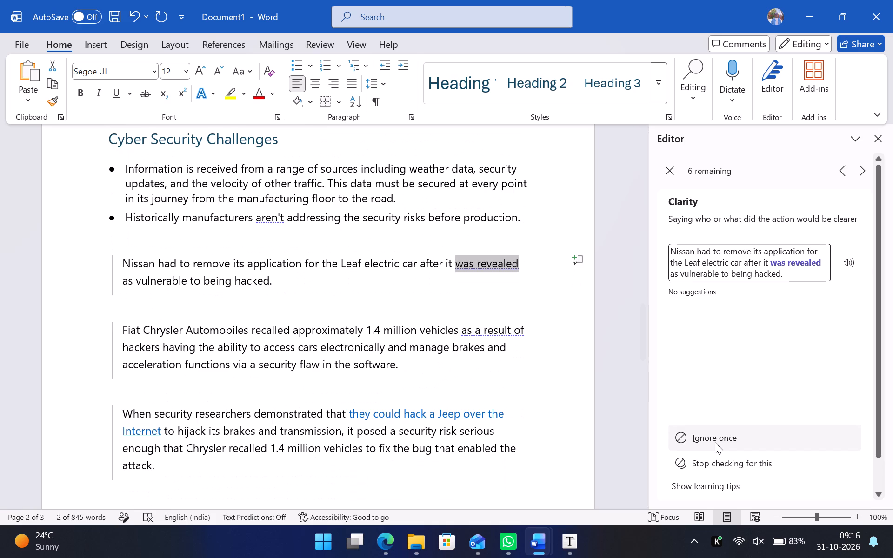
click(724, 453)
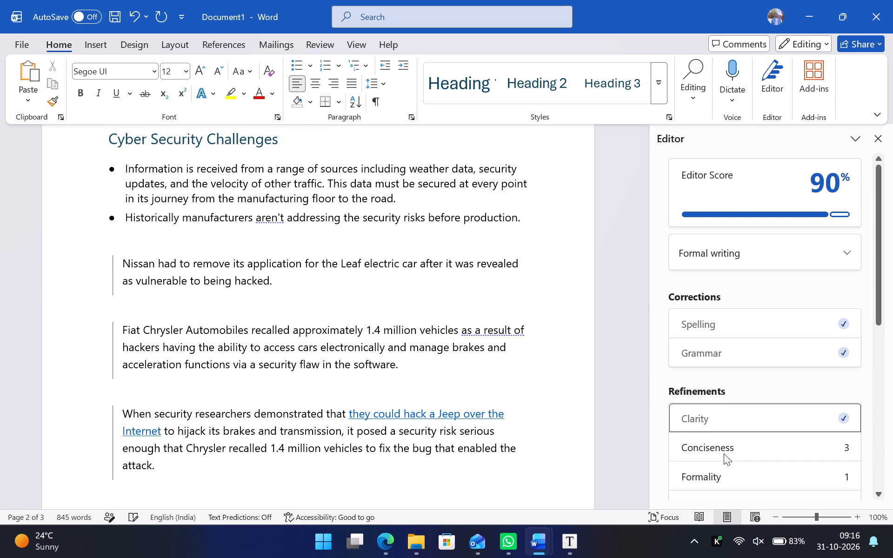
Accept the conciseness suggestions: "because of" for "as a result of", "half" for "nearly half" and "to" for "in order to".
click(708, 445)
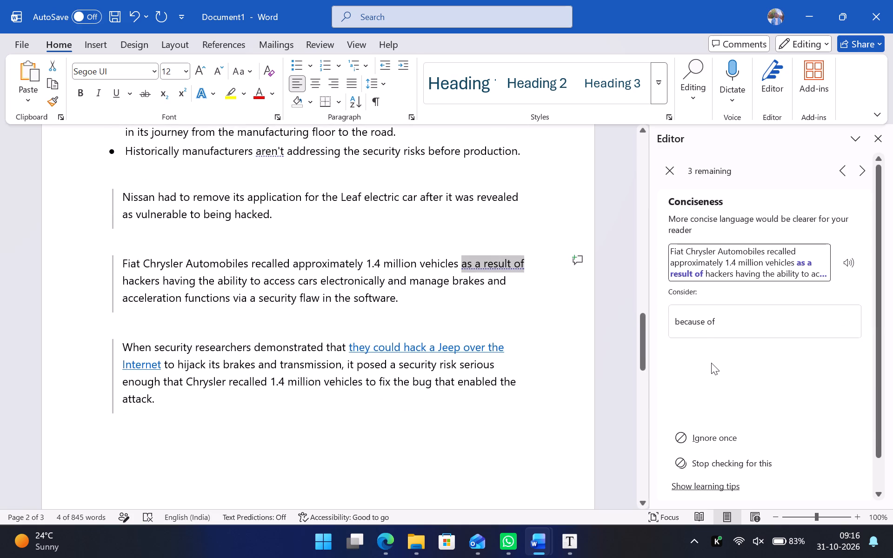
click(700, 333)
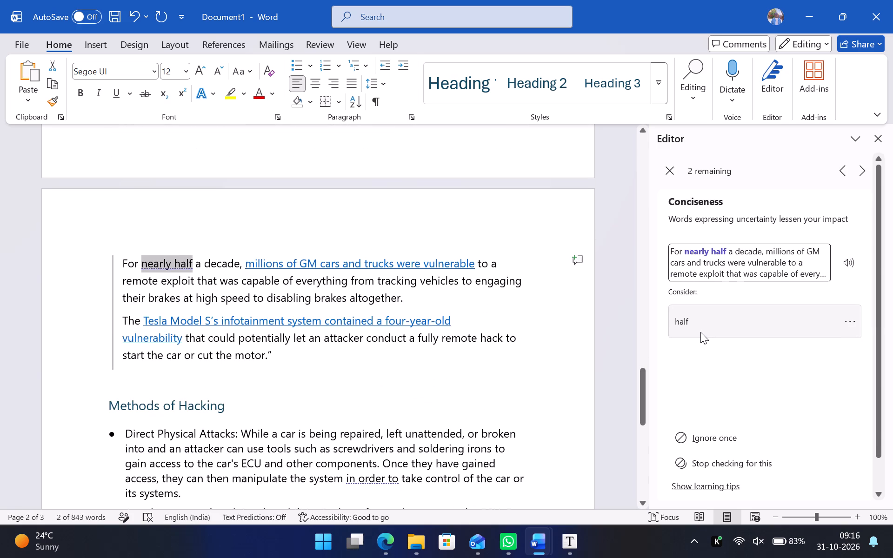
click(700, 332)
click(700, 332)
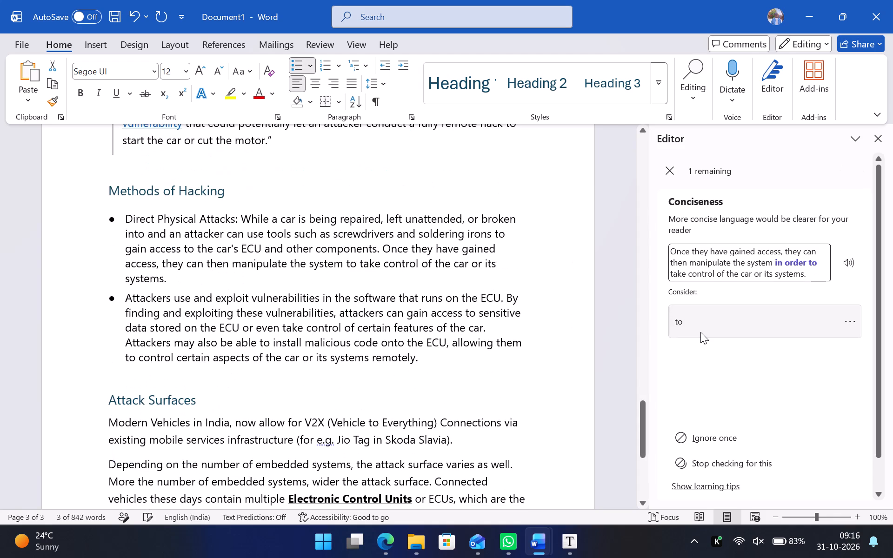
Accept the formality suggestion replacing "aren't" with "are not" in the Historically manufacturers bullet.
click(706, 473)
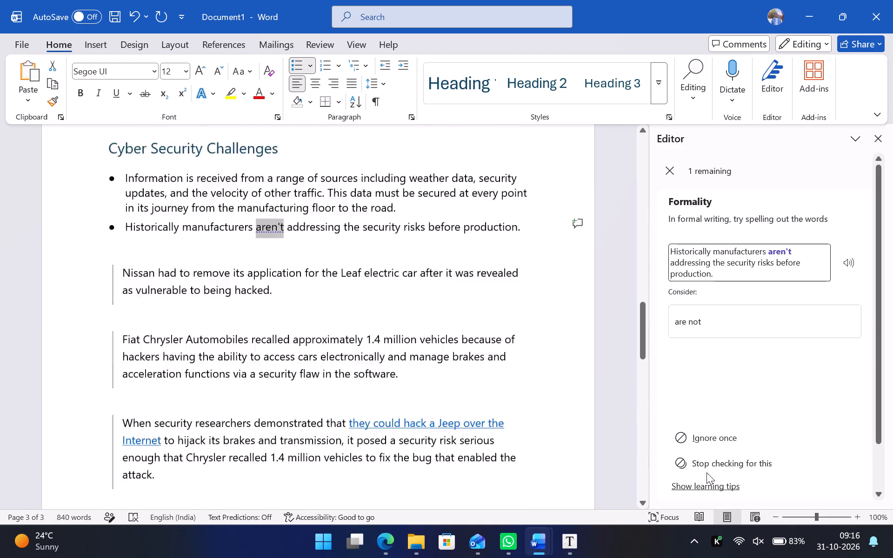
click(689, 327)
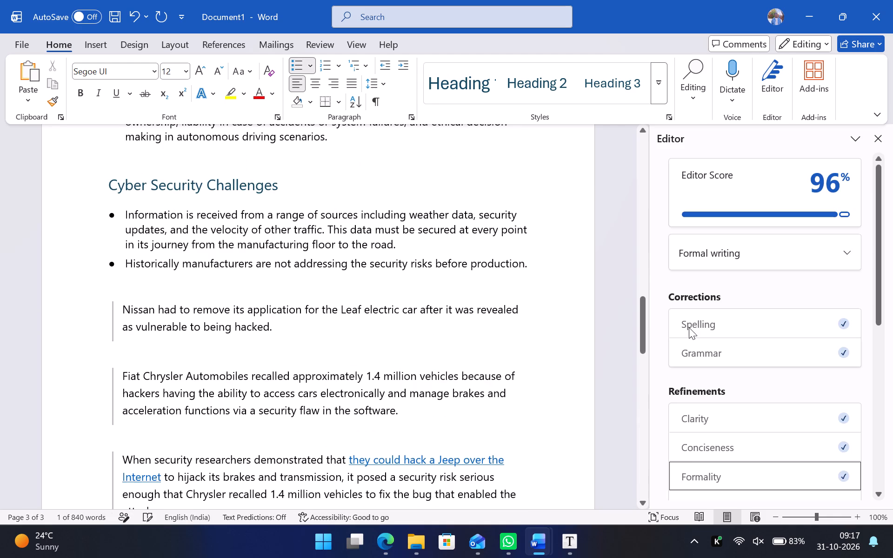
Accept the punctuation suggestions that add commas after "e.g.", "systems" and "inconvenience".
scroll(696, 401, down, 1)
click(696, 401)
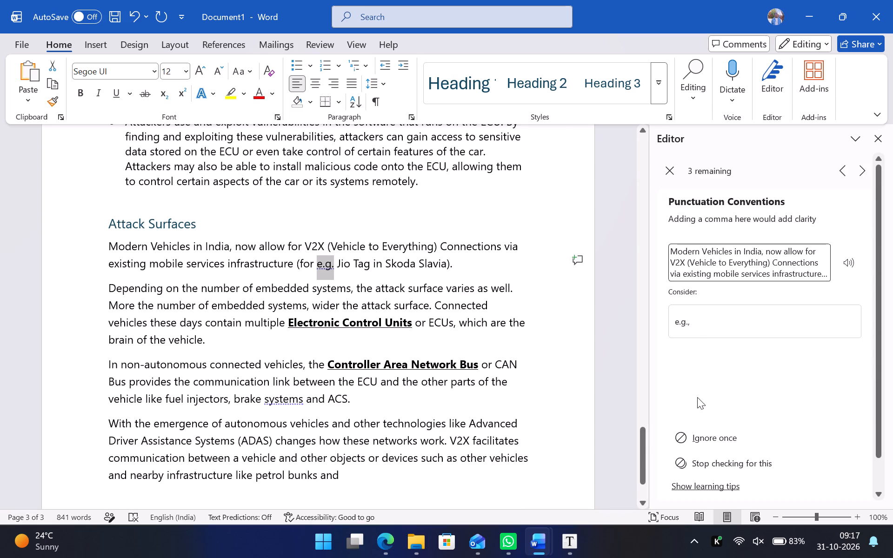
click(697, 318)
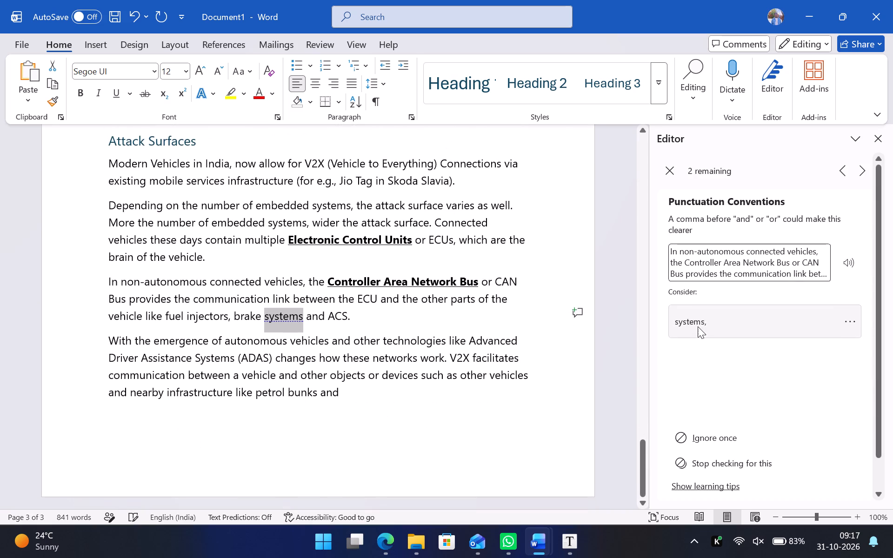
click(693, 322)
click(693, 322)
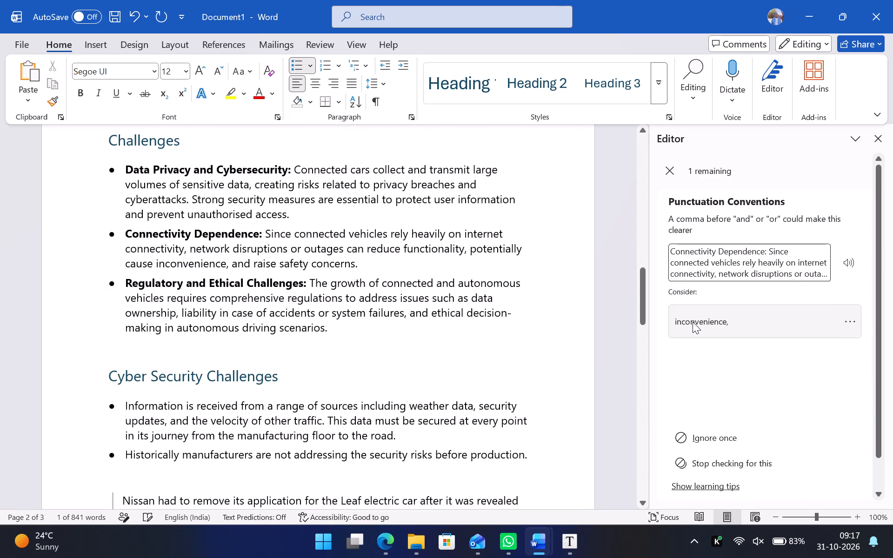
Accept the resume suggestion "dependable" for "reliable" in the Embedded Connectivity bullet and finish the Editor review.
scroll(703, 445, down, 1)
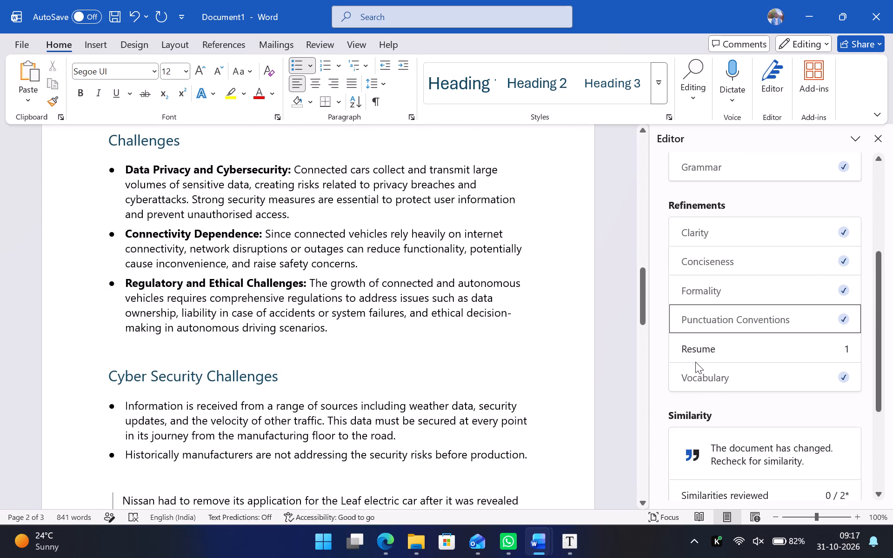
click(694, 361)
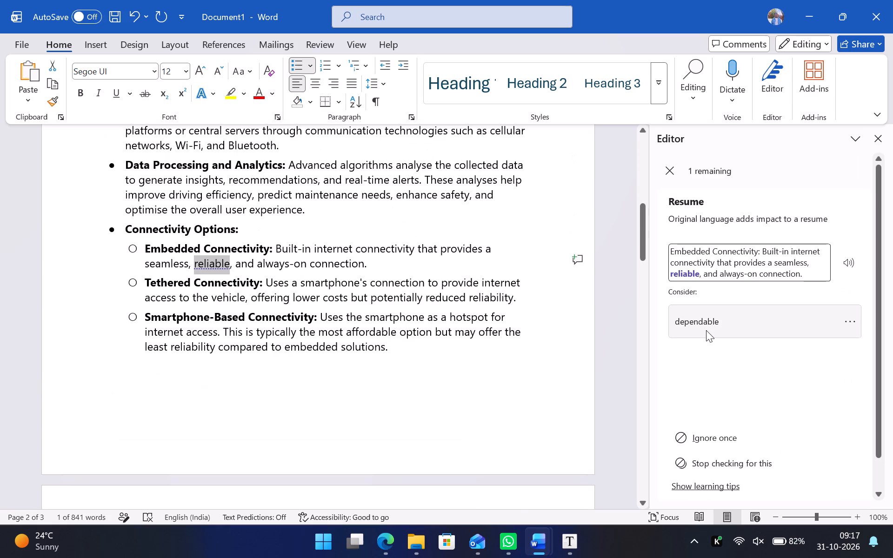
click(706, 330)
scroll(713, 361, down, 1)
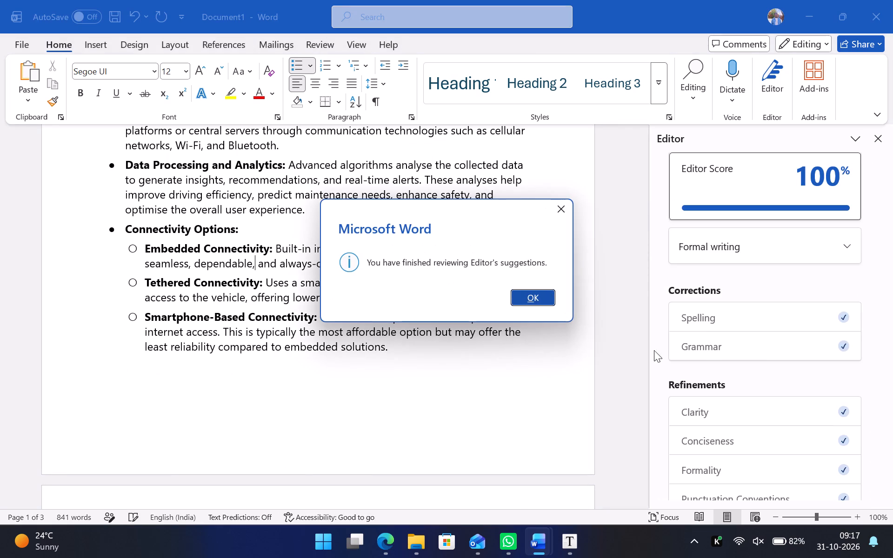
click(544, 300)
Try to open the list of reviewed similarities after the corrections.
scroll(704, 345, down, 3)
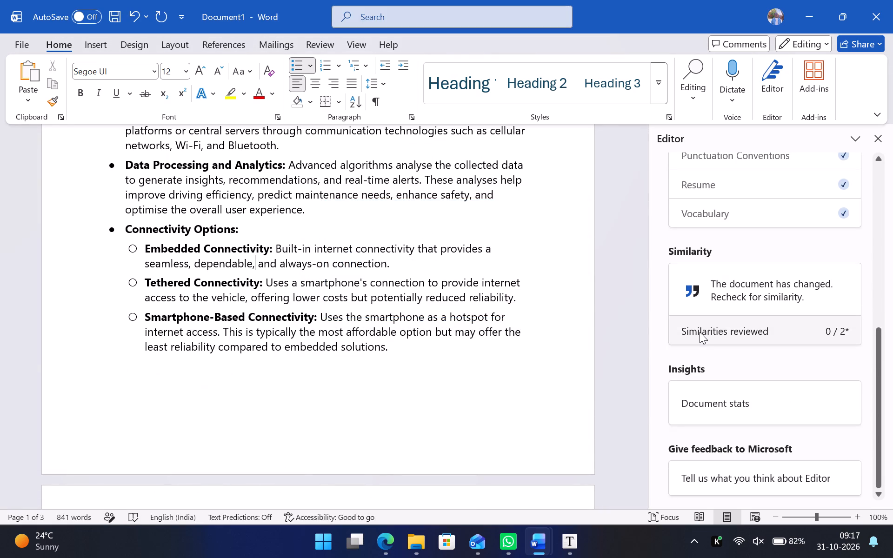
click(700, 332)
double_click(700, 332)
click(793, 333)
click(818, 332)
Calculate the document's stats and view its readability statistics.
click(747, 422)
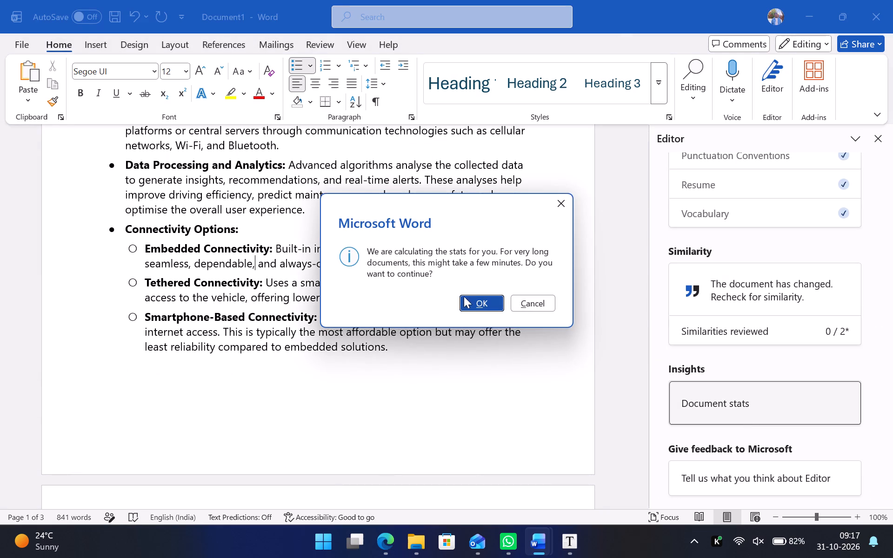
click(470, 299)
scroll(806, 375, down, 1)
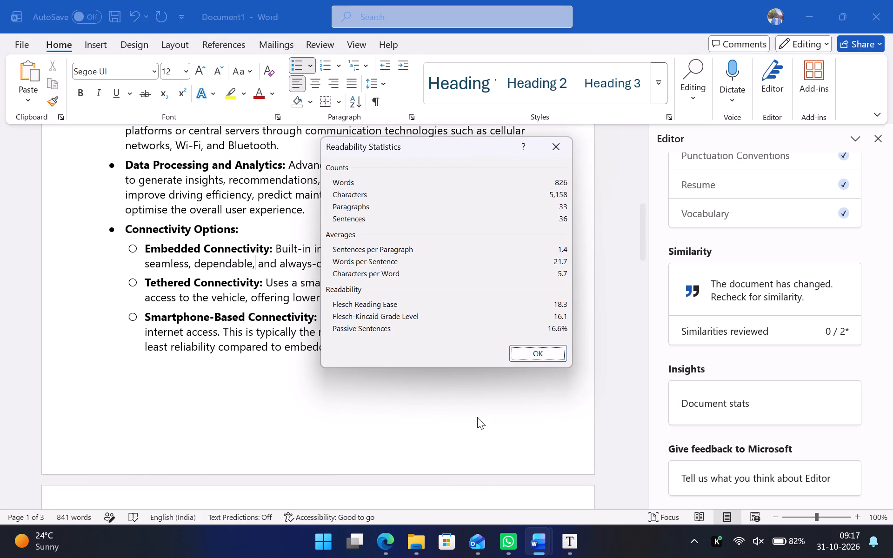
click(545, 355)
Switch the Editor's writing style to Professional.
scroll(733, 291, up, 1)
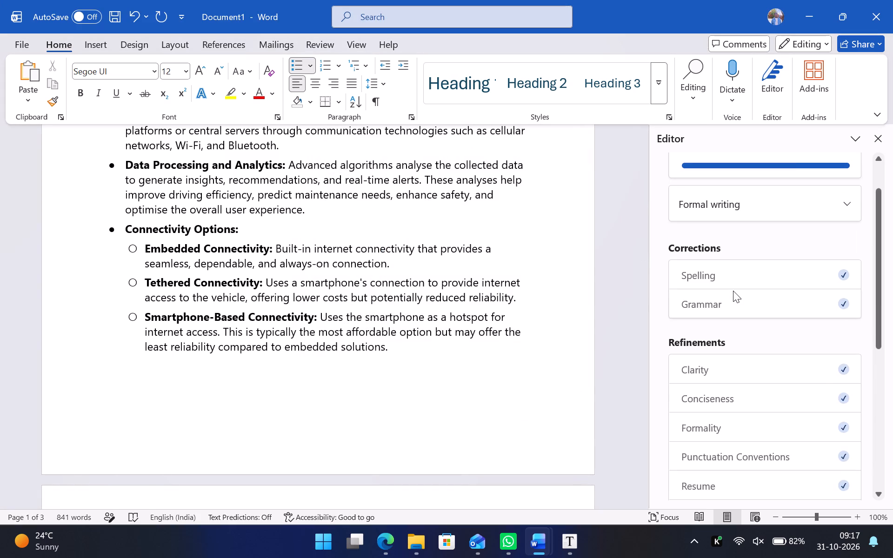
scroll(733, 291, up, 1)
click(713, 265)
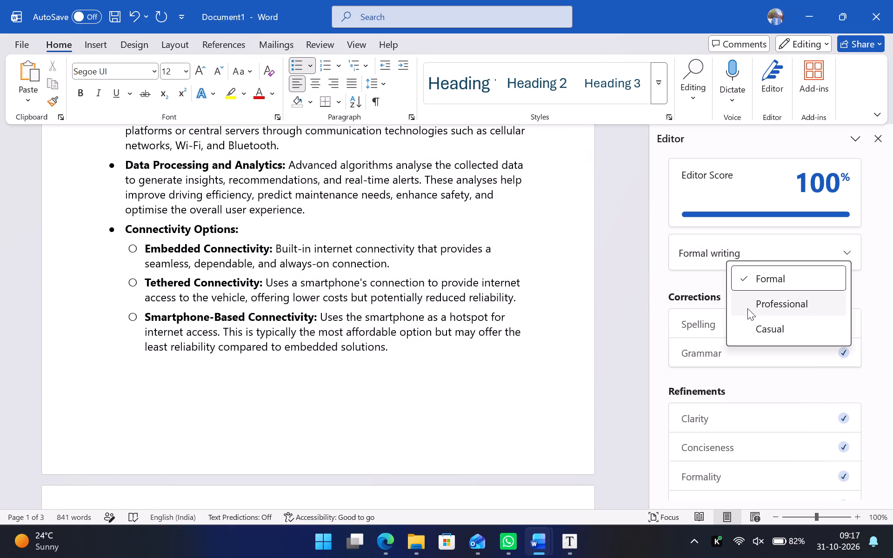
click(746, 308)
Accept the clarity suggestion "choice" for "option" in the Smartphone-Based Connectivity bullet and the first suggestion for the following clarity issue.
scroll(655, 290, down, 4)
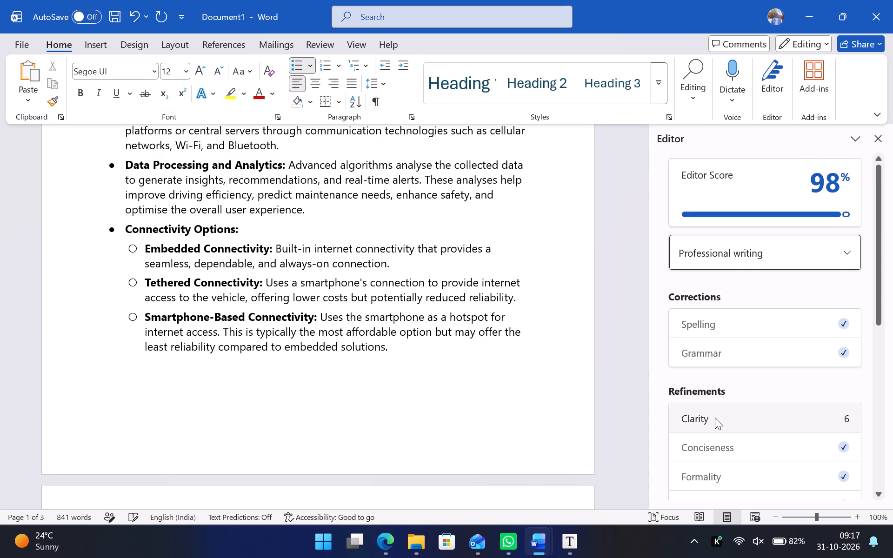
click(715, 418)
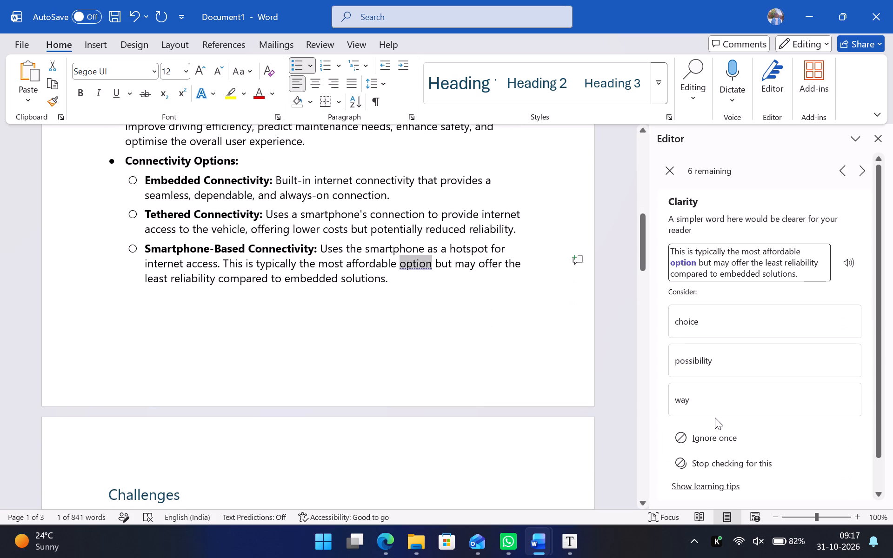
click(687, 328)
click(687, 328)
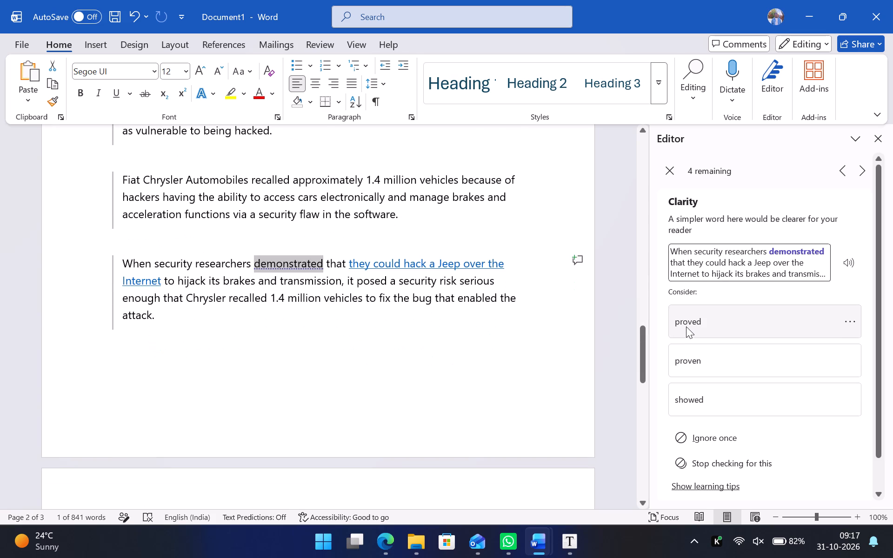
Stop the Editor from checking for the clarity issue flagged on "demonstrated" in the Jeep hacking paragraph.
click(702, 458)
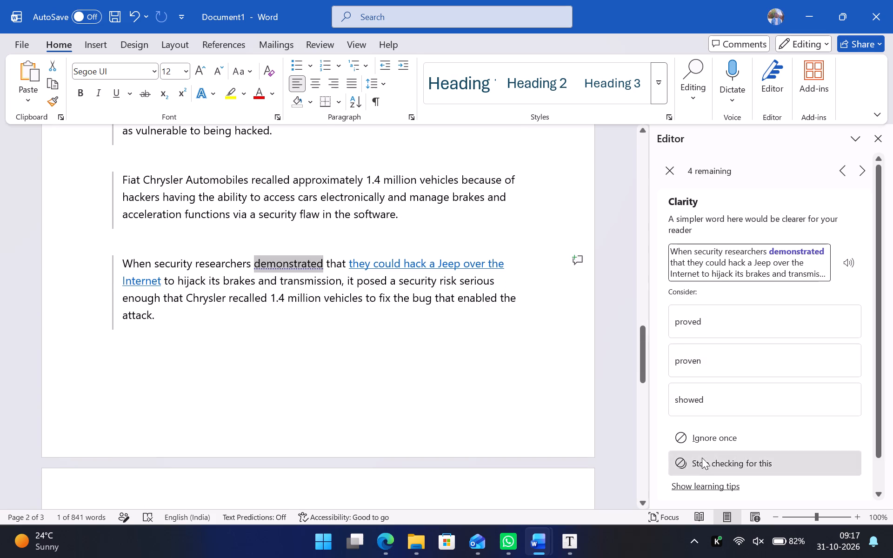
click(537, 299)
Set the Editor's writing style to Formal.
click(707, 246)
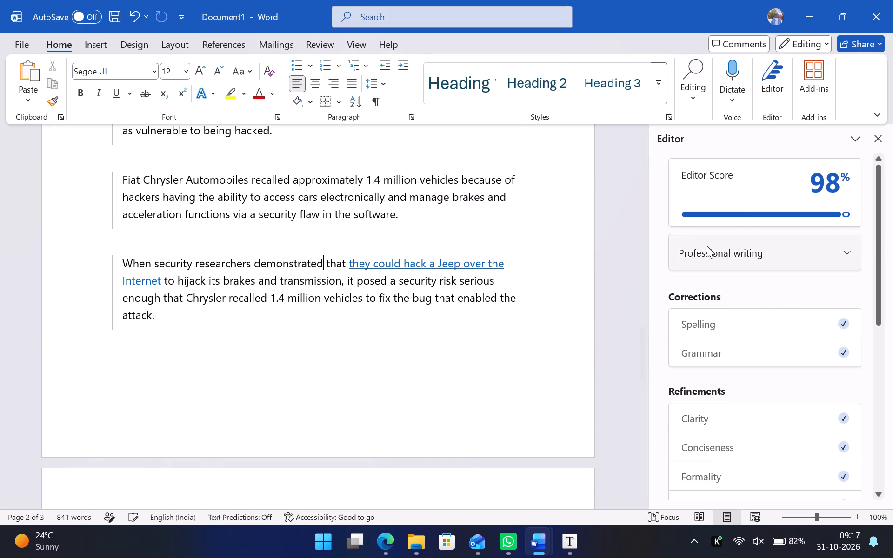
click(757, 274)
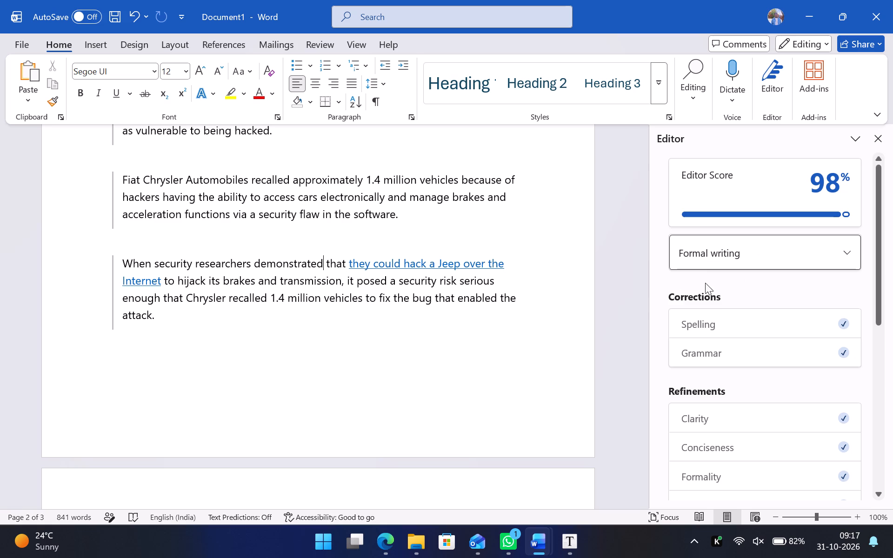
Dismiss the WhatsApp notification and try to open the list of reviewed similarities.
scroll(780, 259, down, 2)
drag(694, 436, 807, 434)
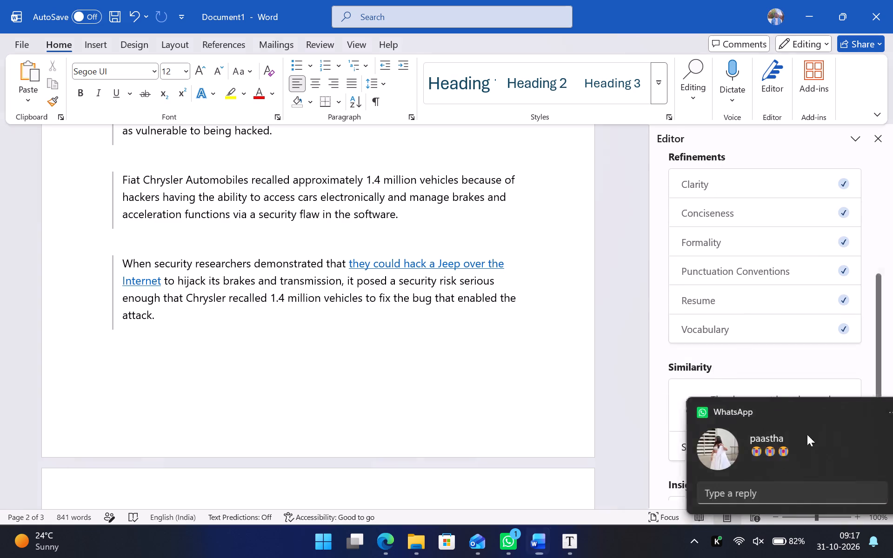
drag(807, 434, 892, 421)
click(705, 450)
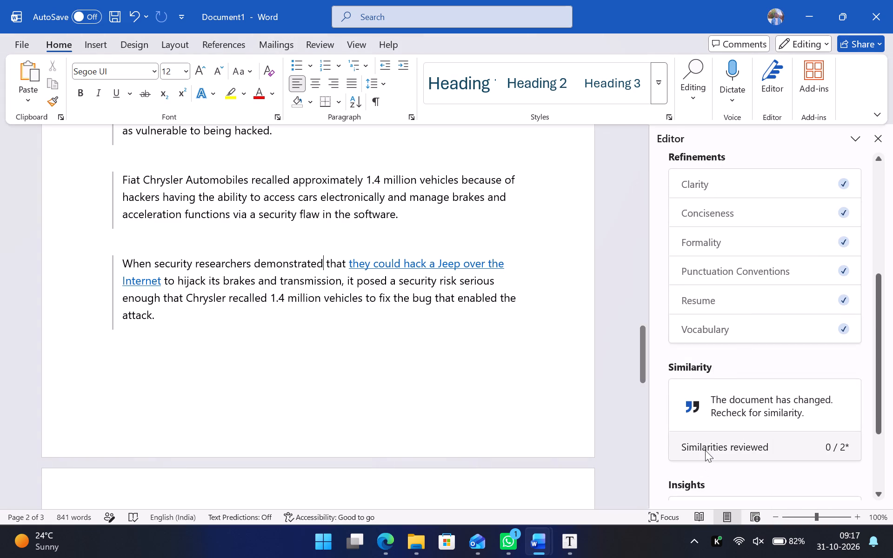
scroll(705, 450, down, 3)
scroll(705, 450, right, 1)
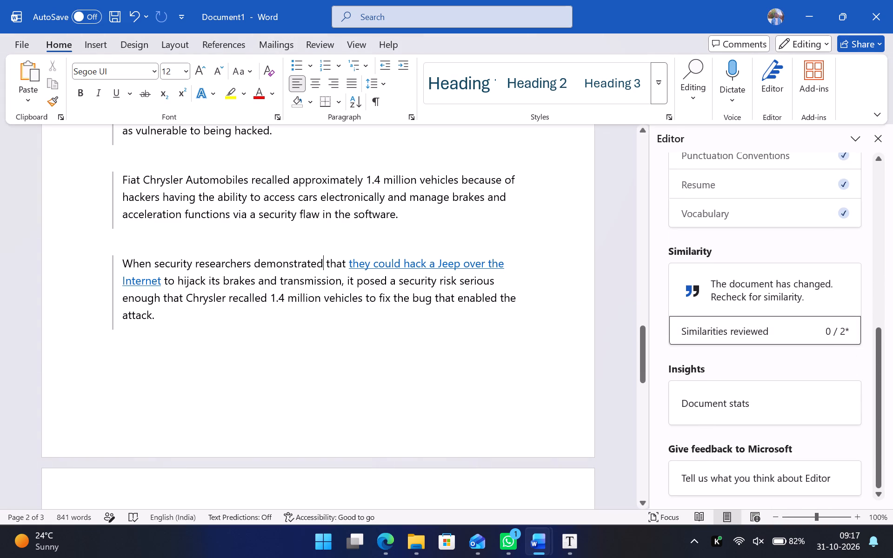
Go to the end of the Attack Surfaces section and close the Editor.
scroll(364, 419, down, 4)
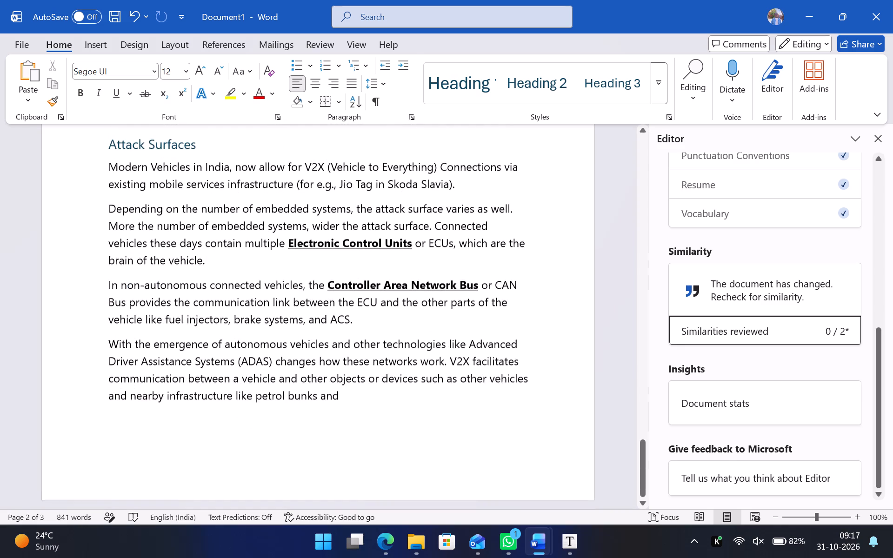
scroll(364, 419, down, 1)
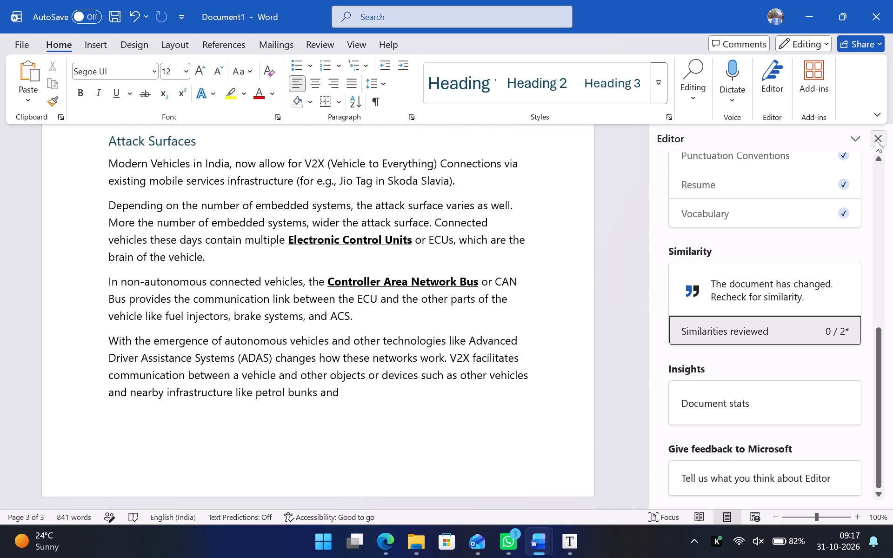
click(876, 141)
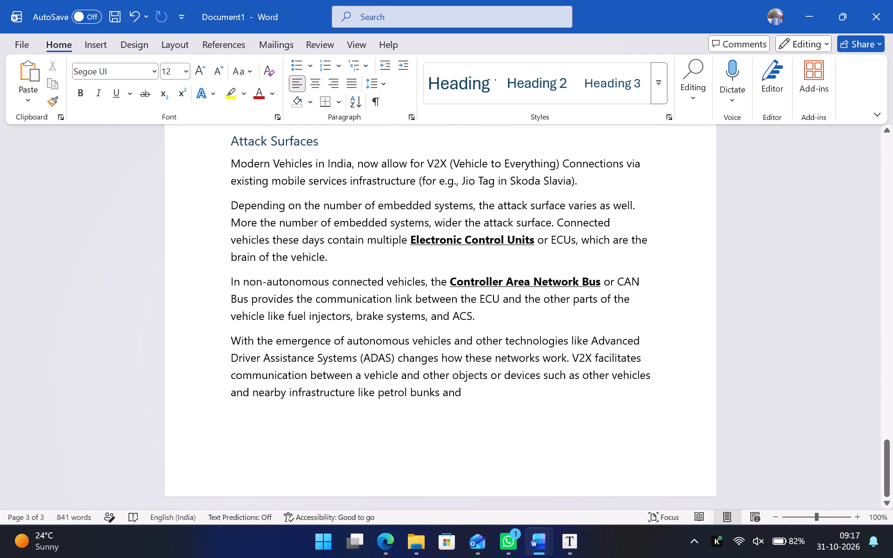
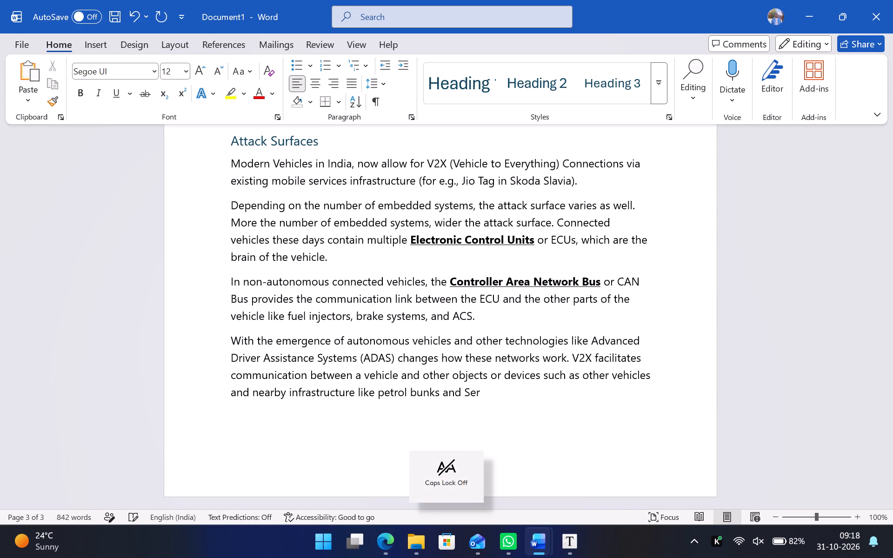
Replace the trailing "Ser" in the V2X paragraph with "service centres." to complete the sentence.
key(BackSpace)
key(BackSpace)
key(BackSpace)
text(service centres.)
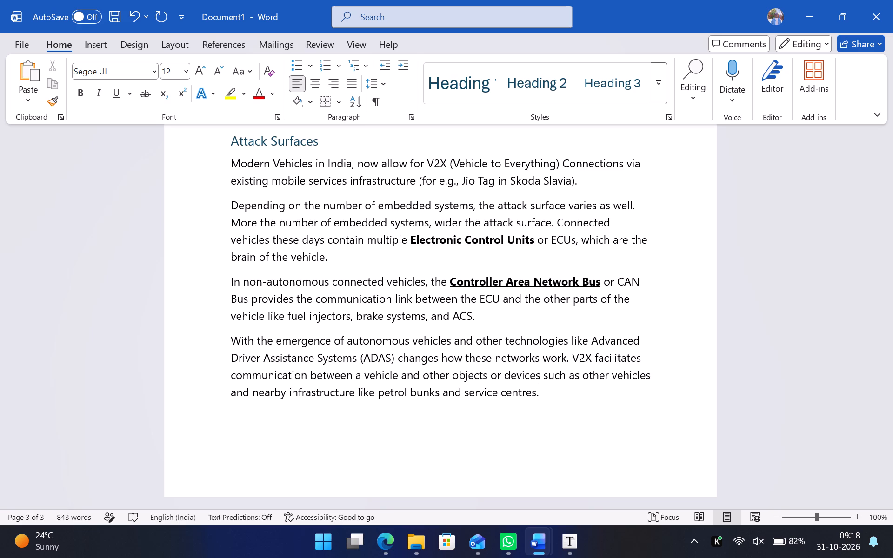
Add a "CAN Bus" subheading in Heading 4 style below the V2X paragraph and start a new line beneath it.
key(Return)
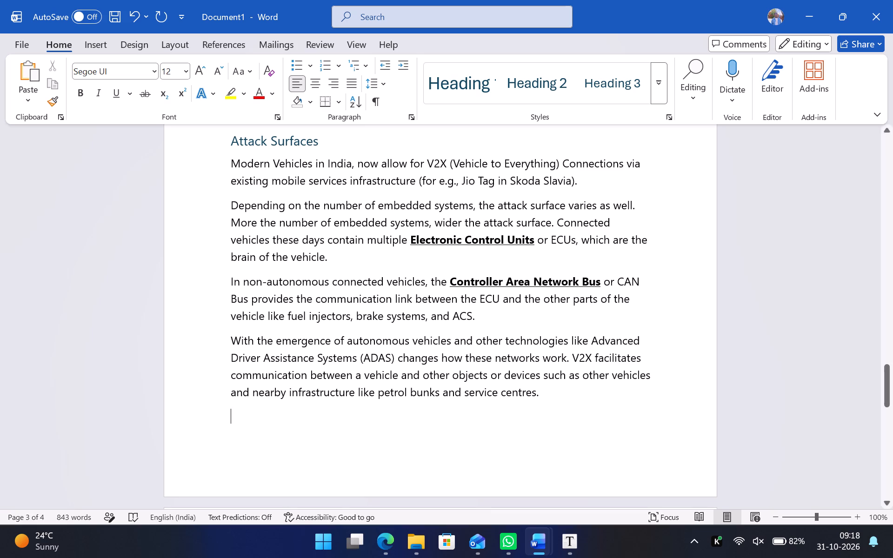
click(657, 75)
click(612, 126)
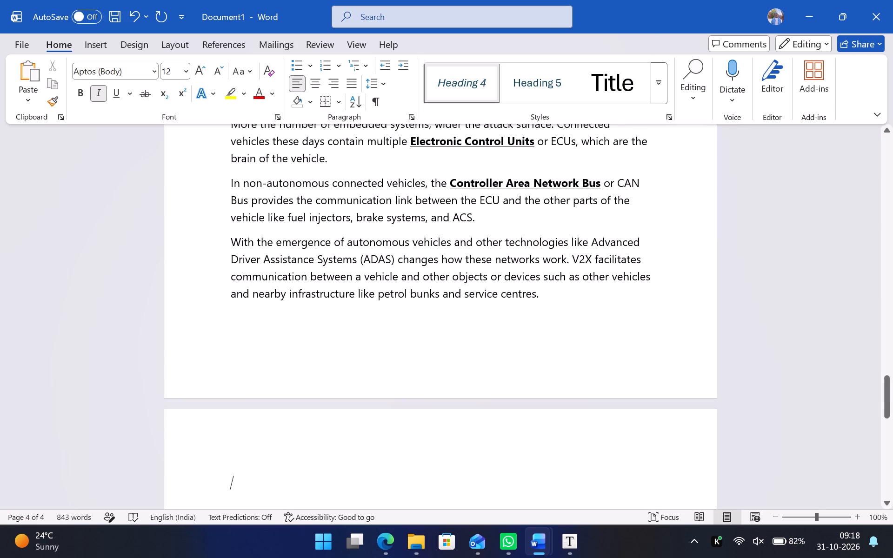
text(CAN B)
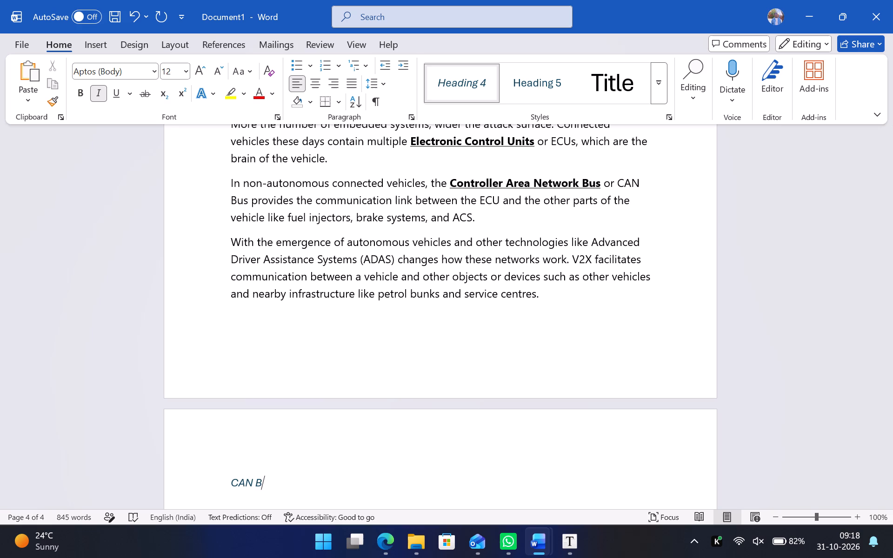
text(us)
key(Return)
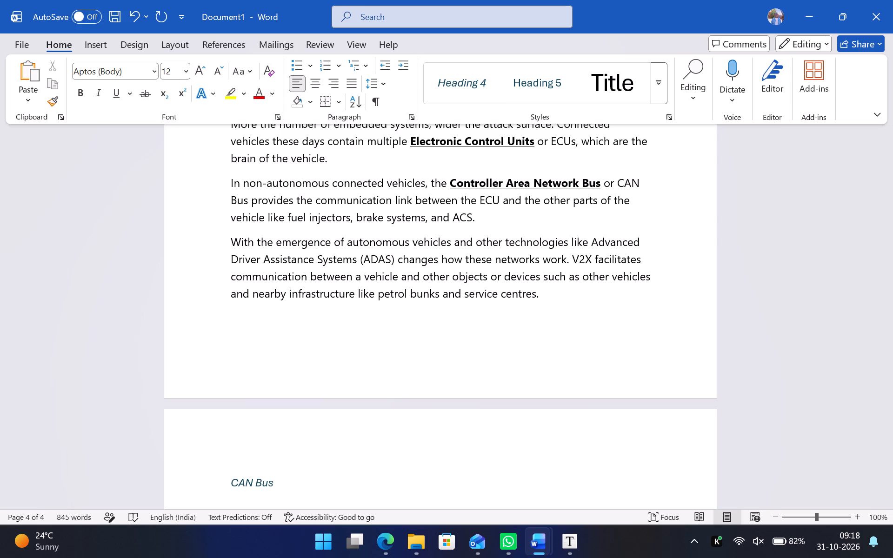
scroll(511, 237, down, 1)
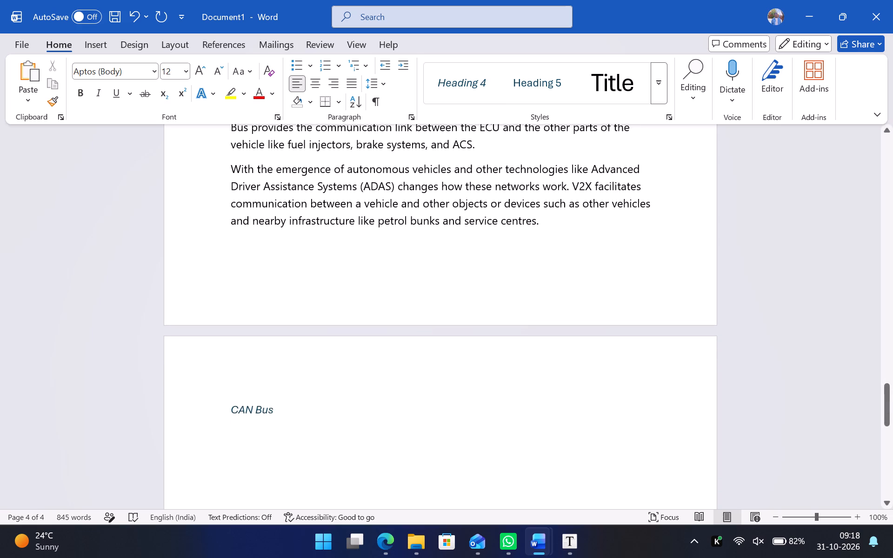
scroll(511, 237, down, 1)
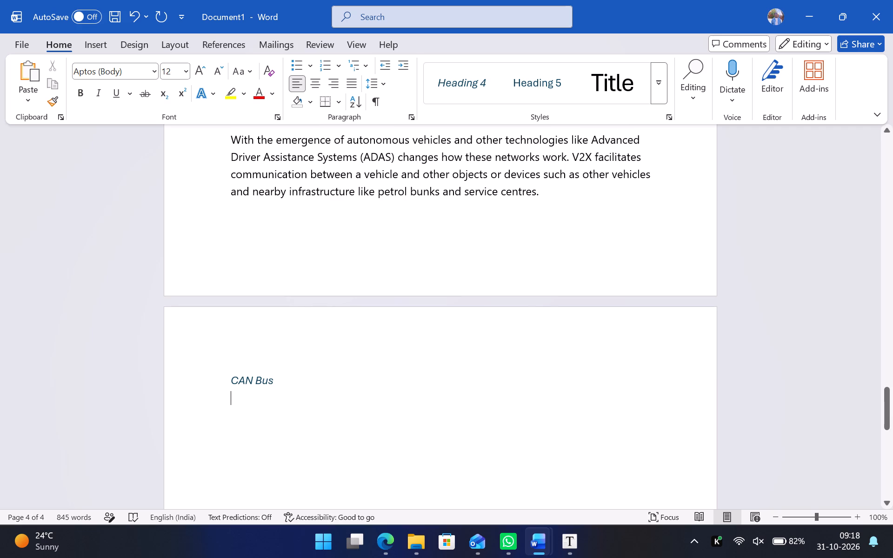
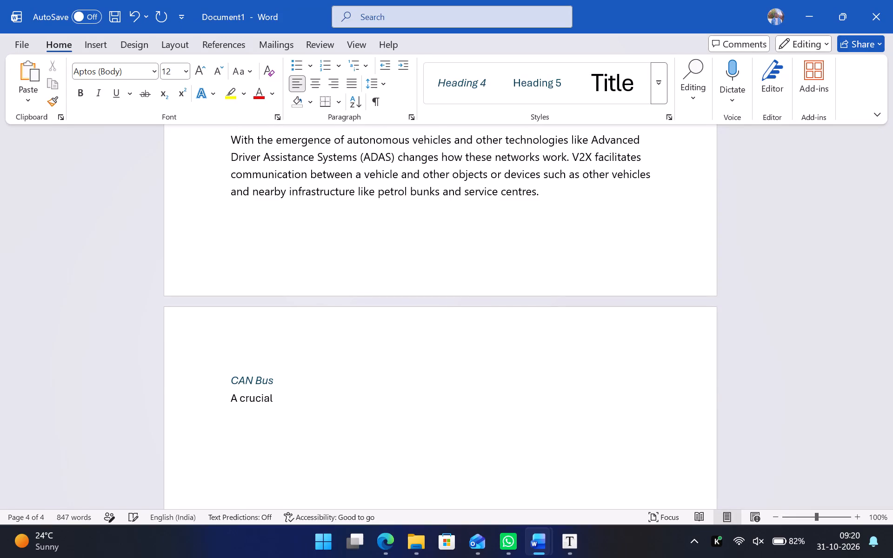
Continue the CAN Bus sentence after "A crucial" with "communication protocol which allows communication between different ECUs".
text(communication pro)
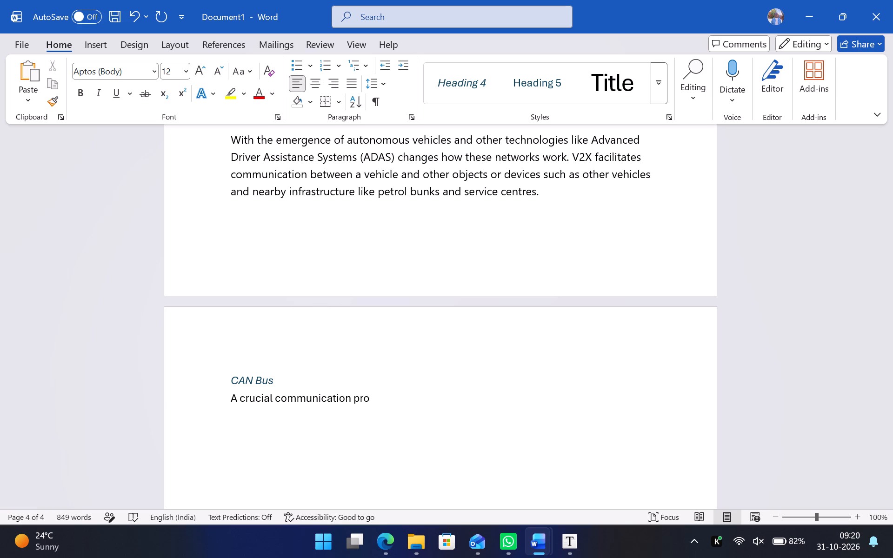
text(tocol)
key(space)
text(which allows communication)
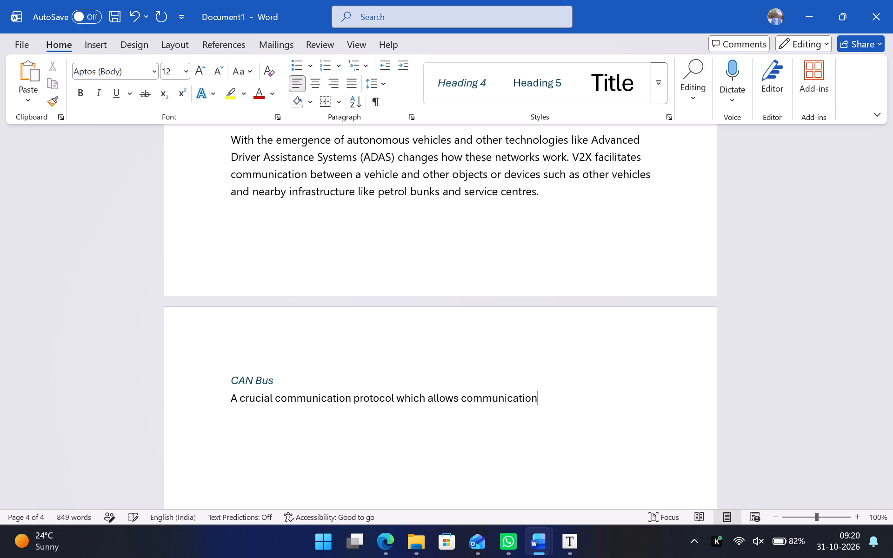
key(space)
text(between different E)
text(CUs)
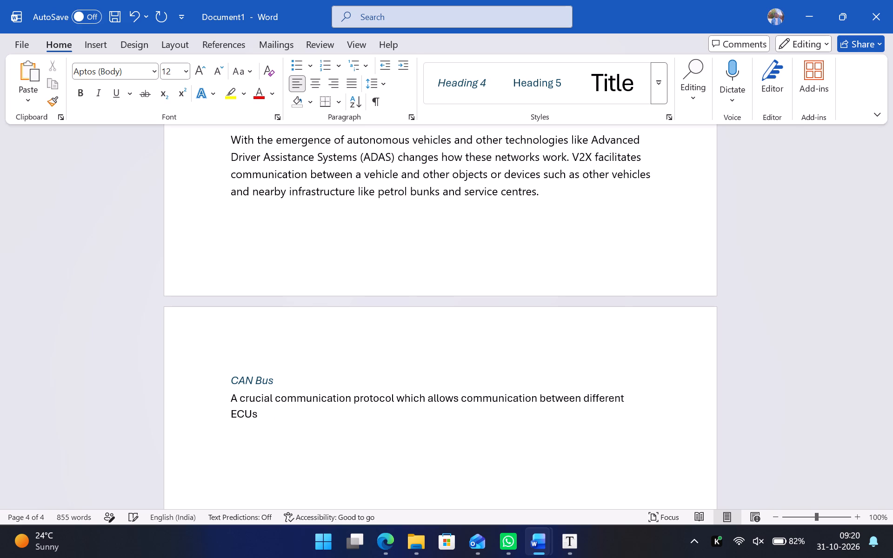
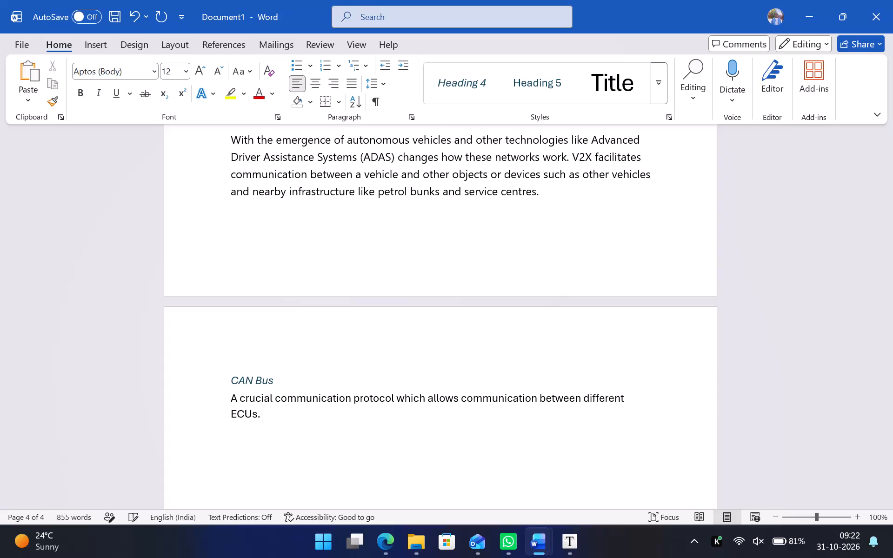
Start the second sentence of the CAN Bus paragraph with "It plays a key role in".
key(space)
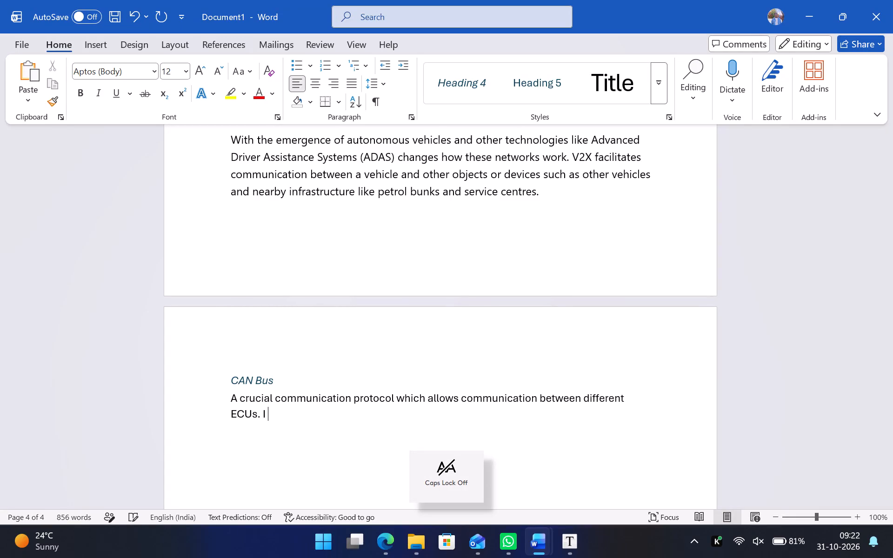
text(t)
key(BackSpace)
key(BackSpace)
text(t plays i)
key(BackSpace)
key(space)
text(a key)
key(space)
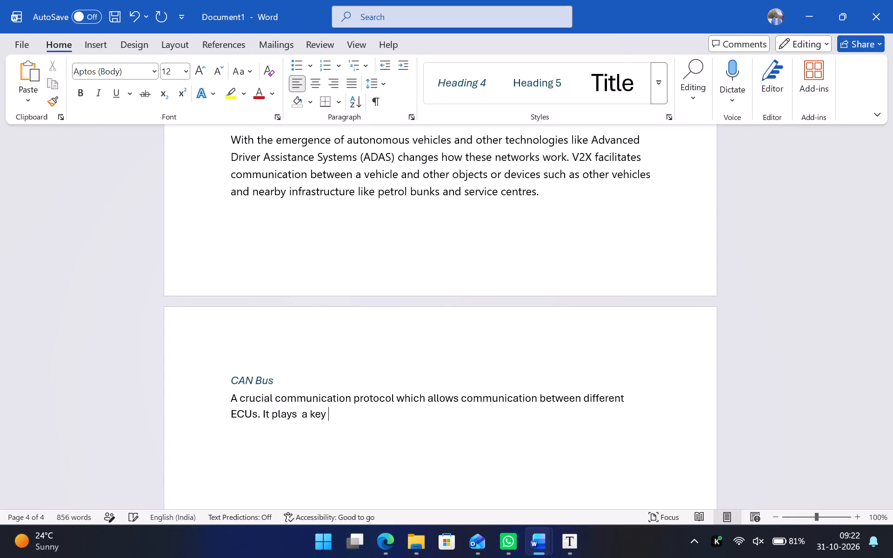
key(BackSpace)
key(BackSpace)
key(BackSpace)
key(BackSpace)
key(BackSpace)
key(BackSpace)
key(BackSpace)
text(a key rold)
key(space)
key(BackSpace)
key(BackSpace)
text(e in)
key(space)
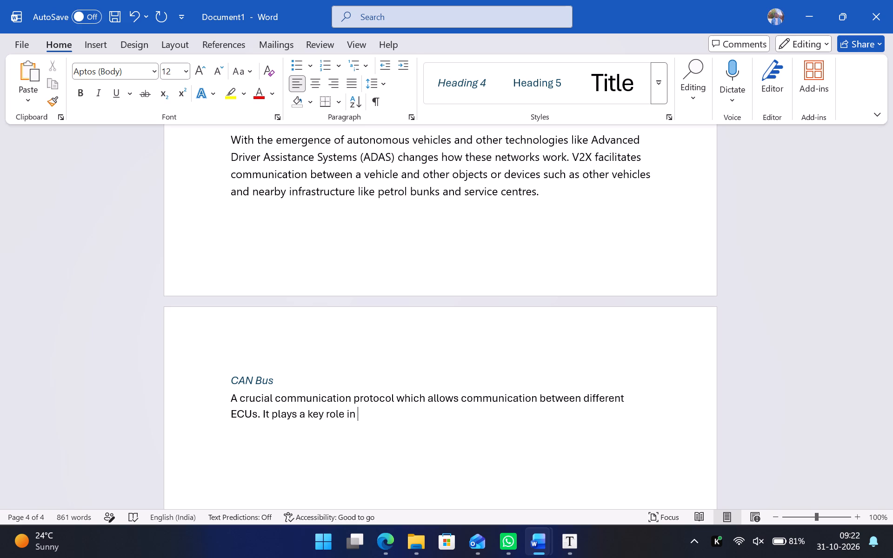
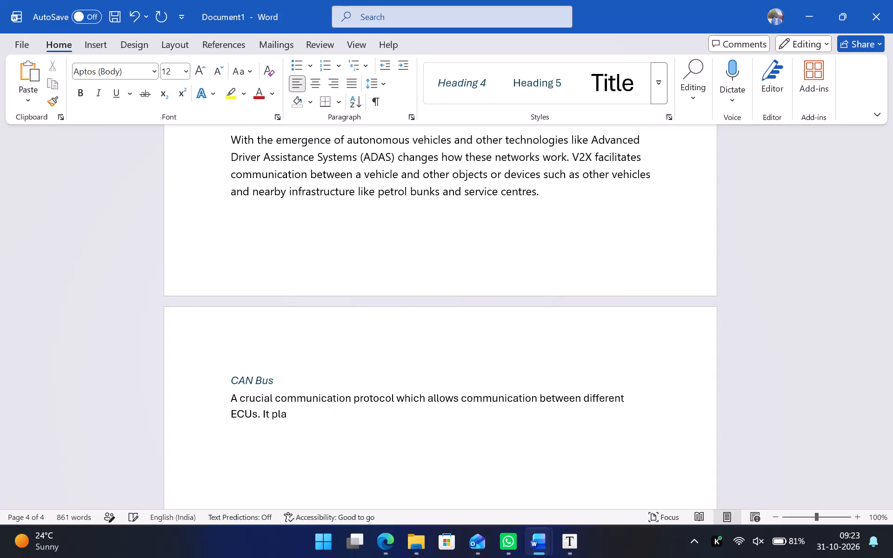
Replace the started second sentence of the CAN Bus paragraph with "Major vehicular functions like,".
key(BackSpace)
key(BackSpace)
key(BackSpace)
key(BackSpace)
text(Major)
key(space)
text(ve)
text(hicular functions like,)
key(space)
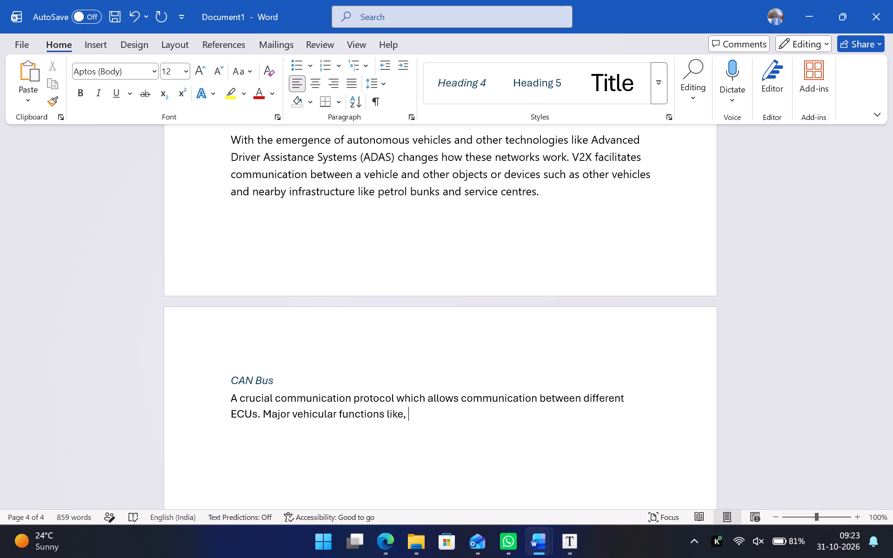
Continue the sentence with the first listed functions in lowercase, "engine, airbags,".
text(Engine, air)
key(BackSpace)
key(BackSpace)
key(BackSpace)
key(BackSpace)
key(BackSpace)
key(BackSpace)
key(BackSpace)
key(BackSpace)
key(BackSpace)
key(BackSpace)
key(BackSpace)
text(engine, airbags,)
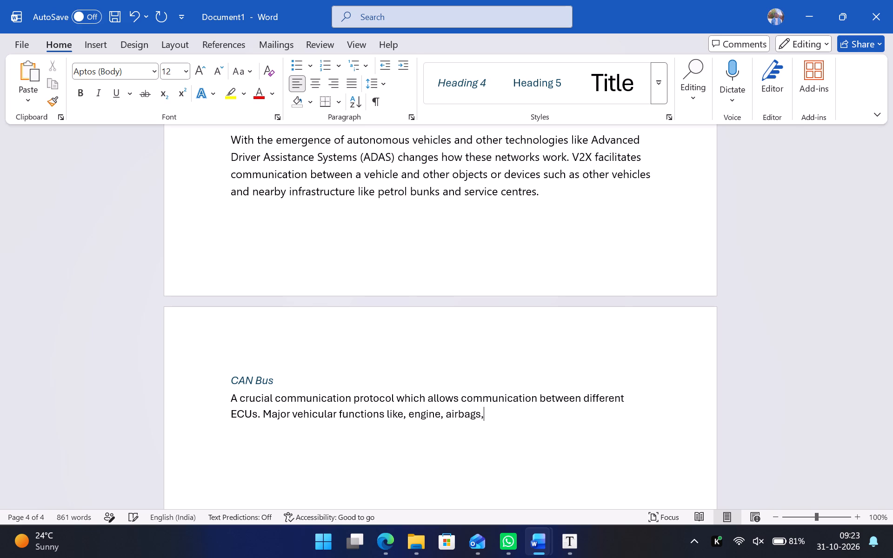
key(space)
Extend the list of vehicular functions with "gas injection, safety, tail lights, entertainment".
text(gas injeci)
key(BackSpace)
text(tion,)
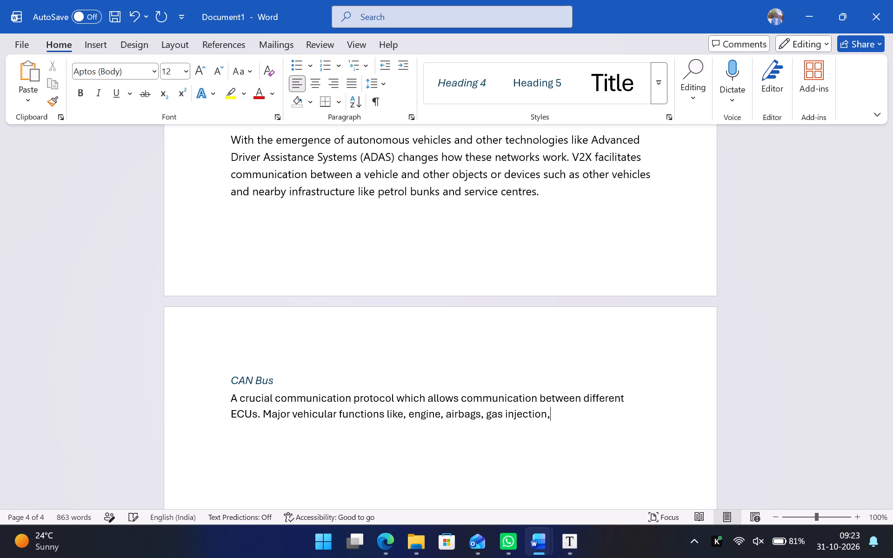
key(space)
text(safety)
key(space)
key(BackSpace)
text(, tail lights, enternt)
key(BackSpace)
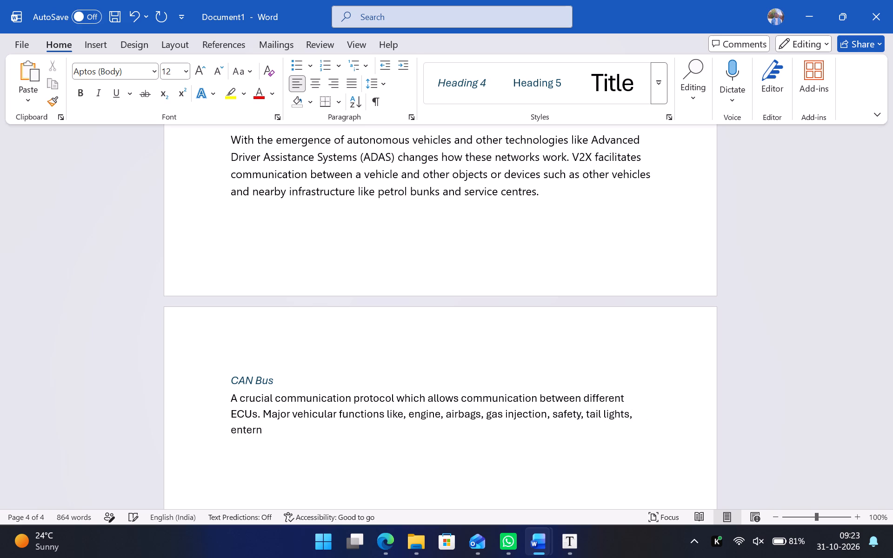
key(BackSpace)
text(tainment)
Close the list after "entertainment" with "etc." and no comma before it.
key(space)
key(BackSpace)
key(comma)
key(space)
key(BackSpace)
key(BackSpace)
key(space)
text(and)
key(space)
key(BackSpace)
key(BackSpace)
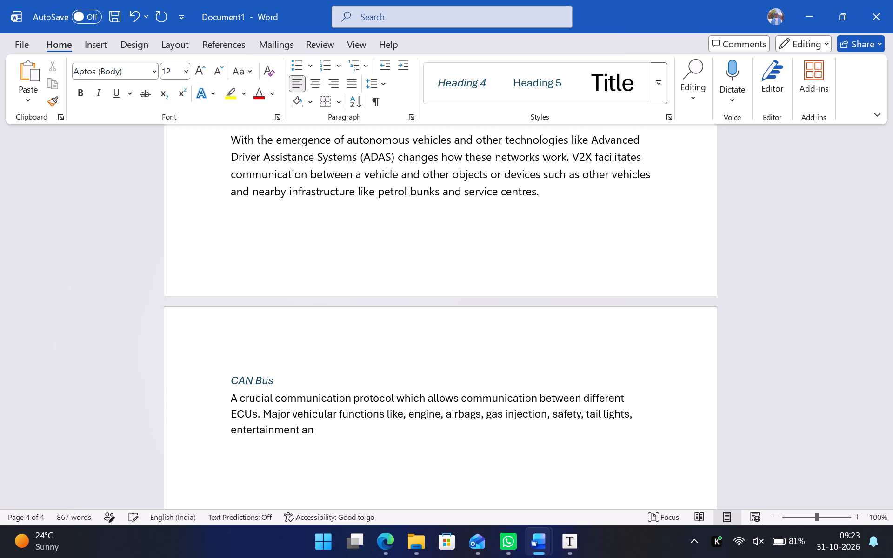
key(BackSpace)
key(BackSpace)
text(etc.)
key(space)
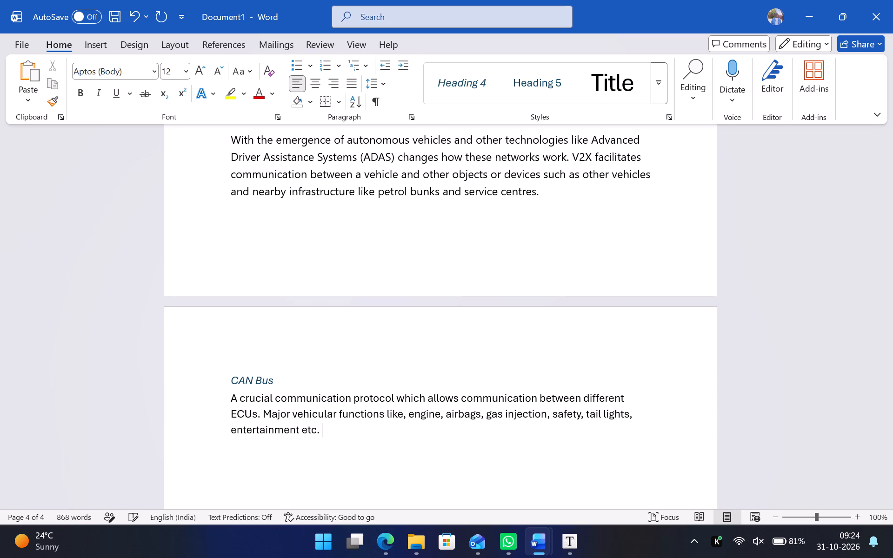
Add the sentence "In autonomous vehicles, it plays a major role in self driving cars" to the CAN Bus paragraph.
text(In a)
text(utonomous)
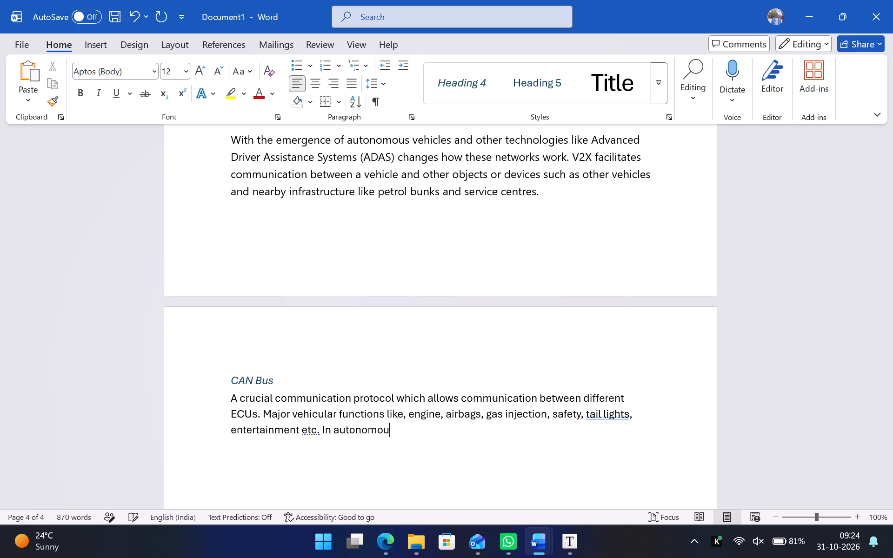
key(space)
text(vehicles,)
key(space)
text(it plays a major rol)
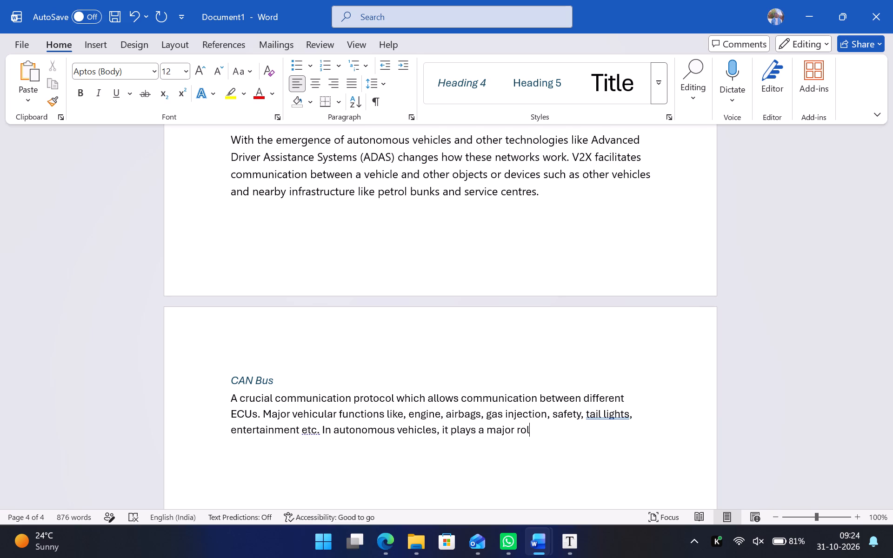
text(e in self driving cards)
key(BackSpace)
key(BackSpace)
key(s)
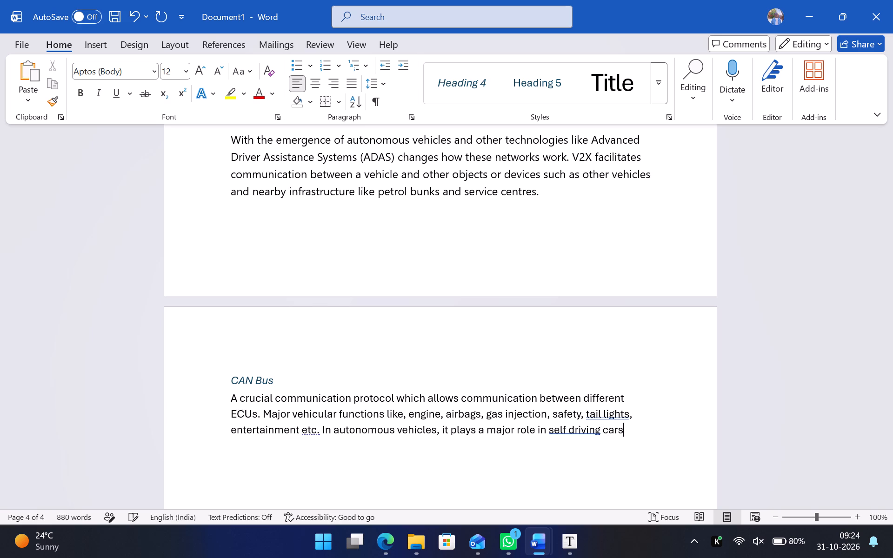
Accept the grammar corrections "taillights" and "self-driving" in the CAN Bus paragraph.
click(608, 411)
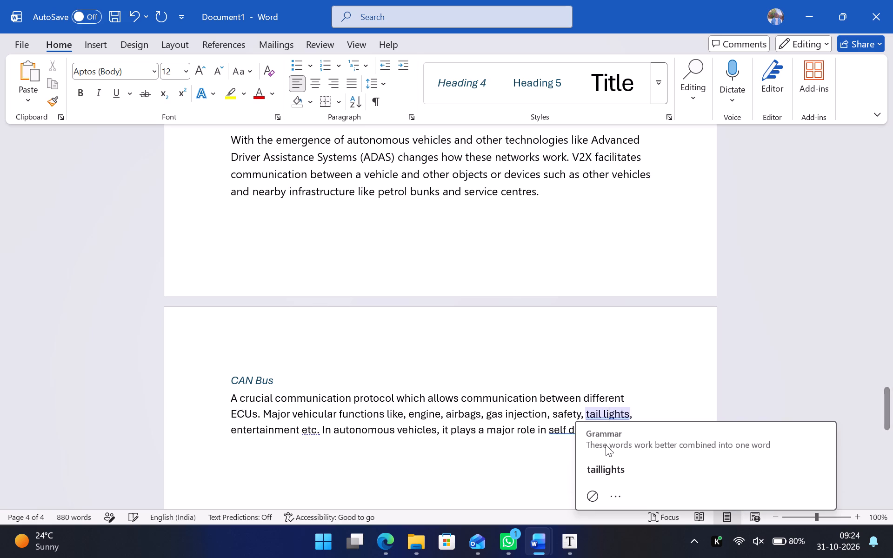
click(593, 472)
click(574, 425)
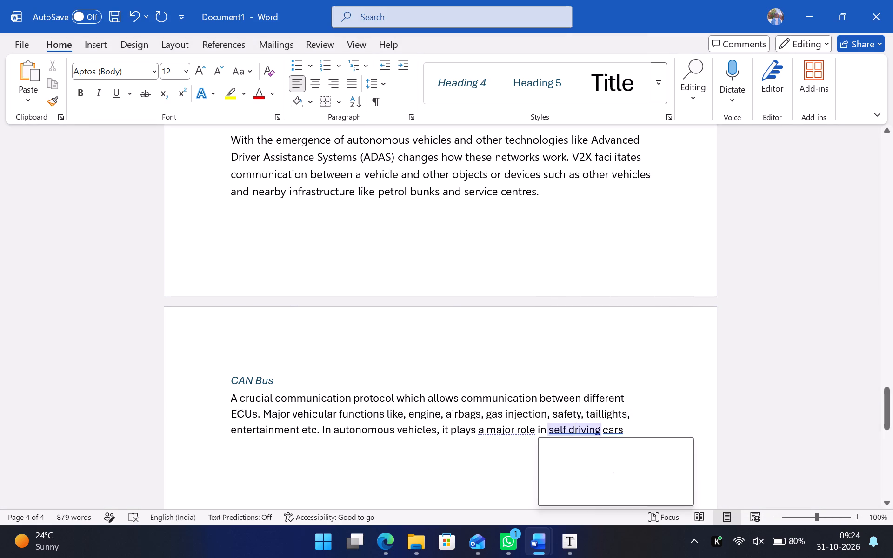
click(568, 382)
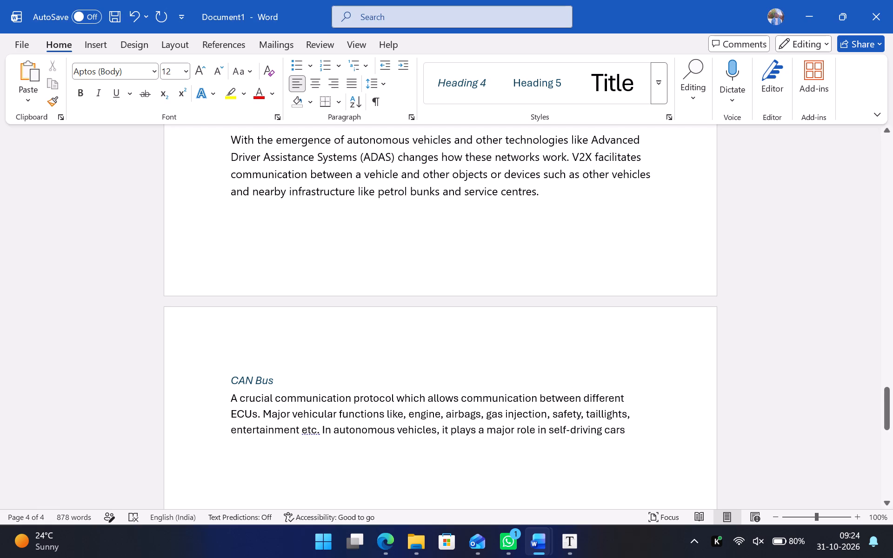
Review the suggestion on "etc." and replace "a major role" with the suggested "a significant role".
click(311, 431)
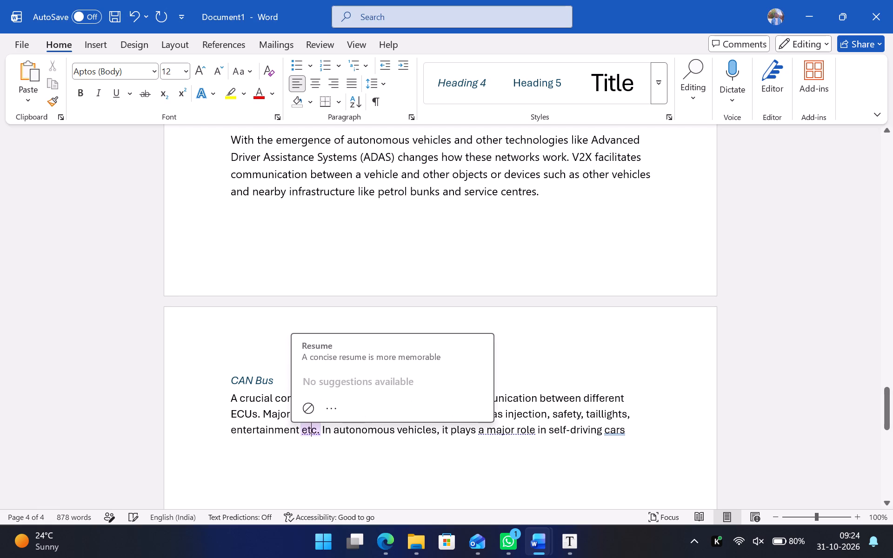
click(479, 413)
click(535, 425)
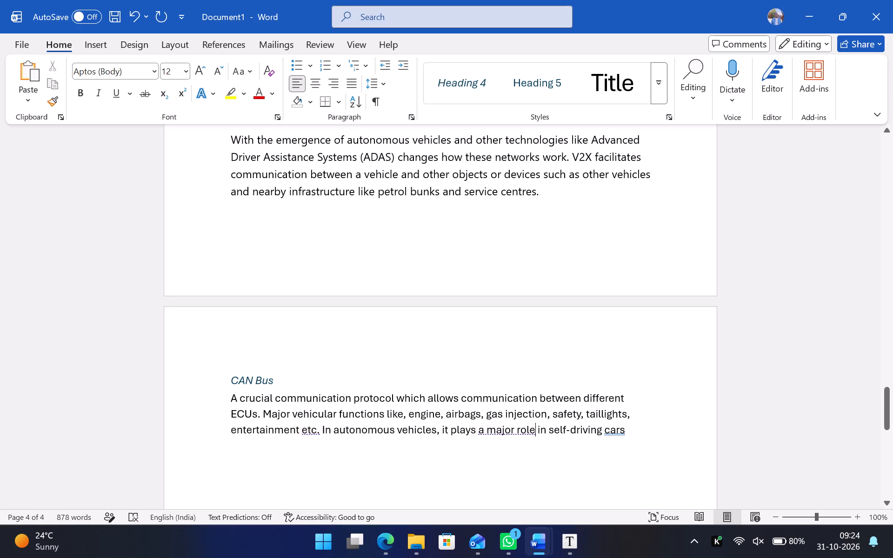
click(513, 430)
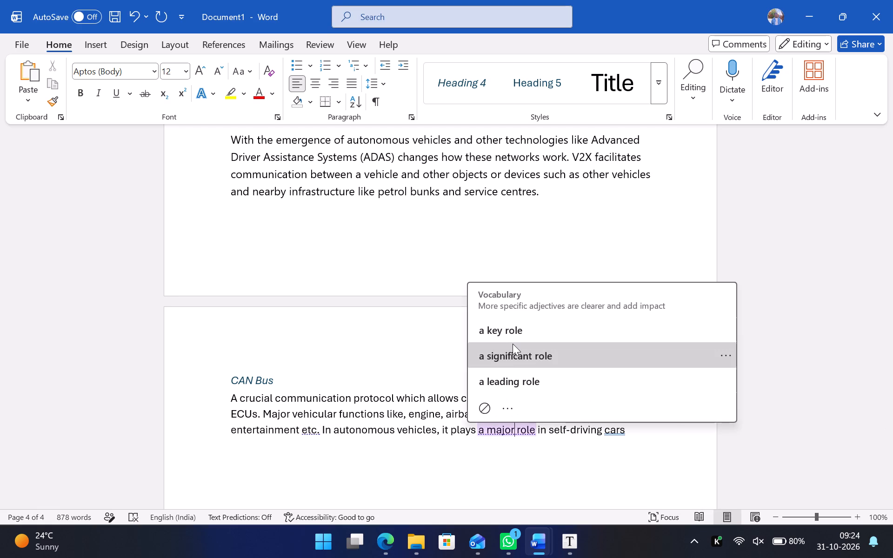
click(505, 359)
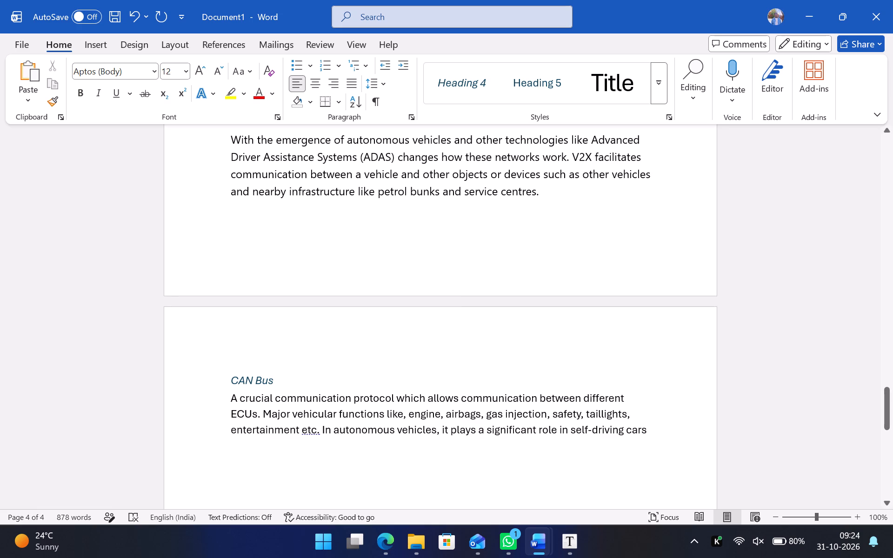
End the sentence after "self-driving cars" with a full stop and start a new paragraph.
click(649, 432)
key(period)
key(Return)
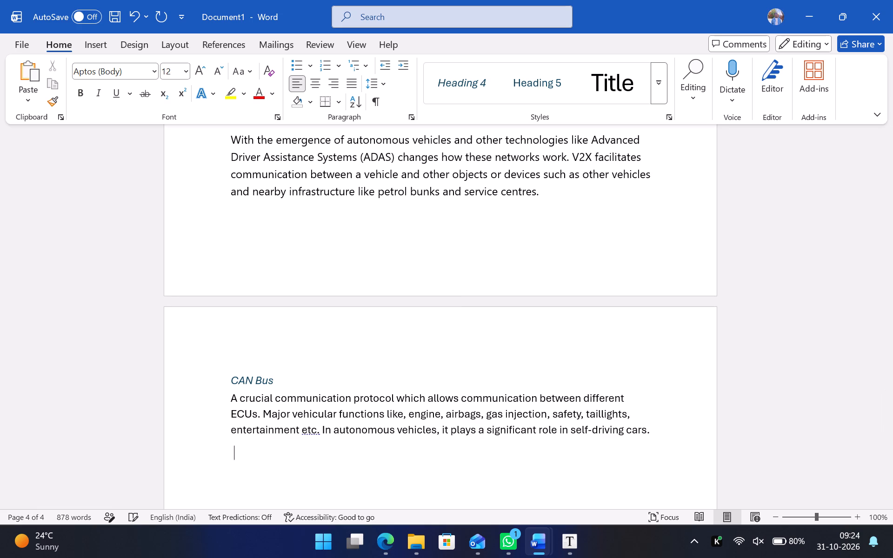
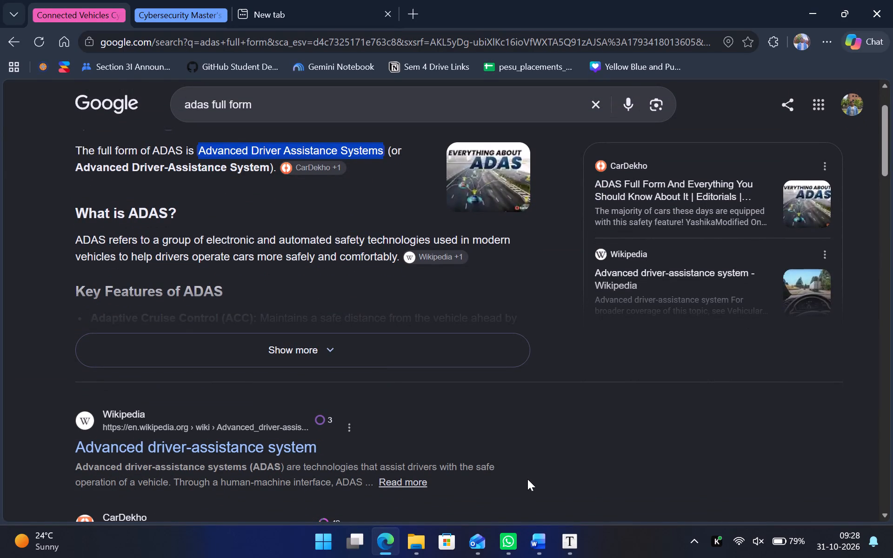
Check the recall examples and Methods of Hacking notes in Typedown against the Word document.
click(540, 538)
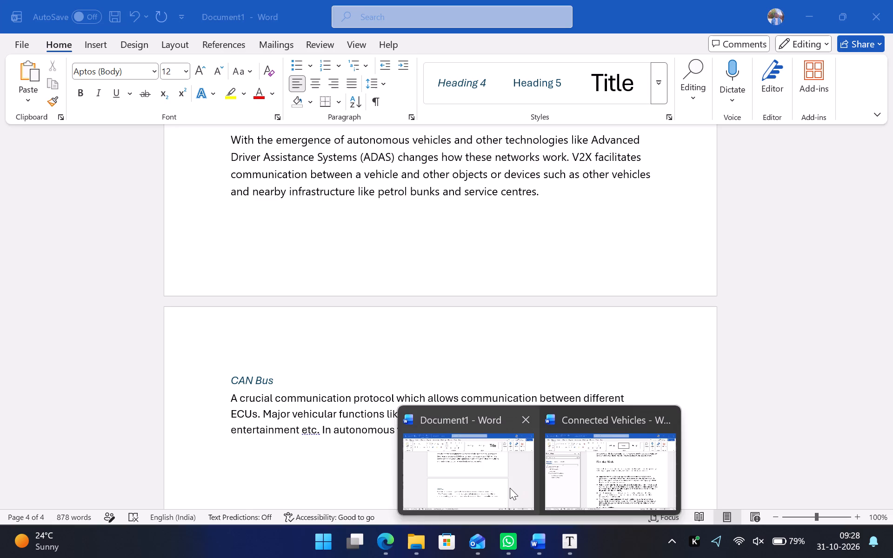
click(509, 488)
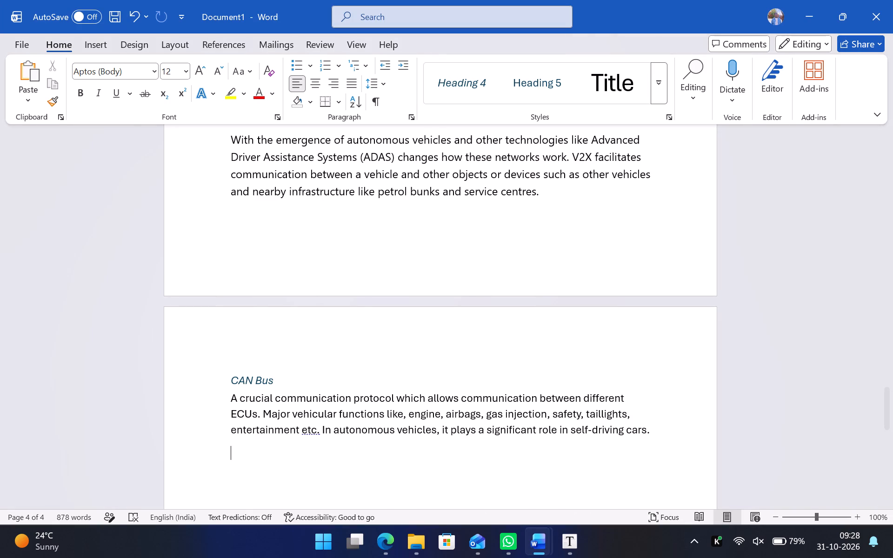
click(564, 552)
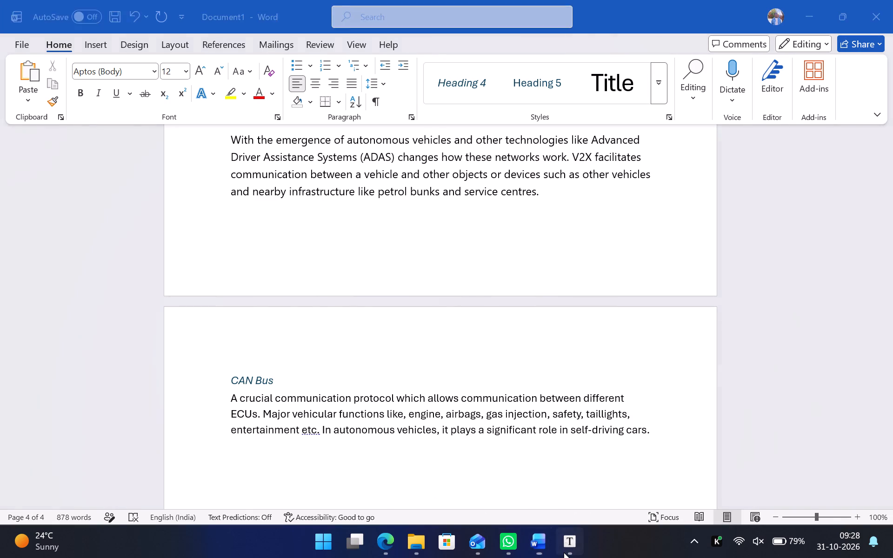
click(439, 381)
scroll(439, 381, down, 4)
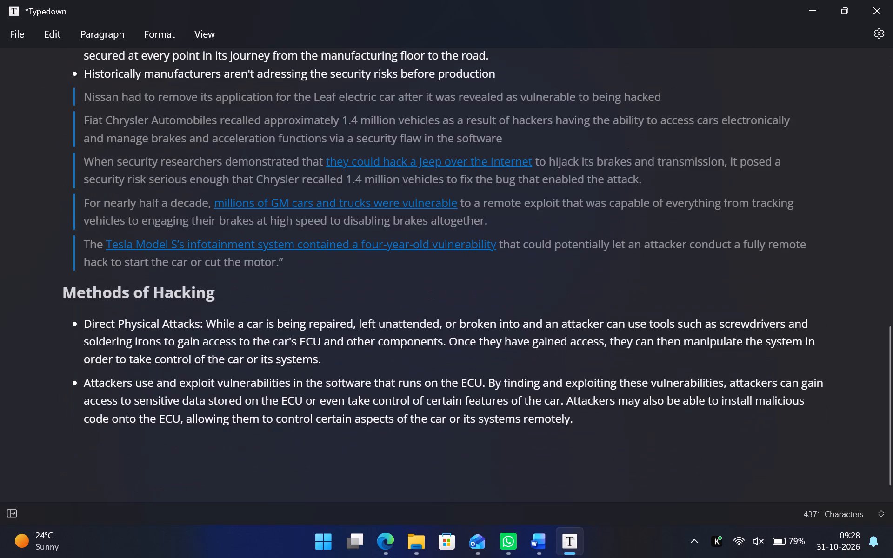
scroll(439, 381, down, 2)
click(806, 1)
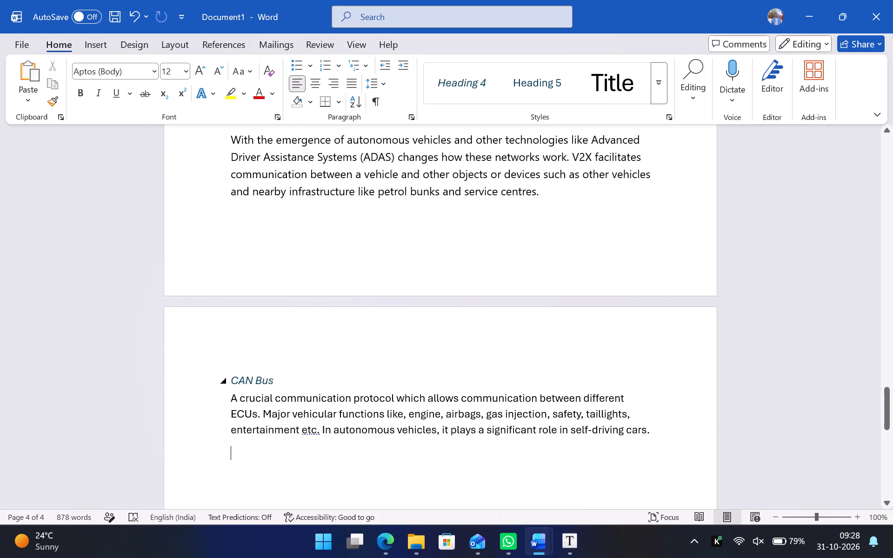
Save the Typedown notes in Downloads as "Connected Vehicles.md" and start a new blank document.
click(571, 534)
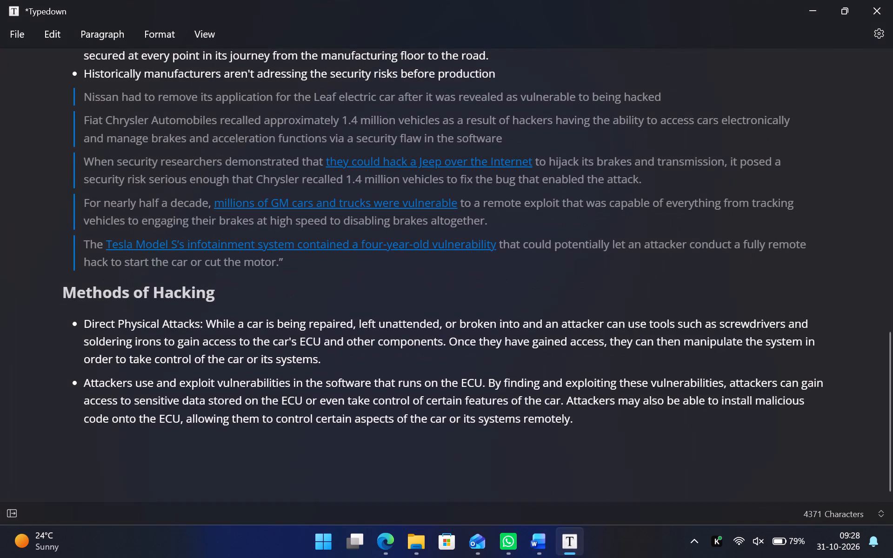
key(Return)
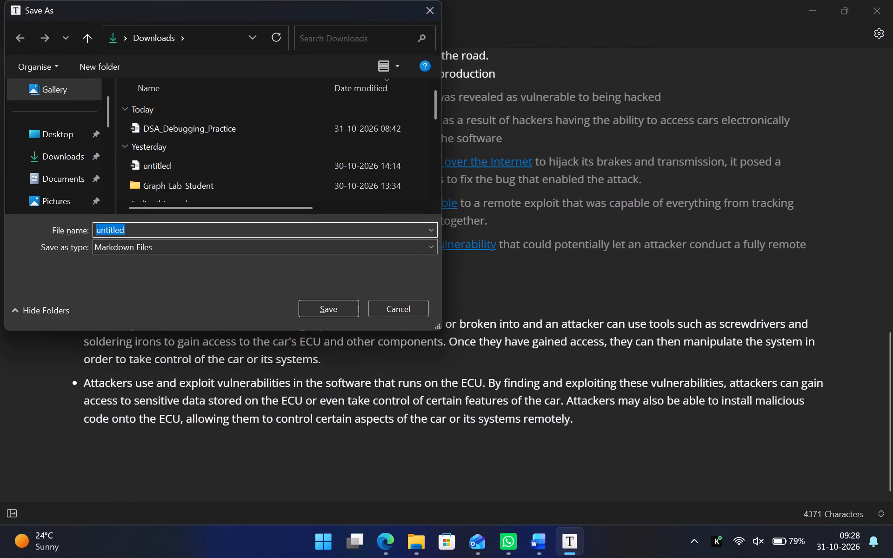
text(Conn)
key(Down)
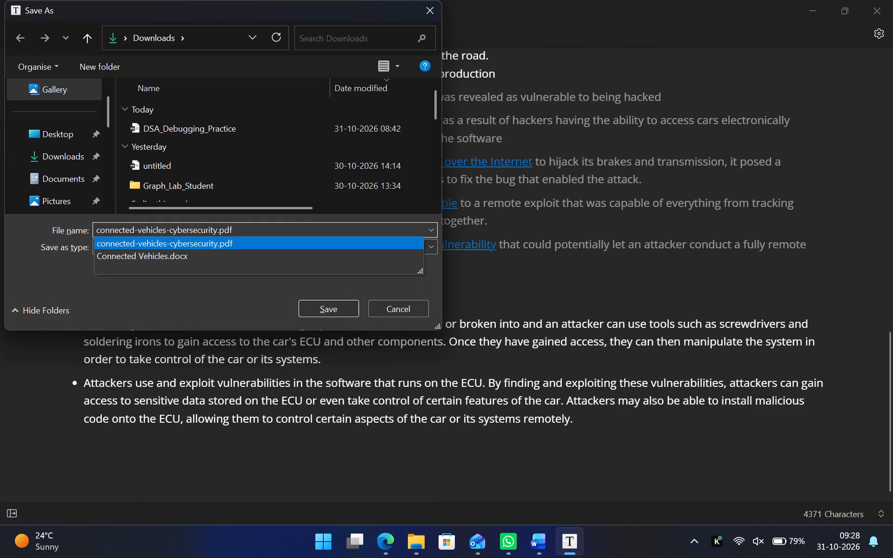
key(Down)
key(BackSpace)
key(BackSpace)
key(BackSpace)
key(BackSpace)
text(md)
key(Return)
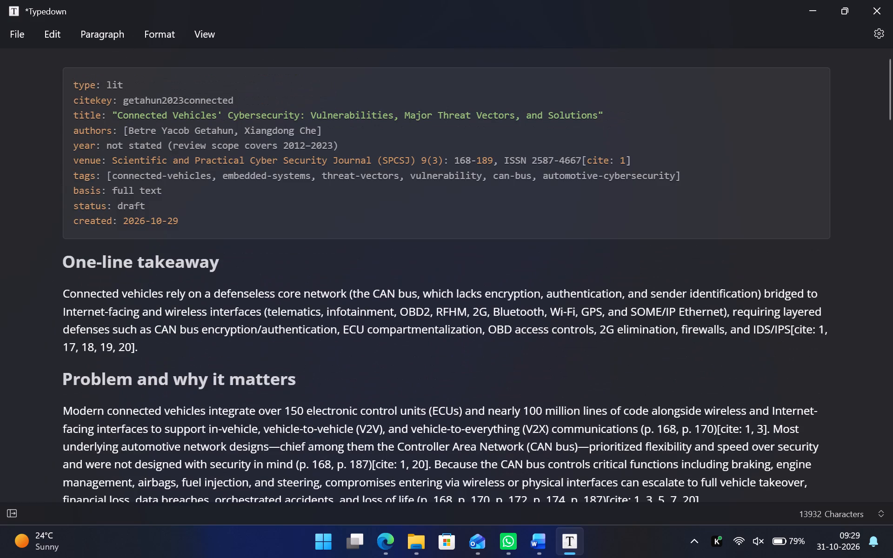
scroll(463, 250, up, 1)
Read the pasted literature note from the one-line takeaway through the list of identified attack surfaces.
scroll(463, 250, down, 2)
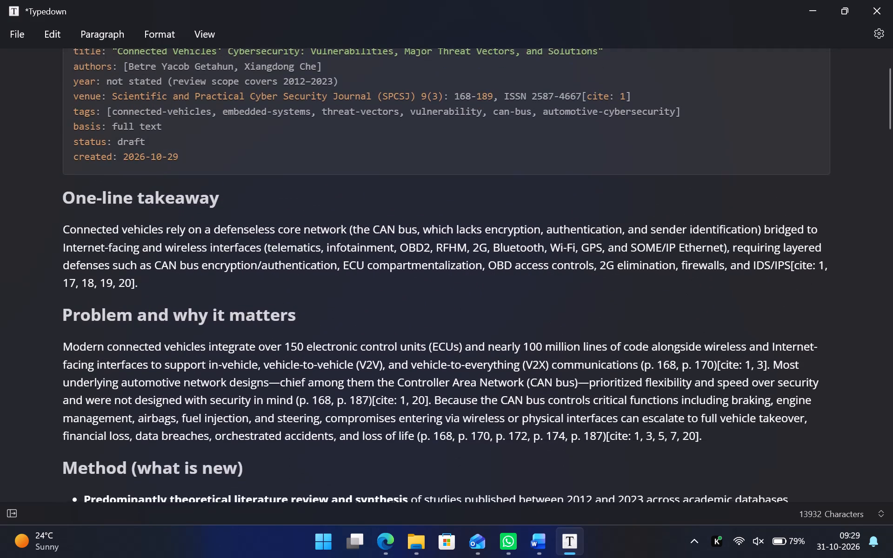
scroll(463, 250, down, 2)
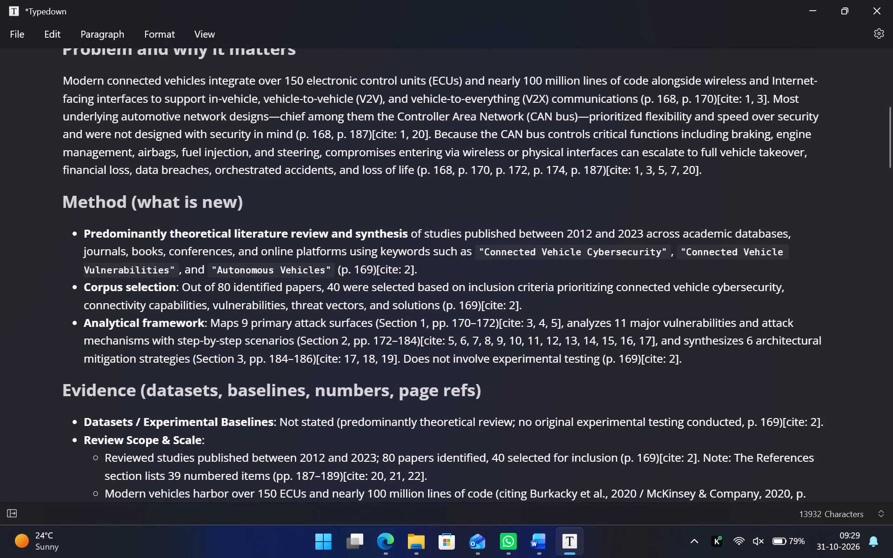
scroll(463, 250, down, 1)
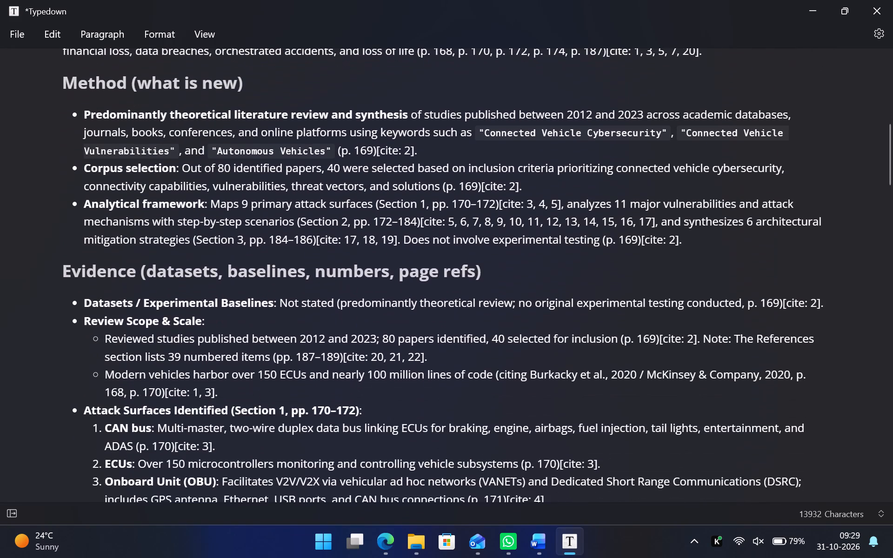
scroll(463, 250, down, 3)
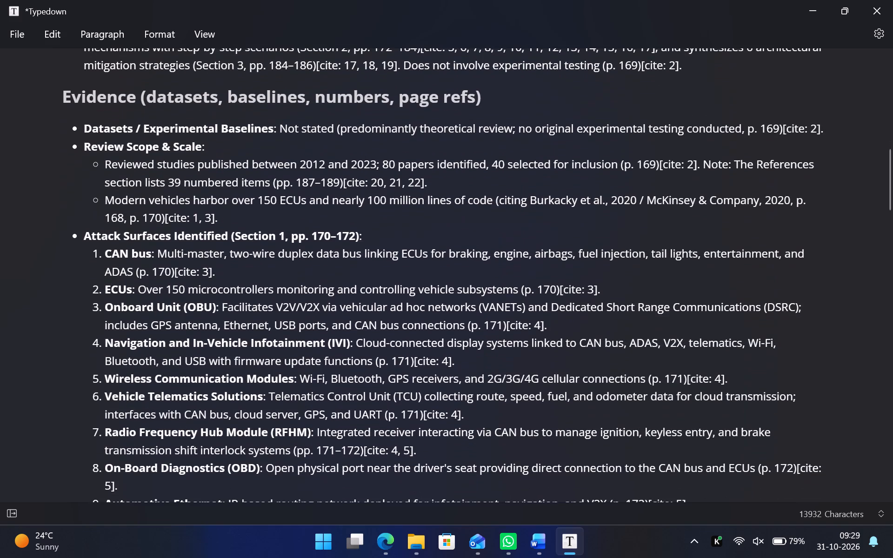
scroll(463, 250, down, 1)
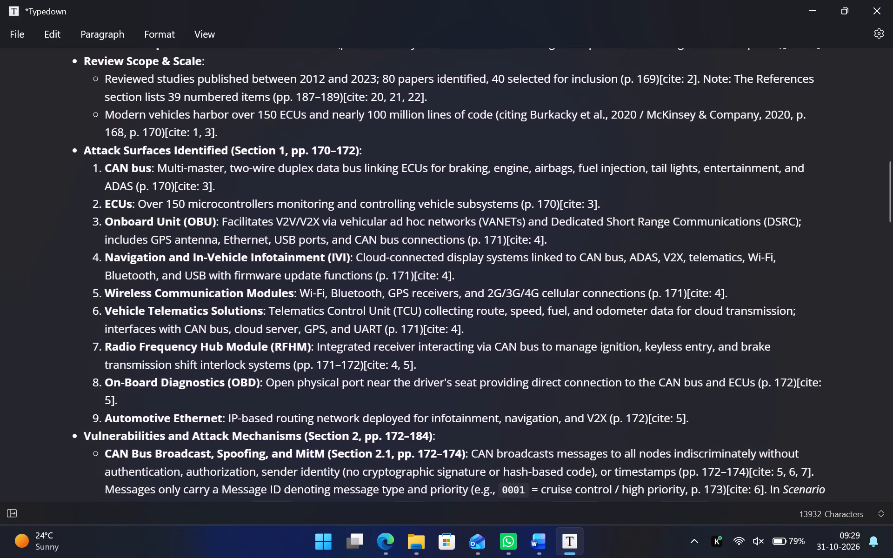
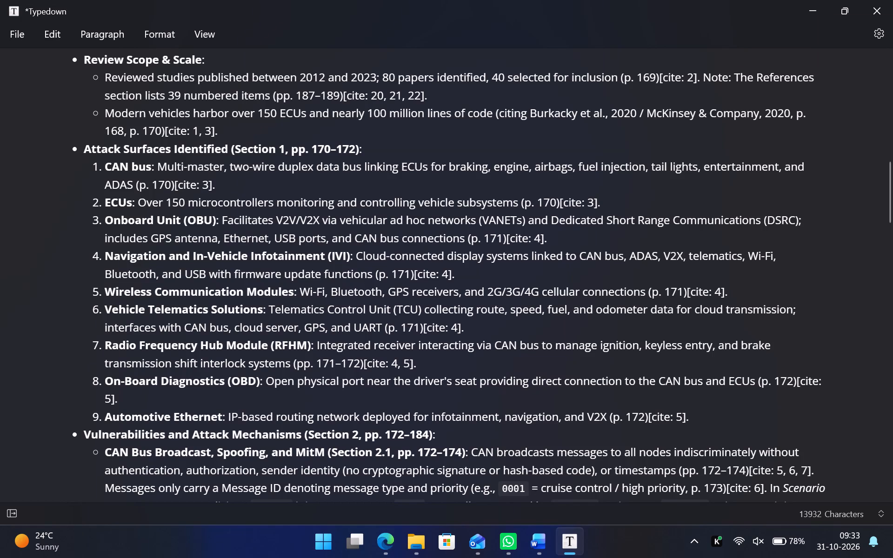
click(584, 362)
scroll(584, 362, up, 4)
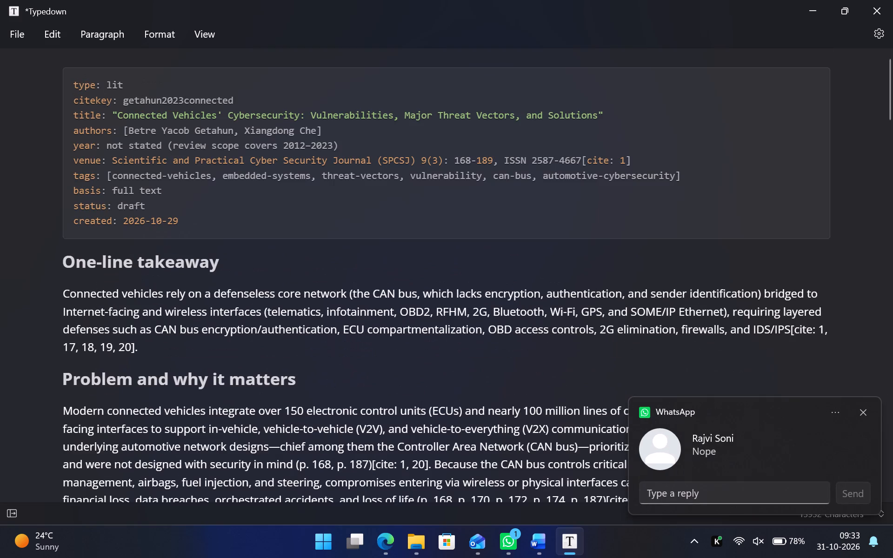
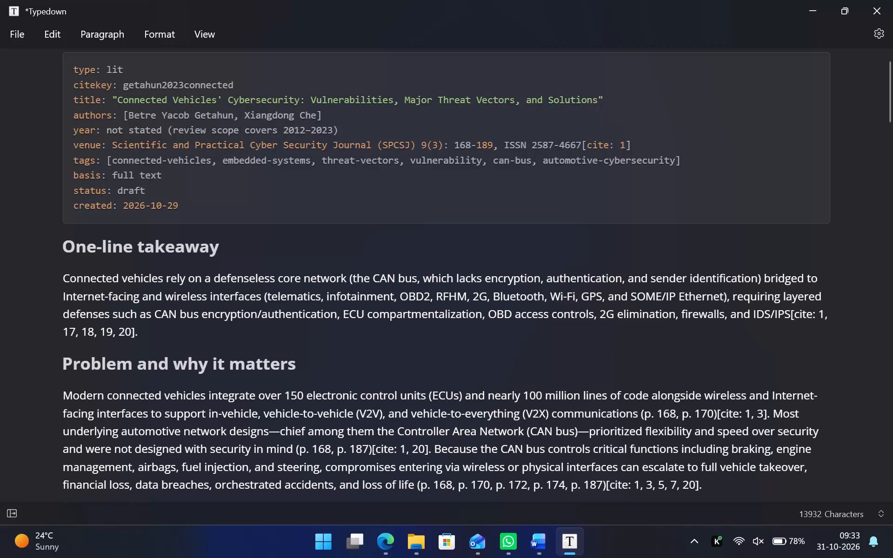
Select all nine numbered entries under Attack Surfaces Identified in the literature note, from CAN bus through Automotive Ethernet.
scroll(314, 469, right, 1)
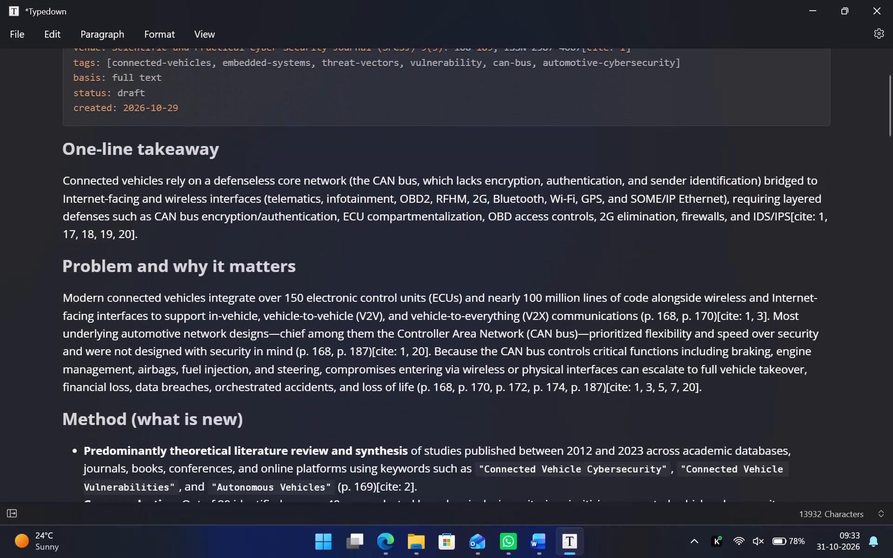
scroll(314, 469, down, 1)
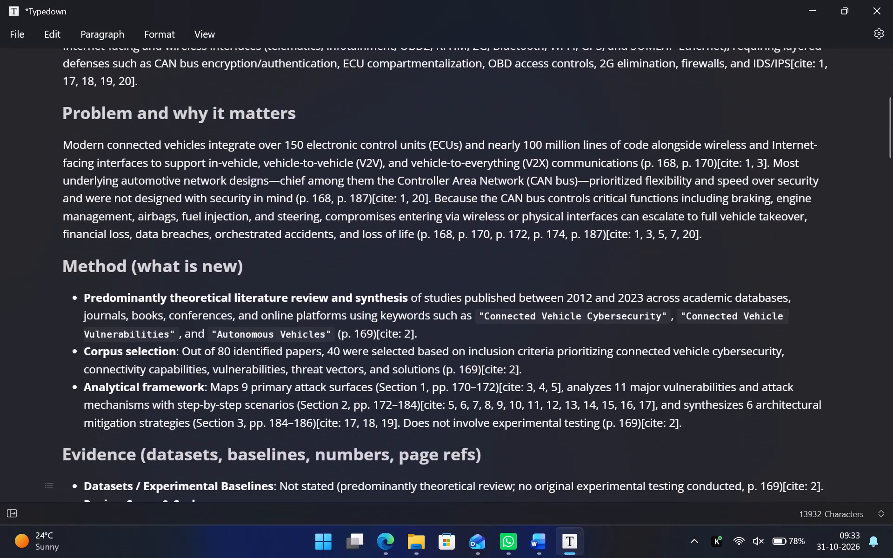
scroll(314, 469, down, 3)
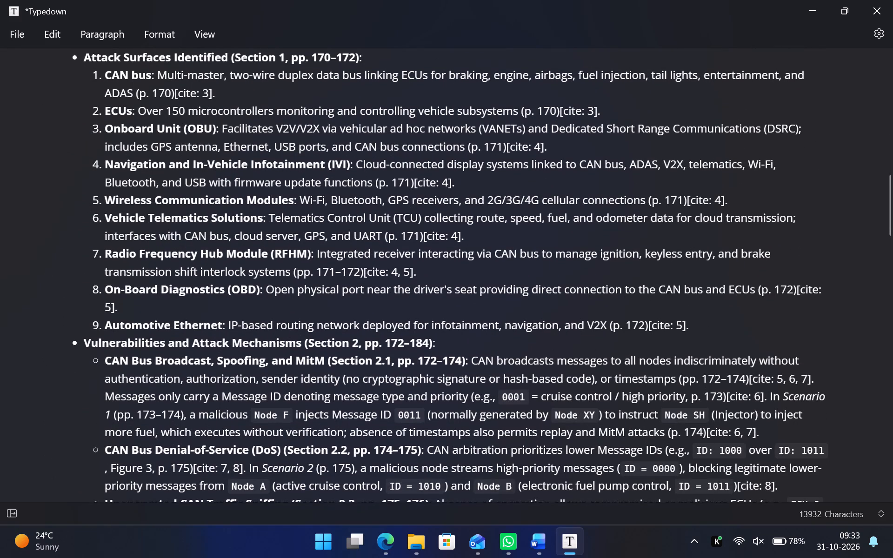
drag(92, 70, 695, 296)
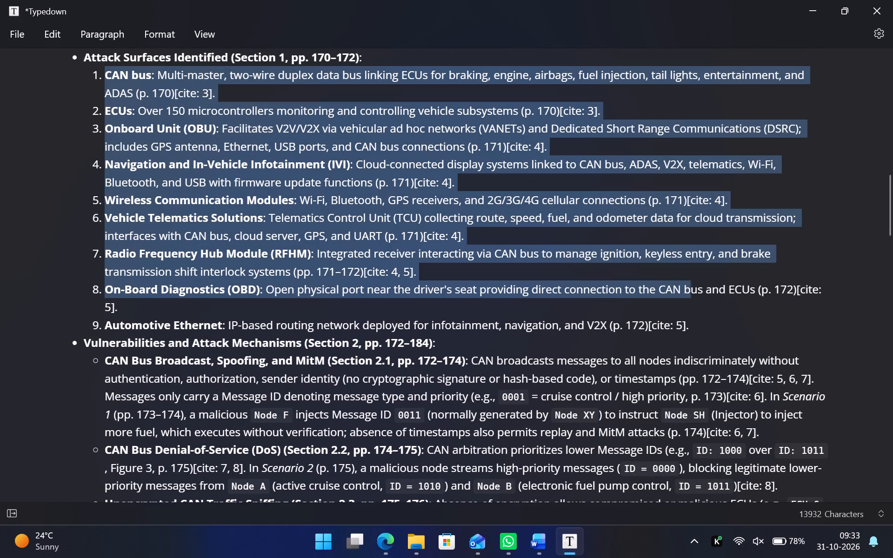
drag(695, 296, 715, 322)
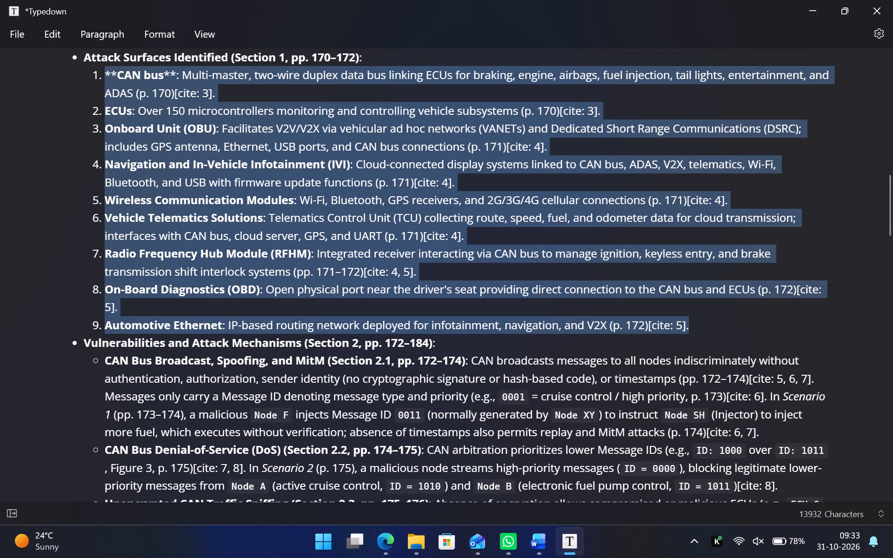
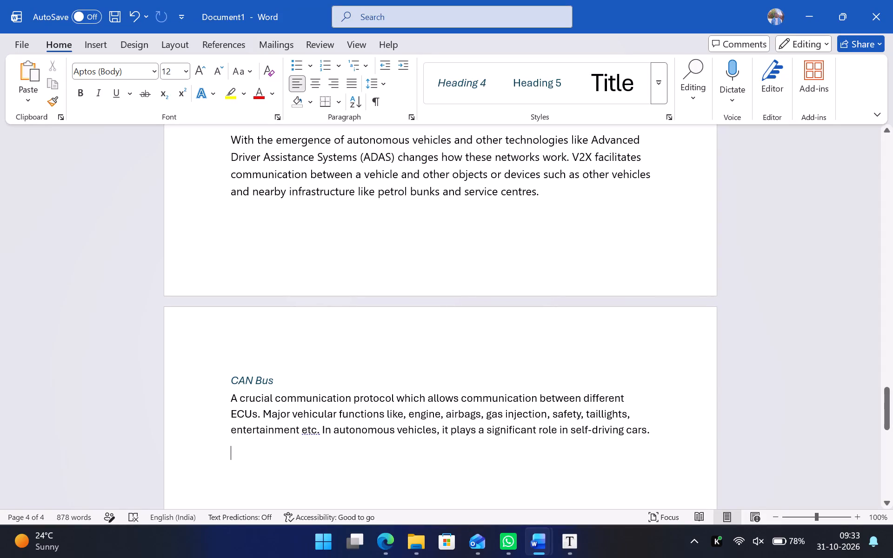
Switching to the Word document, replace the CAN Bus heading and its paragraph with the copied Markdown list of attack surfaces, from CAN bus to Automotive Ethernet.
drag(655, 435, 433, 425)
drag(433, 425, 231, 383)
key(ctrl+v)
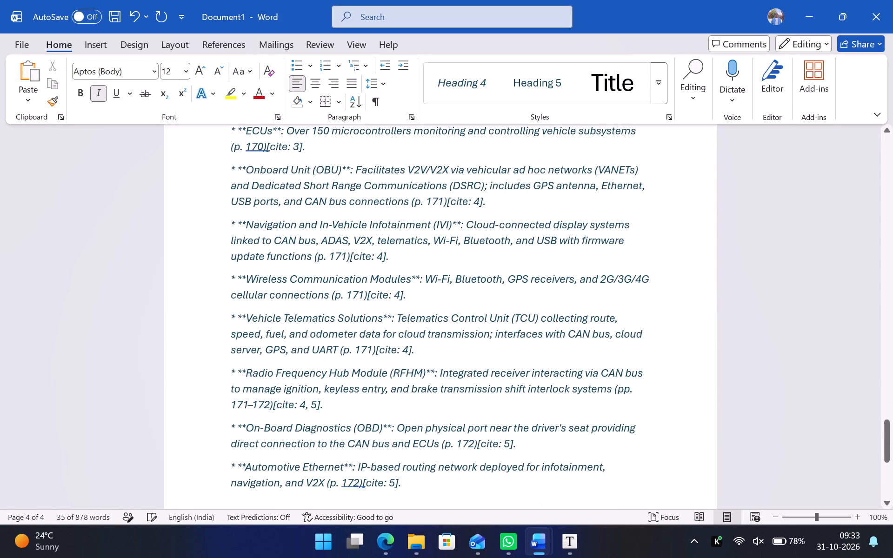
Place the insertion point at the start of the "CAN bus" label in the first pasted list entry.
scroll(231, 383, up, 2)
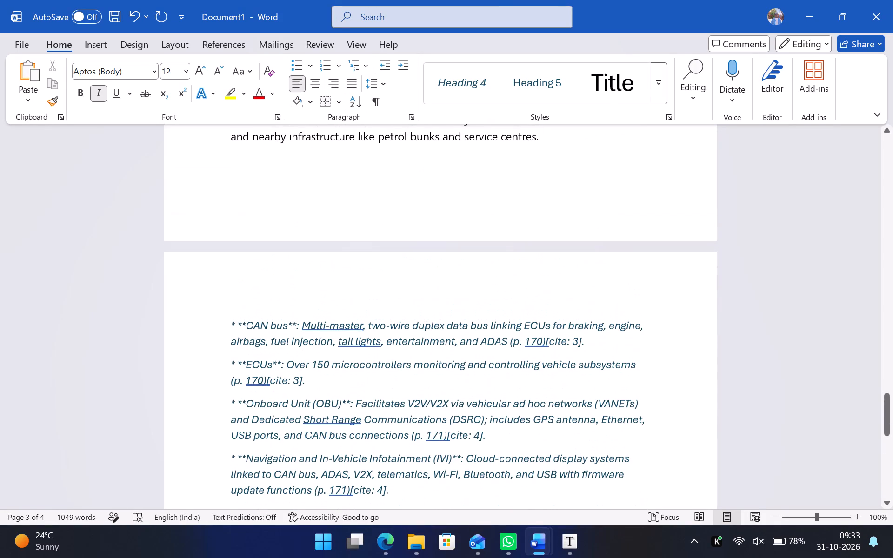
click(247, 328)
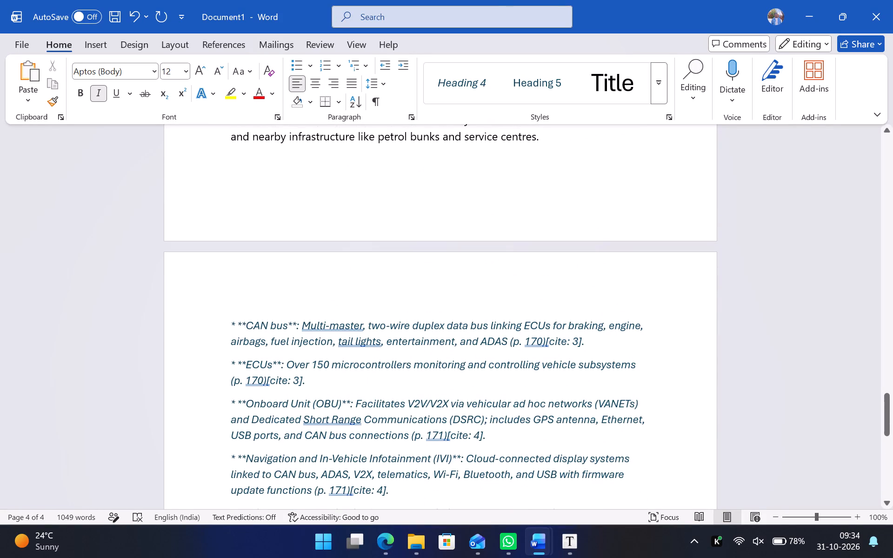
key(ctrl+a)
click(247, 328)
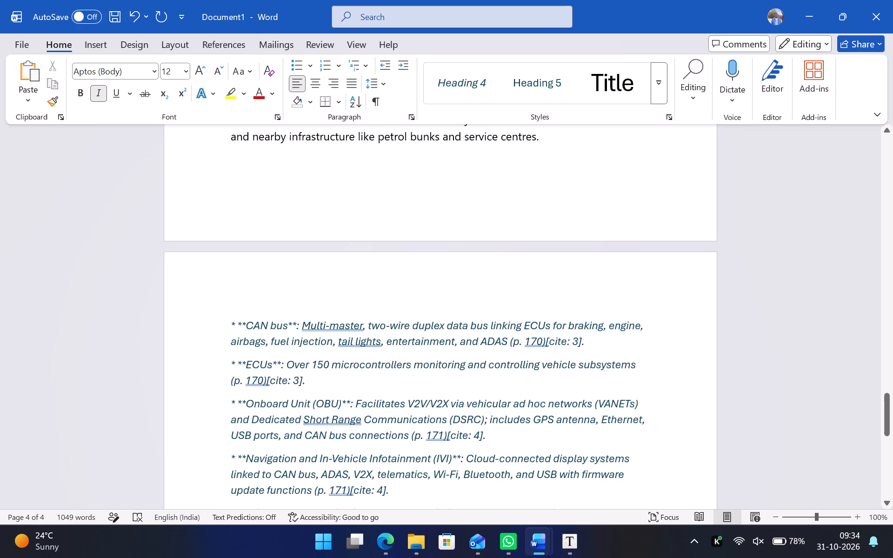
Undo the paste of the raw Markdown attack surfaces list that replaced the CAN Bus heading and paragraph in the Word document.
click(229, 324)
key(ctrl+z)
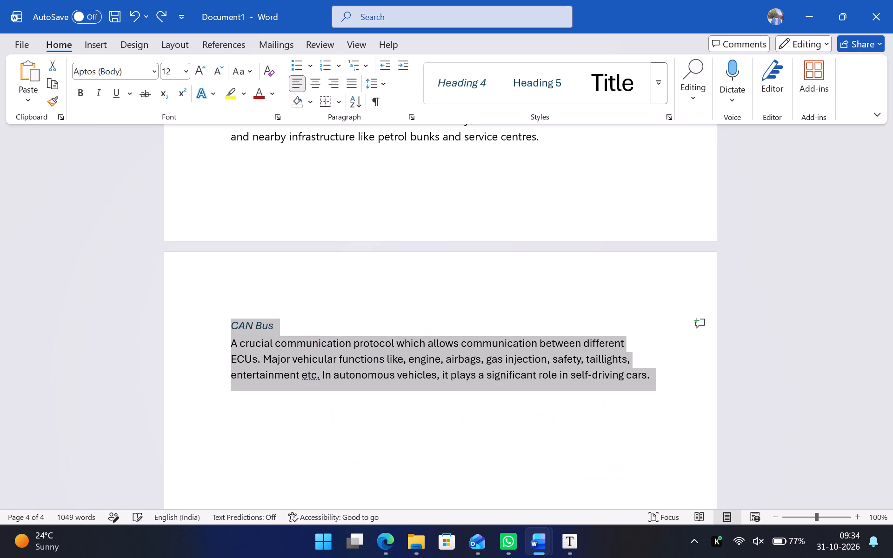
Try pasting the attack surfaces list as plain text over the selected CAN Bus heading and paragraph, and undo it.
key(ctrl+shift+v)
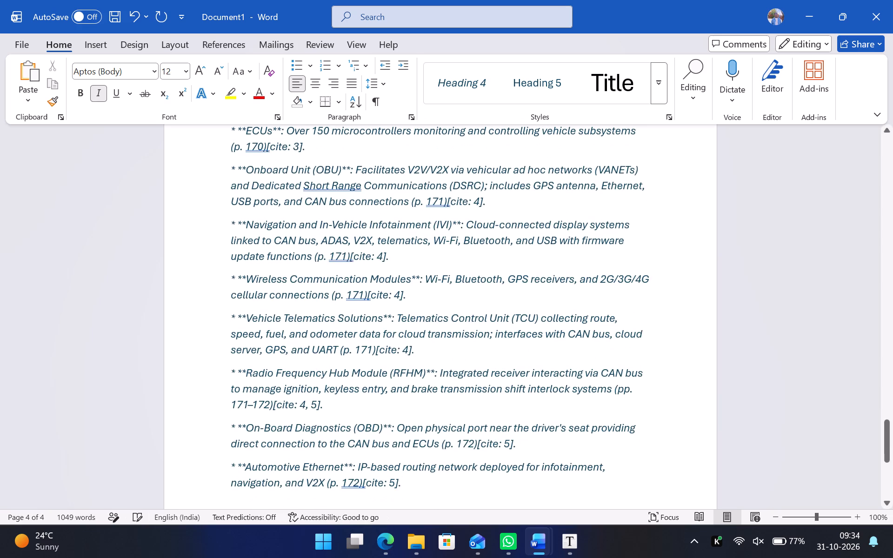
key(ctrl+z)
Open the paste options for the copied attack surfaces list with the CAN Bus heading and paragraph still selected.
scroll(291, 392, up, 1)
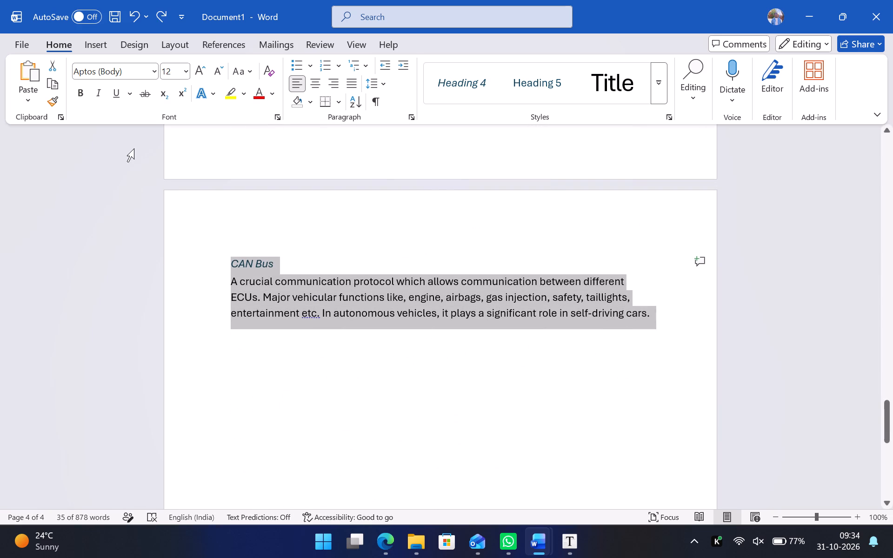
click(31, 98)
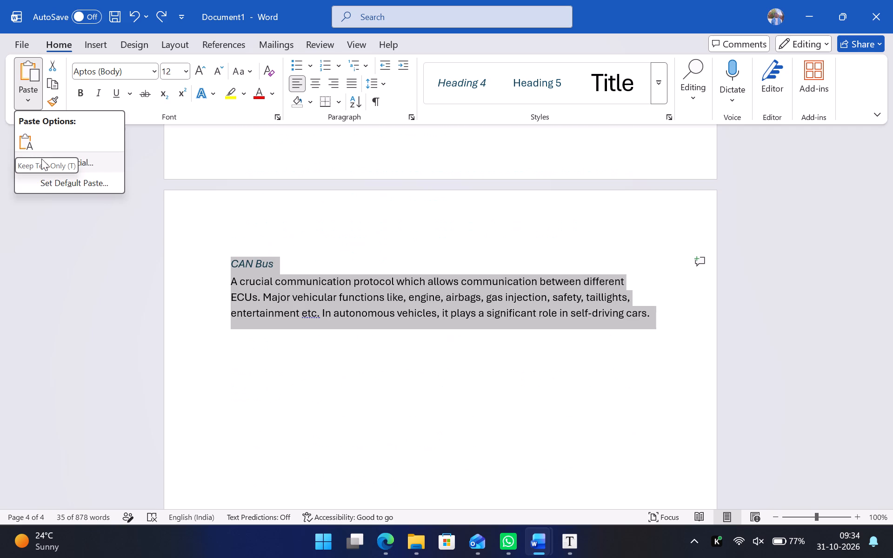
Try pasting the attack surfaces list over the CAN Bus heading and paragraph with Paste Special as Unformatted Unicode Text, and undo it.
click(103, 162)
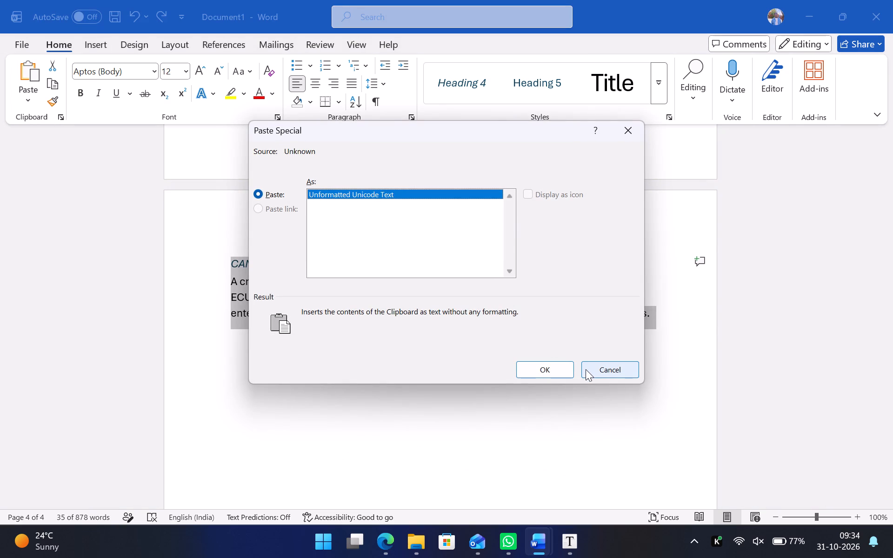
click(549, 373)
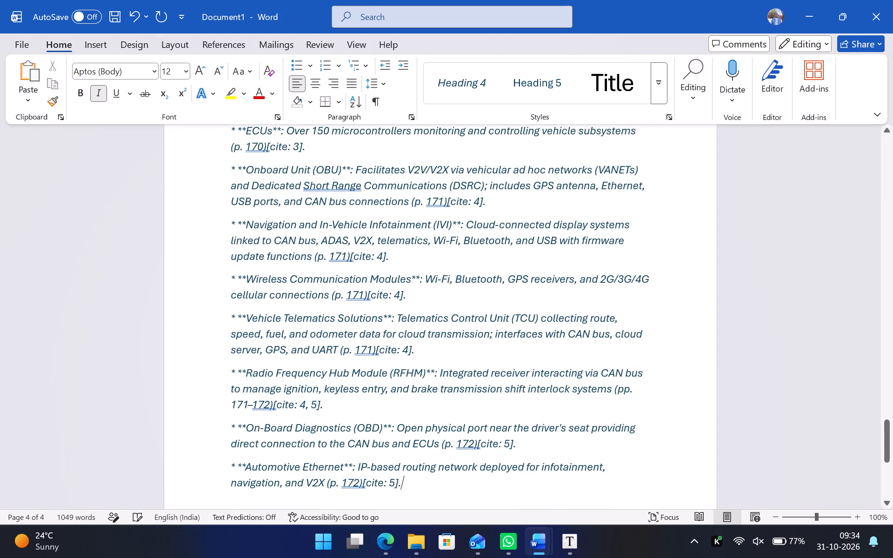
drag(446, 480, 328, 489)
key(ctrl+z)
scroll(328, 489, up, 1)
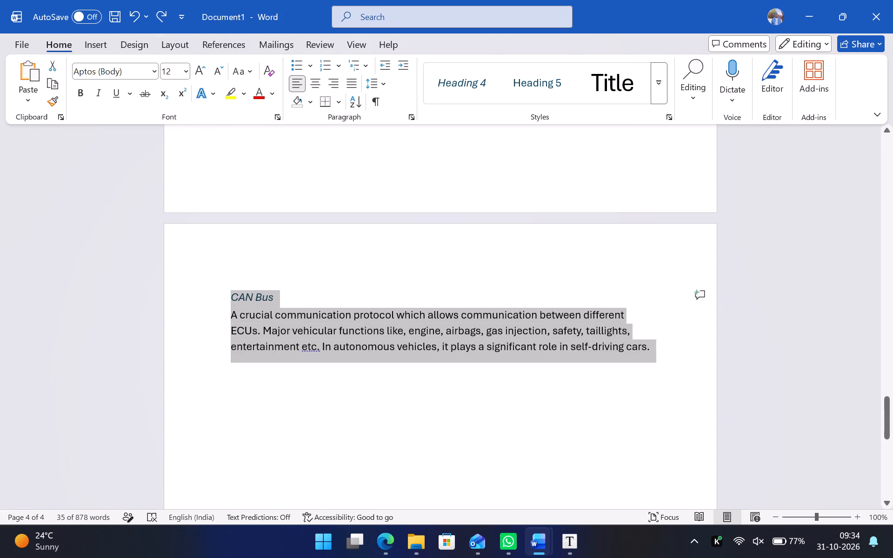
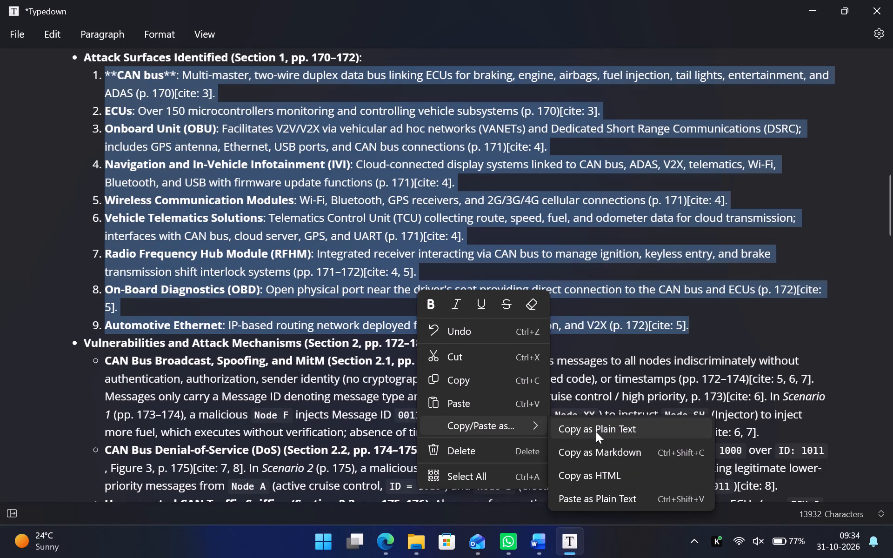
Copy the selected nine-item attack surfaces list from the literature note as plain text.
click(593, 426)
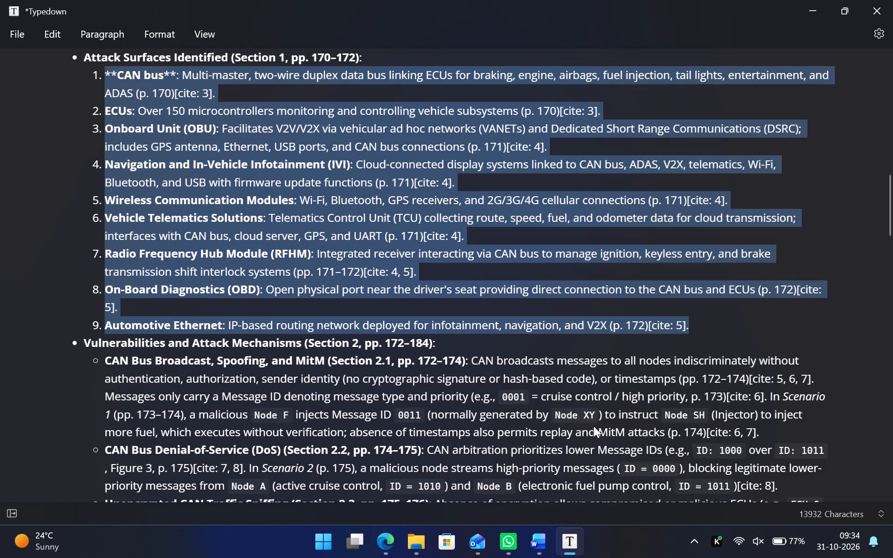
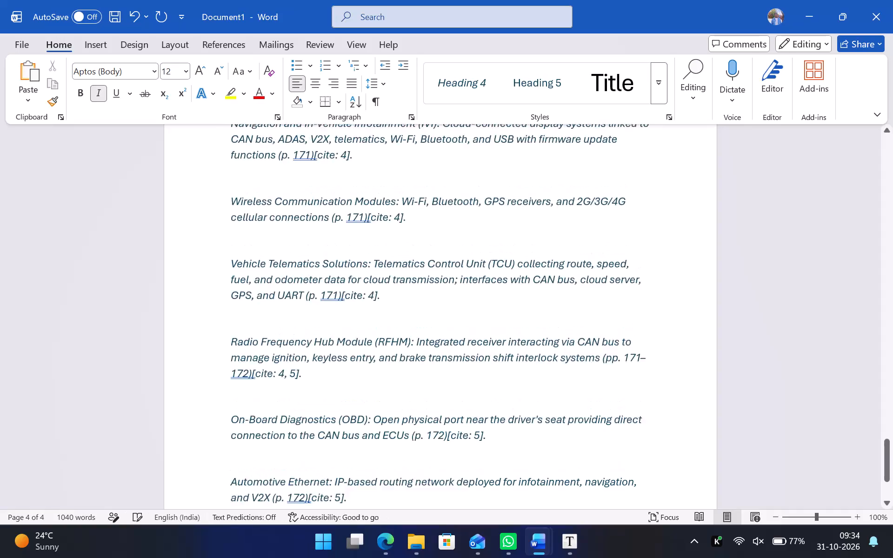
Delete the leftover Markdown asterisks before and after "CAN bus" in the first entry of the pasted attack surfaces list.
scroll(436, 391, up, 2)
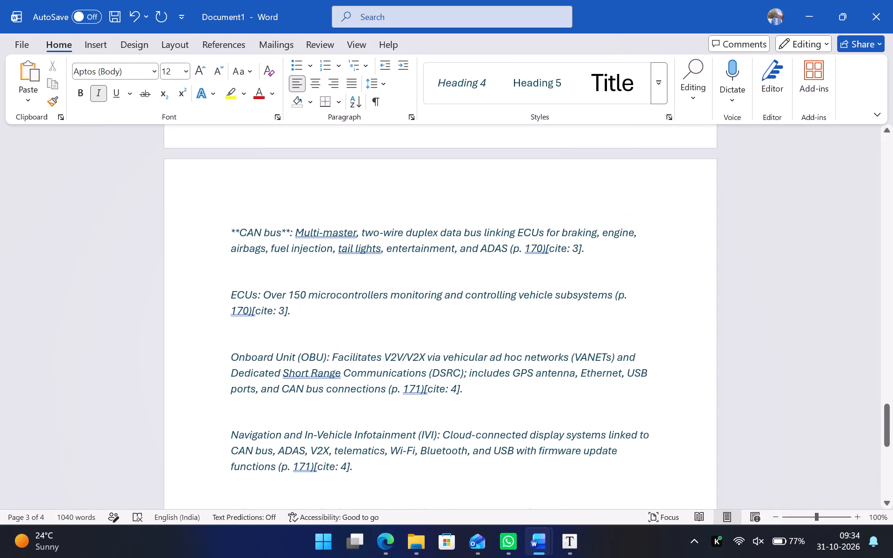
click(289, 236)
key(BackSpace)
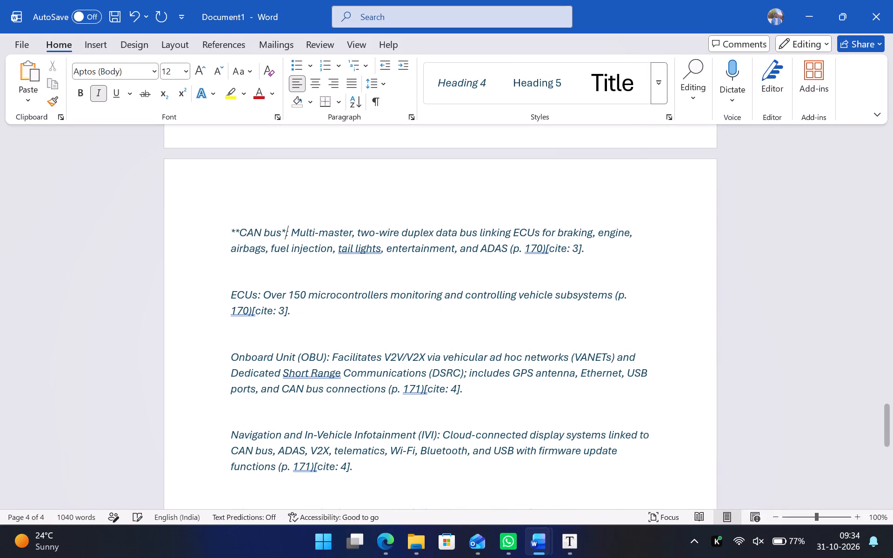
key(BackSpace)
key(Left)
key(Left)
key(Left)
key(Left)
key(Left)
key(Left)
key(Left)
key(Left)
key(Left)
key(Left)
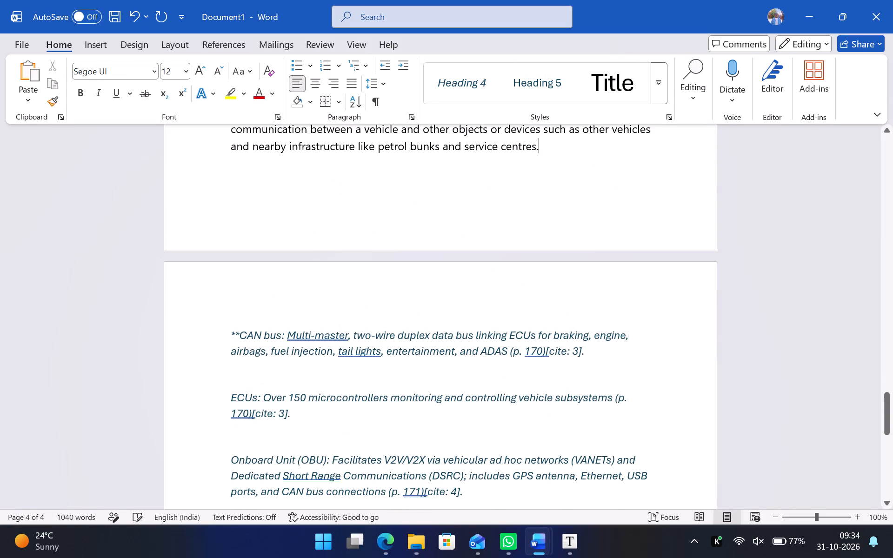
click(231, 334)
key(BackSpace)
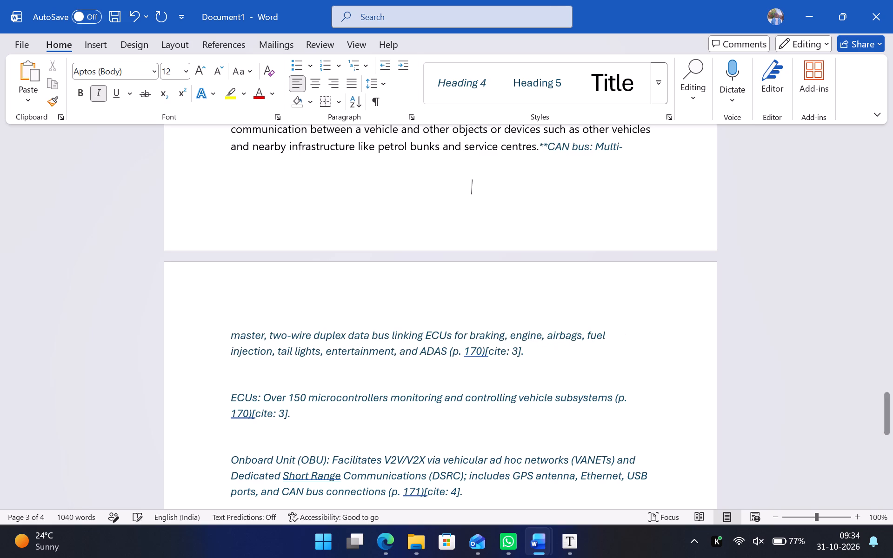
key(ctrl+z)
key(Delete)
key(Delete)
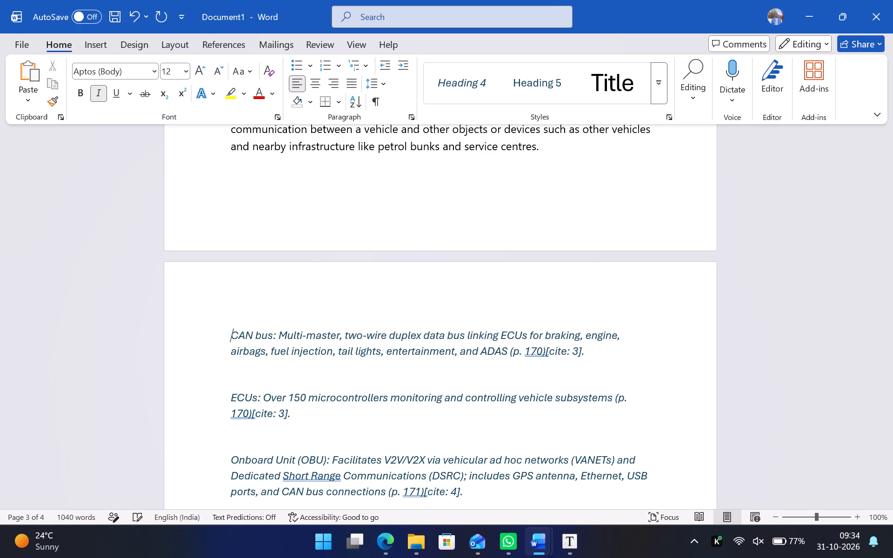
Select the pasted attack surfaces list from the CAN bus entry to its end and open the full set of paragraph styles.
key(ctrl+shift+Down)
key(ctrl+shift+Down)
key(ctrl+shift+Down)
key(ctrl+shift+Down)
key(ctrl+shift+Down)
key(ctrl+shift+Down)
key(ctrl+shift+Down)
key(ctrl+shift+Down)
key(ctrl+shift+Down)
key(ctrl+shift+Down)
key(ctrl+shift+Down)
key(ctrl+shift+Down)
key(ctrl+shift+Down)
key(ctrl+shift+Down)
key(ctrl+shift+Down)
key(ctrl+shift+Down)
key(ctrl+shift+Down)
key(ctrl+shift+Down)
key(ctrl+shift+Down)
key(ctrl+shift+Down)
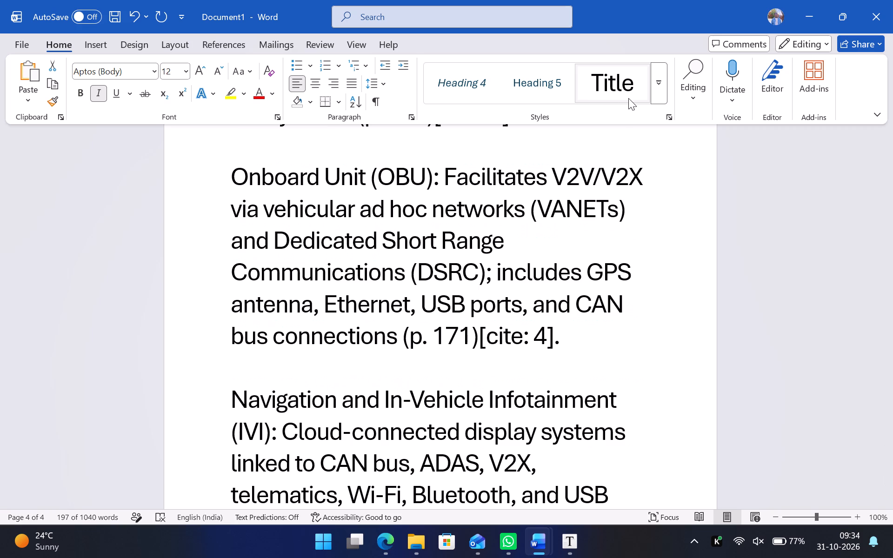
click(658, 98)
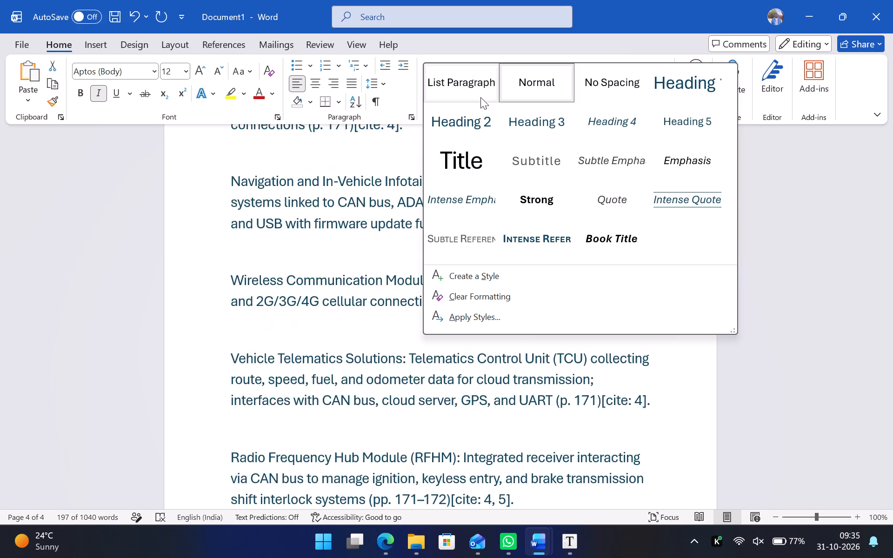
Apply the List Paragraph style to the selected attack surfaces entries.
click(478, 90)
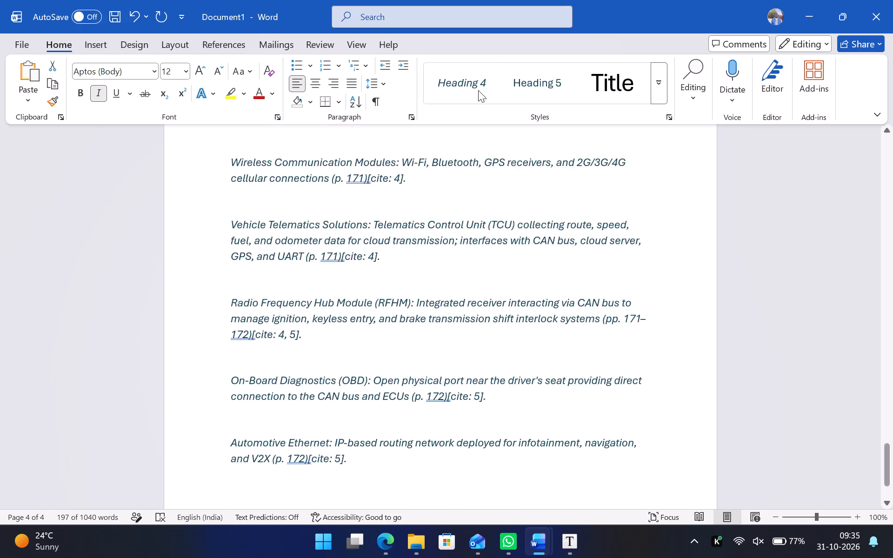
Remove the indent of the CAN bus entry, the first in the attack surfaces list, and start it with the number "1. ".
scroll(401, 237, up, 2)
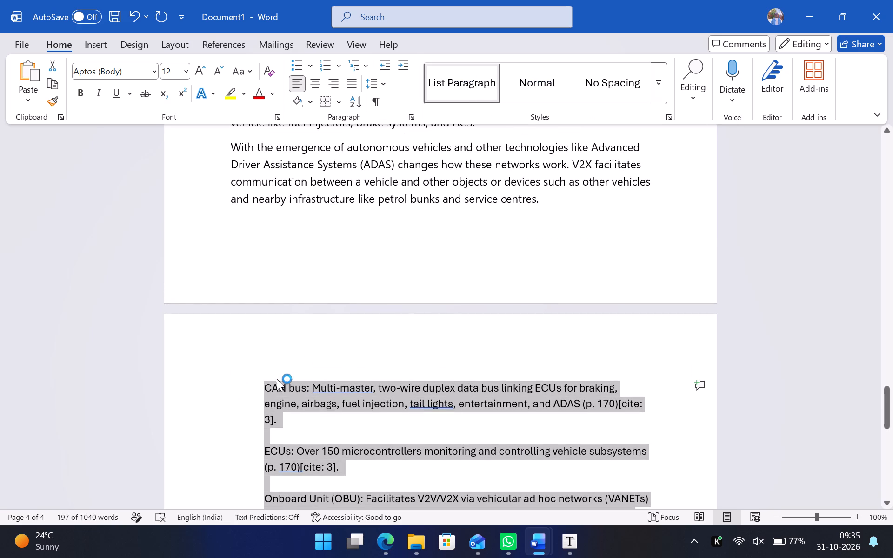
click(264, 386)
scroll(267, 387, up, 1)
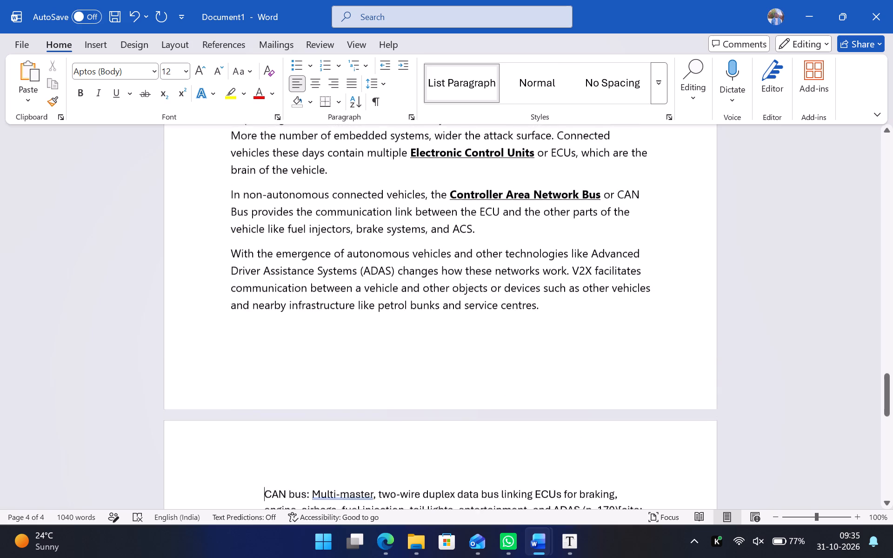
scroll(267, 387, up, 1)
key(BackSpace)
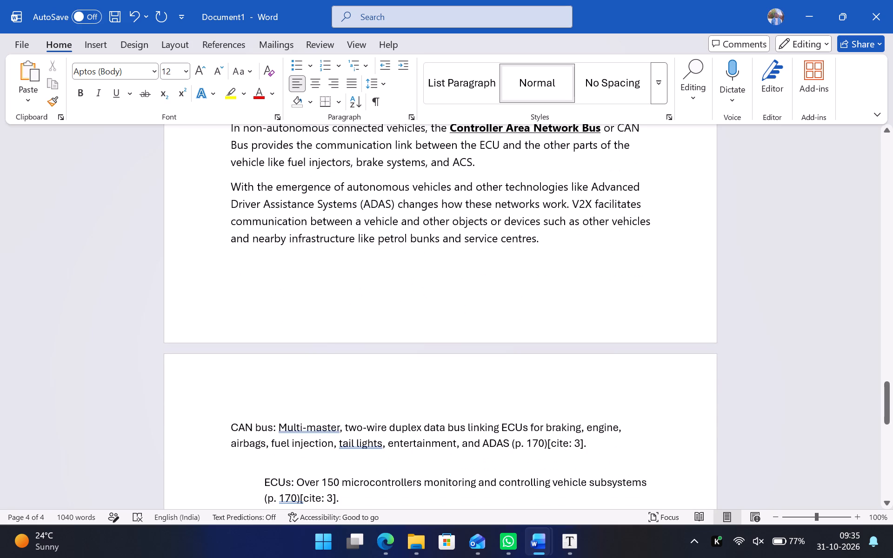
key(BackSpace)
key(Return)
key(1)
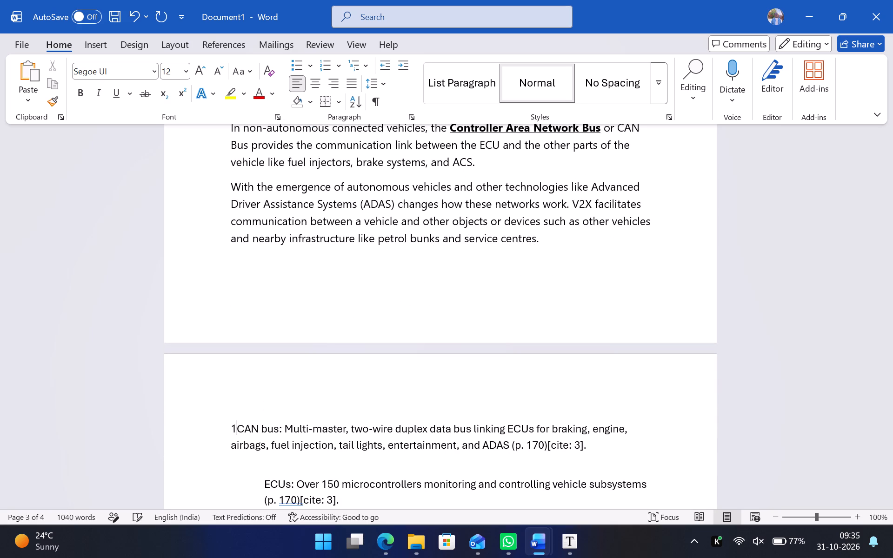
text(.)
key(space)
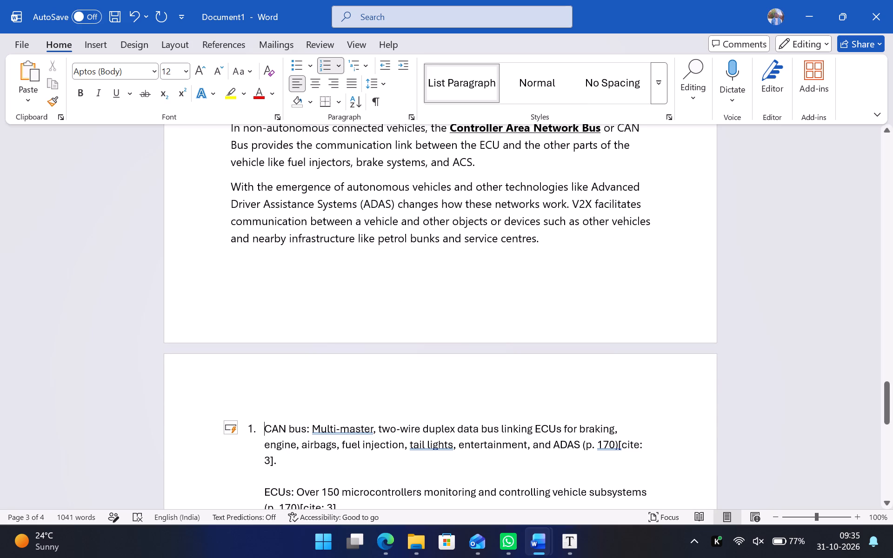
Make the ECUs entry numbered item 2 directly below the CAN bus entry, removing the blank line between them.
scroll(269, 497, down, 1)
click(264, 474)
key(BackSpace)
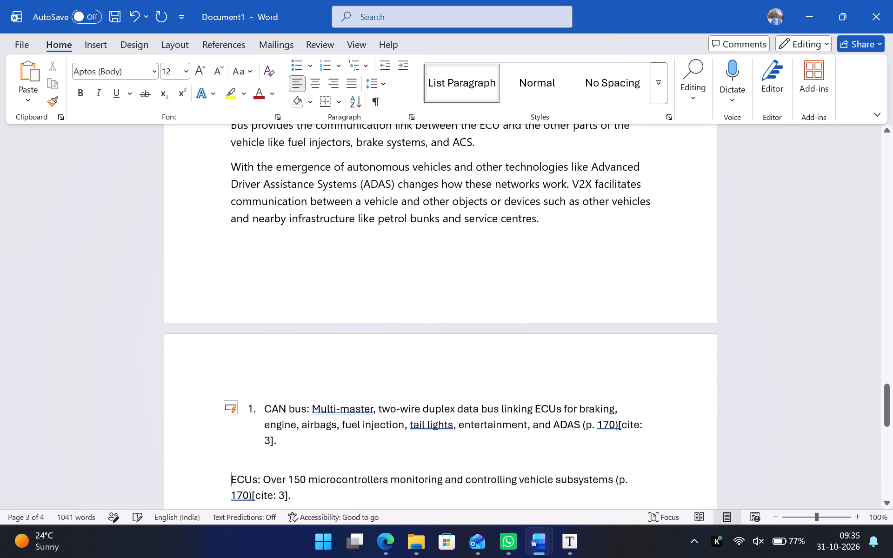
key(BackSpace)
key(BackSpace)
key(Return)
Make the Onboard Unit (OBU) entry numbered item 3 directly below the ECUs entry, removing the blank line between them.
scroll(264, 474, down, 1)
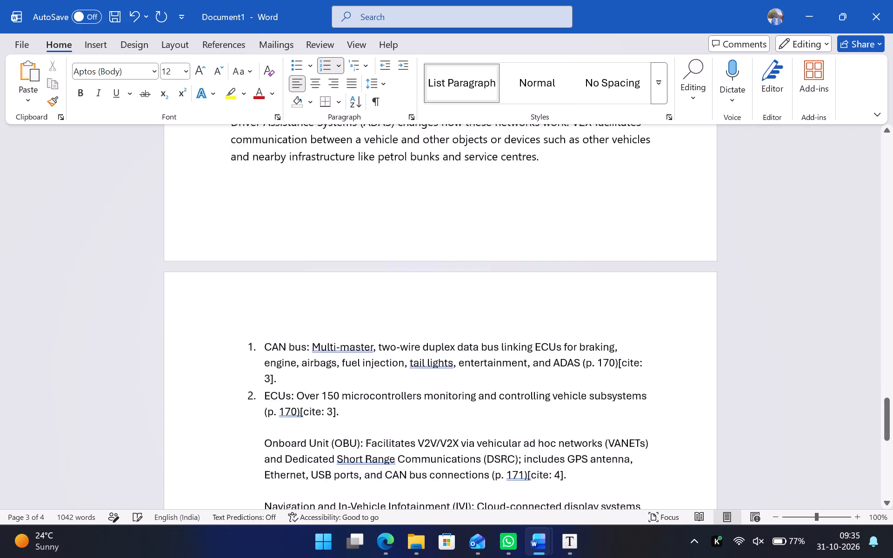
scroll(264, 474, down, 1)
click(265, 378)
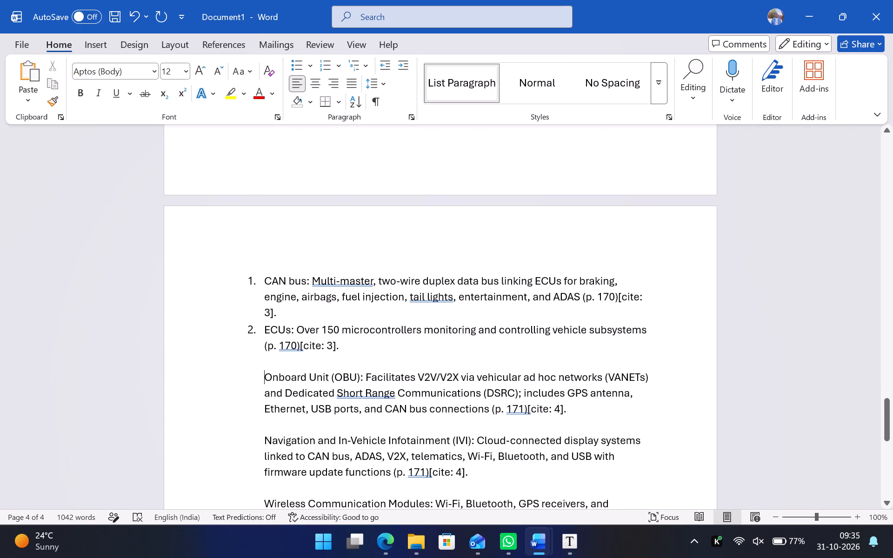
key(BackSpace)
key(BackSpace)
key(BackSpace)
key(BackSpace)
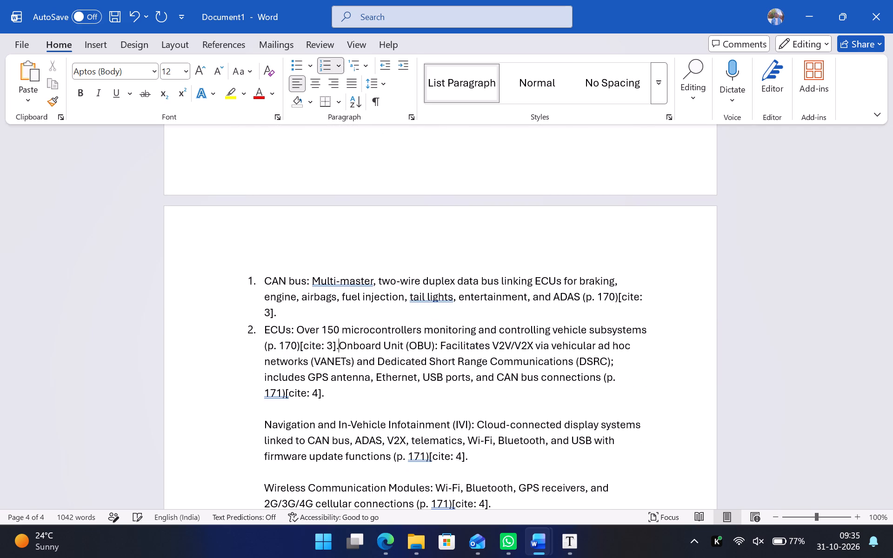
key(Return)
Make the Navigation and In-Vehicle Infotainment (IVI) entry numbered item 4, removing the blank line above it.
click(265, 429)
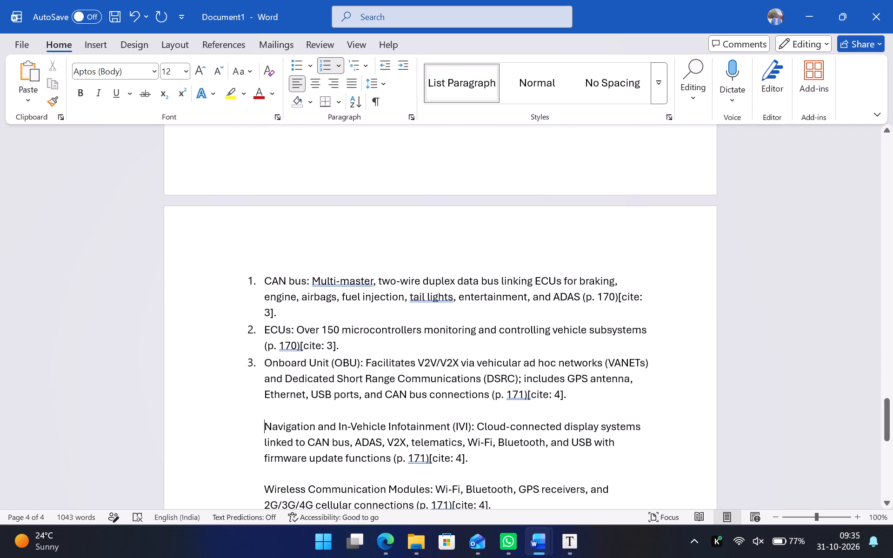
key(BackSpace)
key(BackSpace)
key(BackSpace)
key(BackSpace)
key(Return)
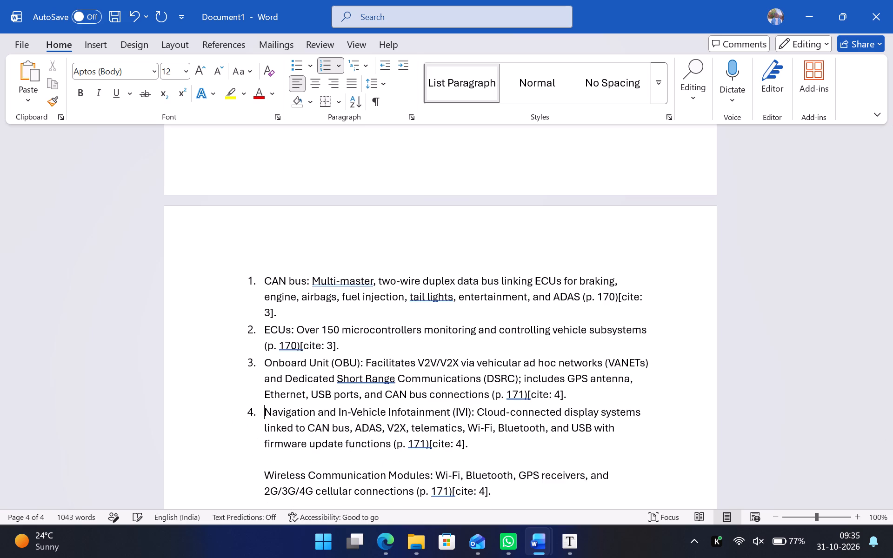
Make the Wireless Communication Modules entry numbered item 5, removing the blank line above it.
click(264, 476)
key(BackSpace)
key(BackSpace)
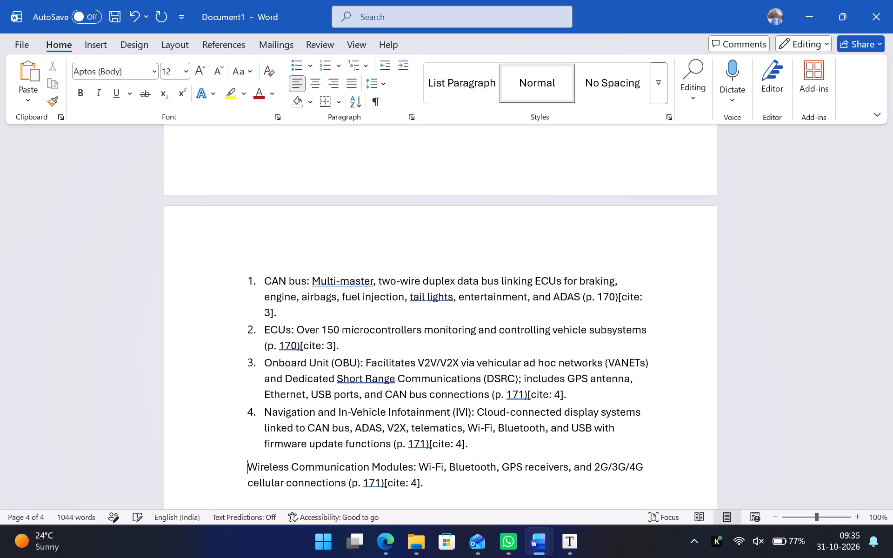
key(BackSpace)
key(BackSpace)
key(Return)
Make the Vehicle Telematics Solutions entry numbered item 6, removing the blank line above it.
scroll(264, 476, down, 1)
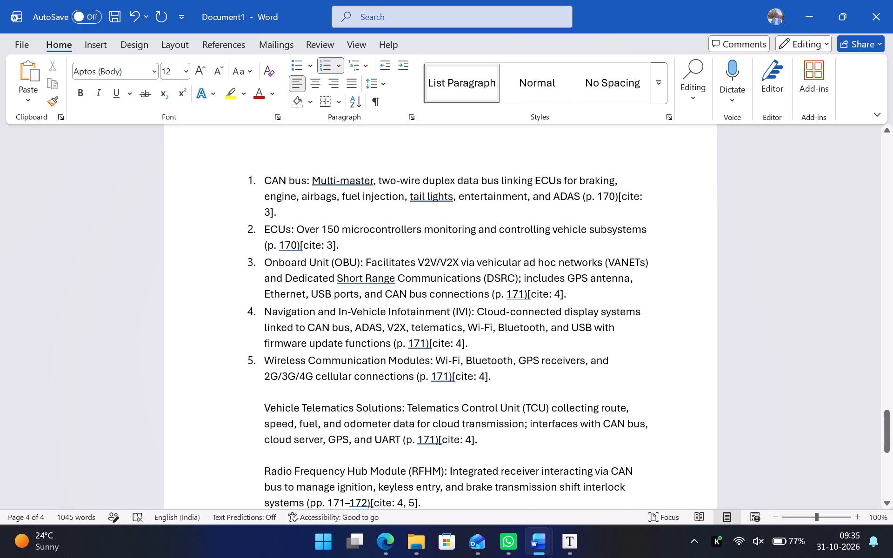
click(260, 410)
key(BackSpace)
key(BackSpace)
key(BackSpace)
key(BackSpace)
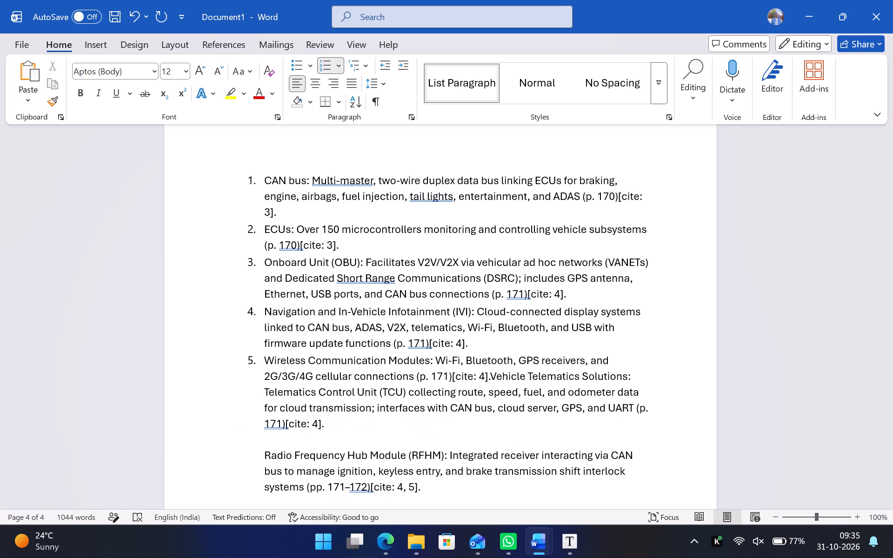
key(Return)
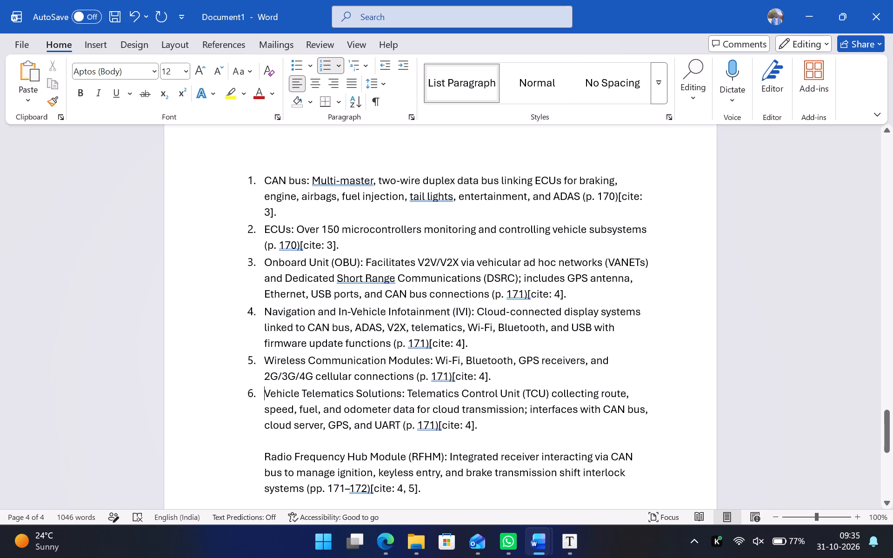
Make the Radio Frequency Hub Module (RFHM) entry numbered item 7, removing the blank line above it.
click(264, 450)
key(BackSpace)
key(BackSpace)
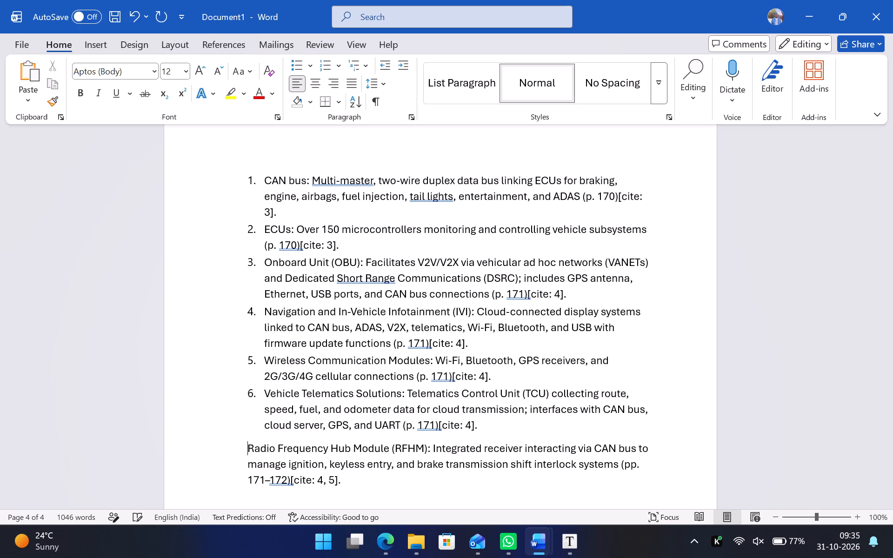
key(BackSpace)
key(BackSpace)
key(Return)
Make the On-Board Diagnostics (OBD) entry numbered item 8, removing the blank line above it.
scroll(264, 450, down, 1)
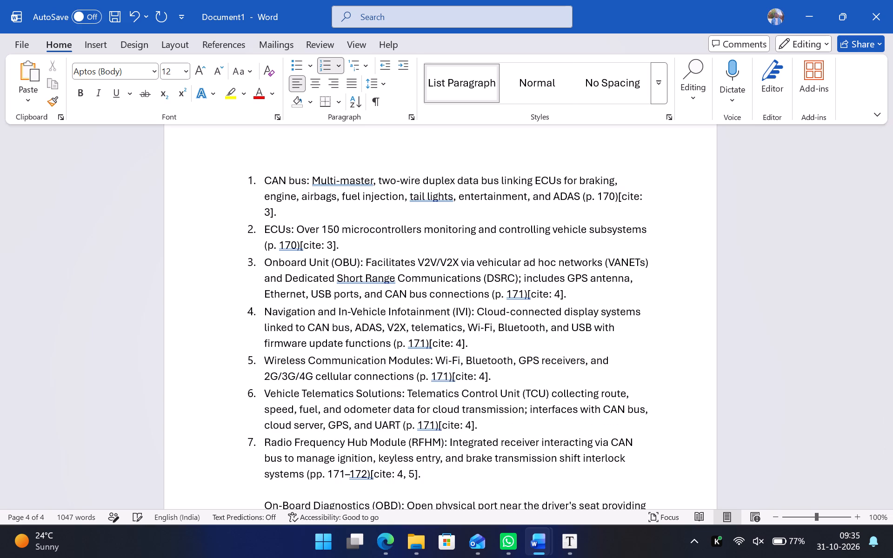
scroll(264, 450, down, 1)
click(263, 352)
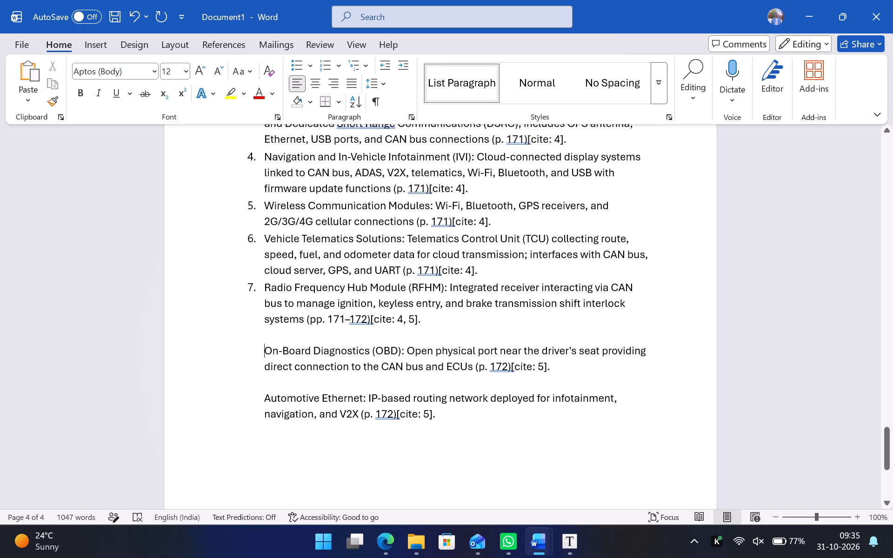
key(BackSpace)
key(BackSpace)
key(BackSpace)
key(BackSpace)
key(Return)
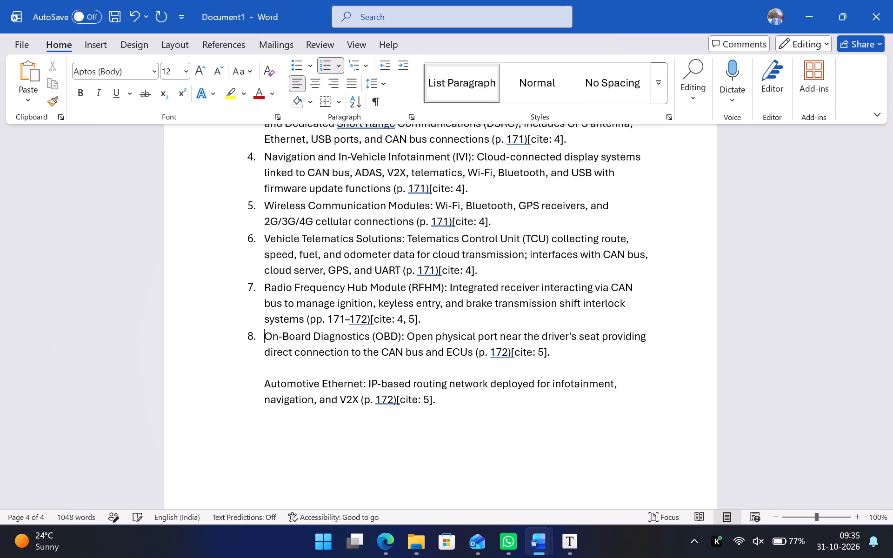
Make the Automotive Ethernet entry numbered item 9, removing the blank line above it.
click(263, 382)
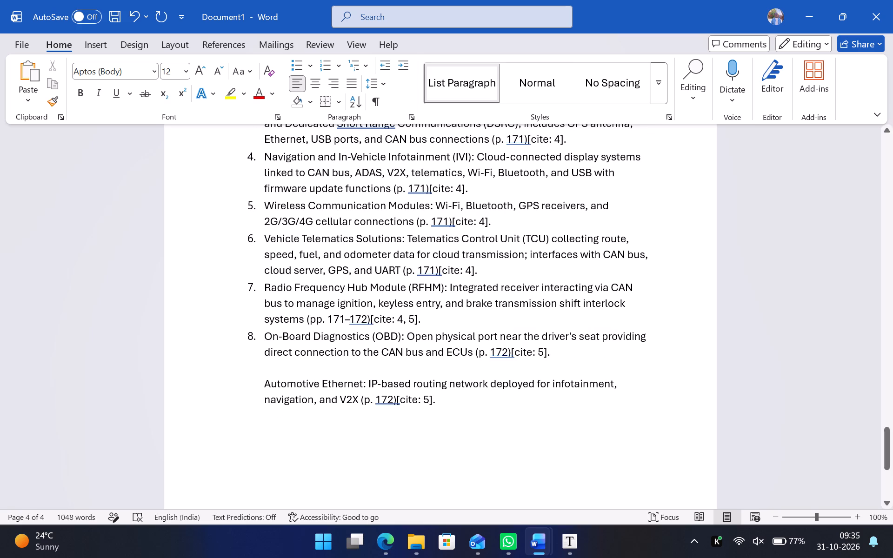
key(BackSpace)
key(BackSpace)
key(BackSpace)
key(BackSpace)
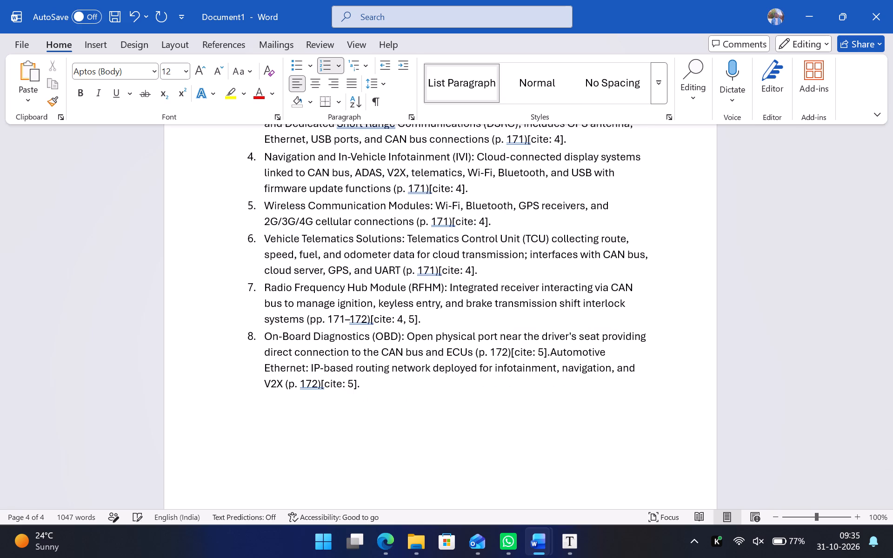
key(Return)
Change the font of the whole document to Times New Roman.
key(ctrl+a)
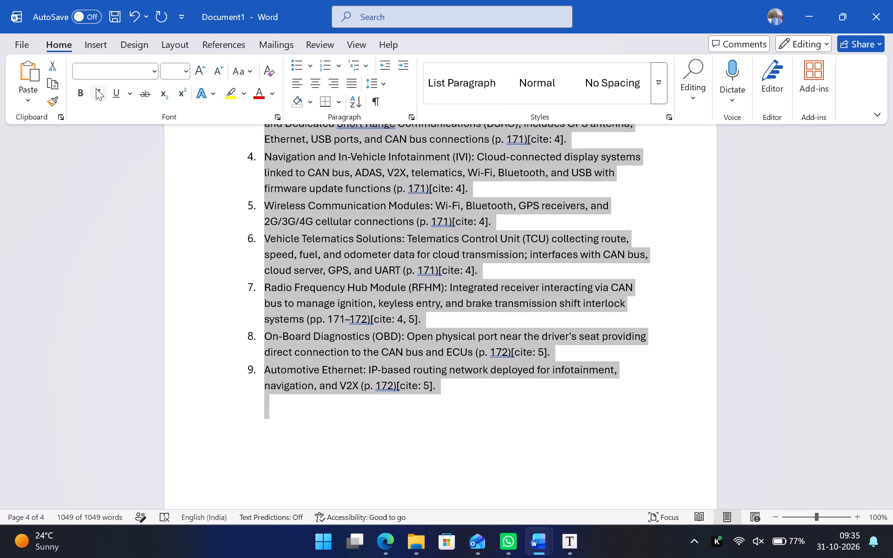
click(95, 70)
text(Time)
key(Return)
click(302, 234)
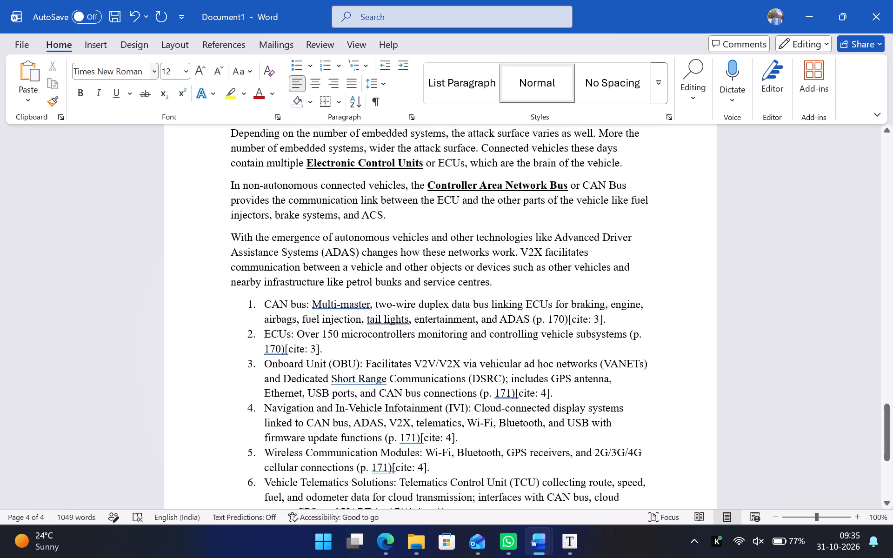
Delete the reference "(p. 172)[cite: 5]." from the end of the Automotive Ethernet entry.
scroll(520, 284, down, 4)
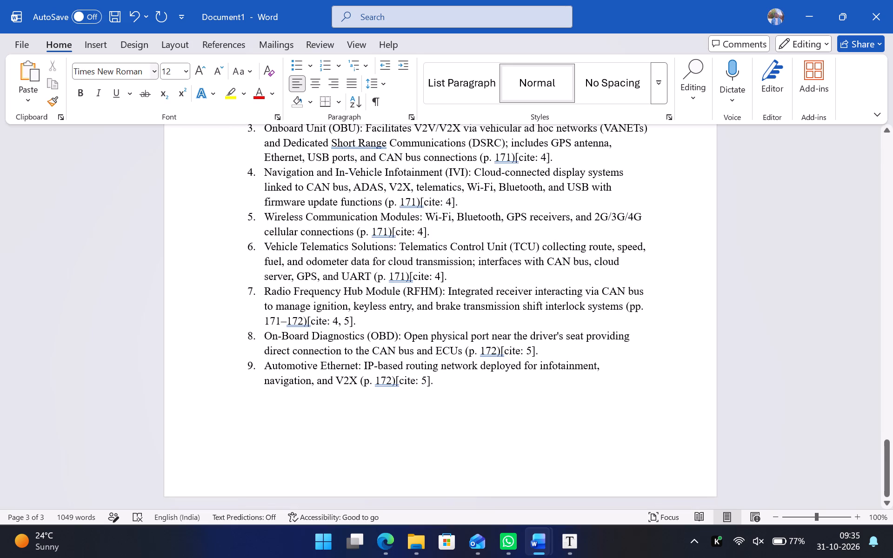
drag(474, 381, 363, 382)
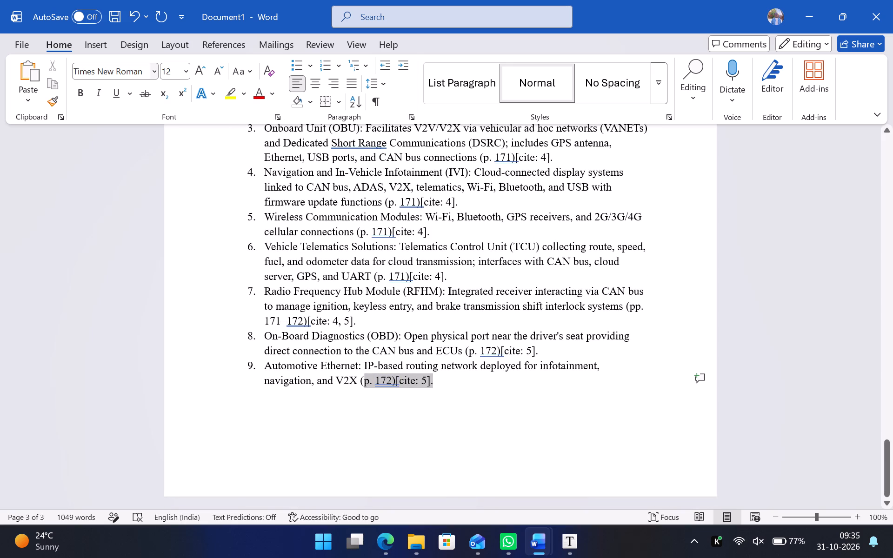
drag(363, 382, 360, 382)
click(490, 392)
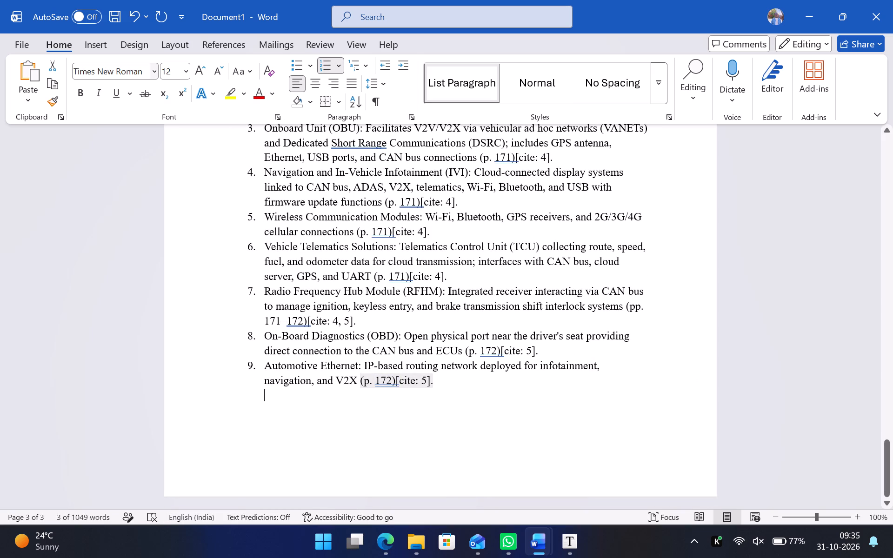
click(471, 388)
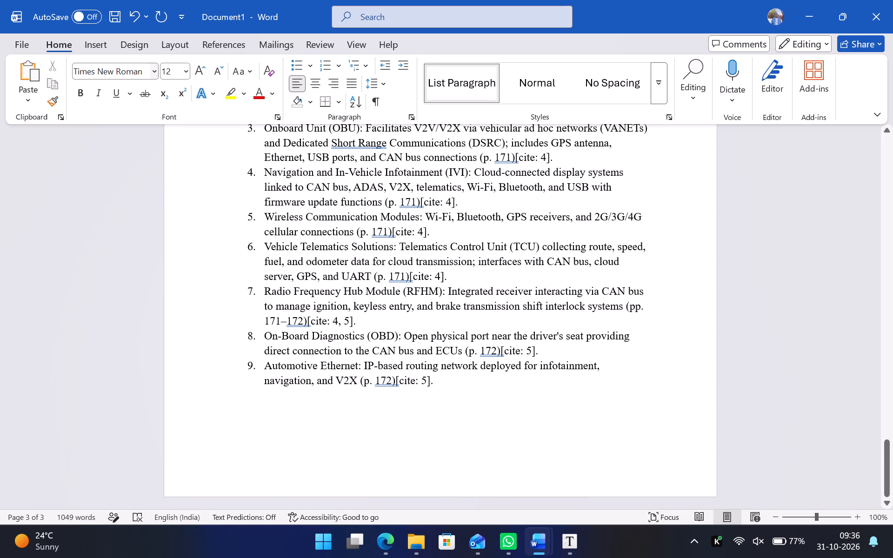
drag(440, 377, 382, 385)
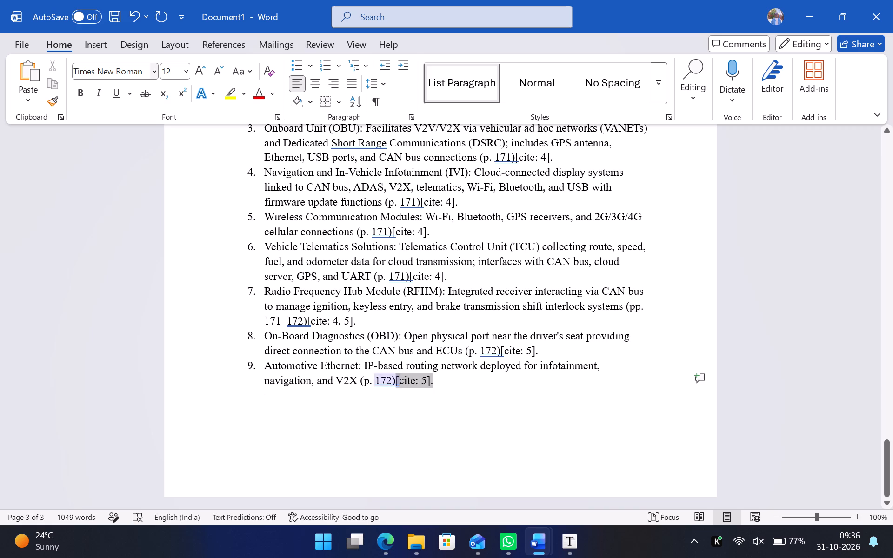
drag(382, 385, 360, 387)
key(BackSpace)
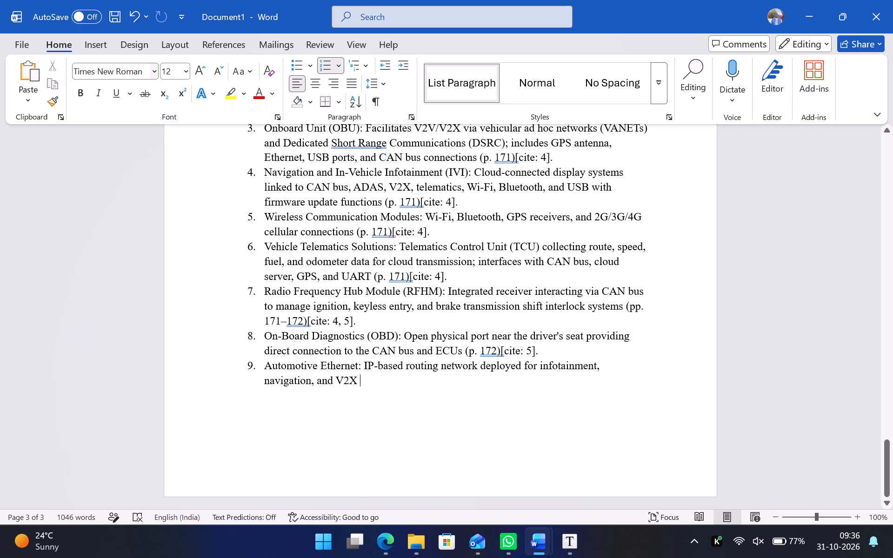
Delete the reference "(p. 172)[cite: 5]." from the end of the On-Board Diagnostics entry.
drag(538, 350, 465, 350)
key(BackSpace)
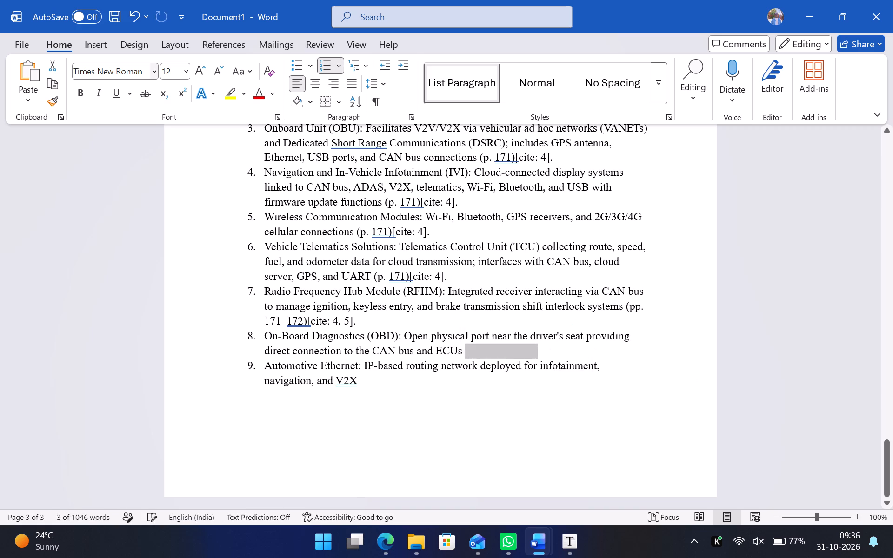
Remove the reference "(pp. 171–172)[cite: 4, 5]." from the end of the Radio Frequency Hub Module entry.
drag(624, 309, 624, 315)
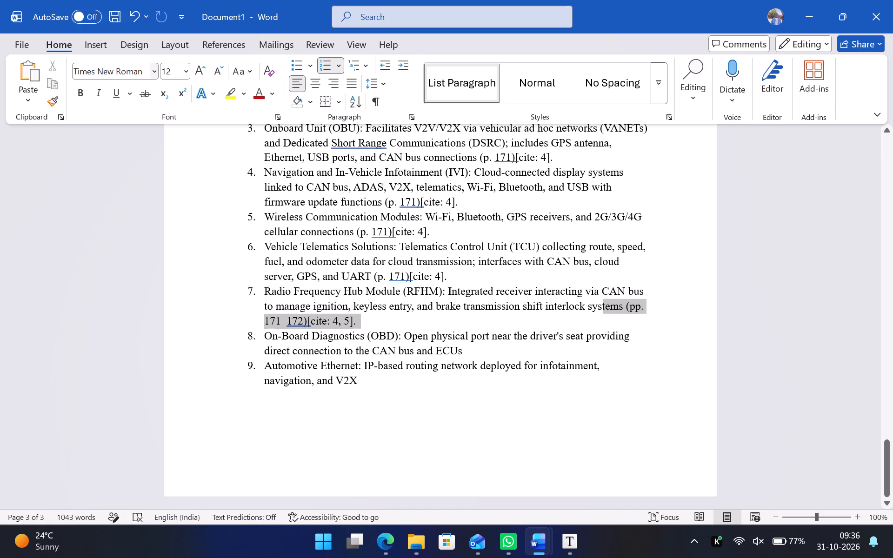
drag(624, 315, 629, 309)
click(629, 309)
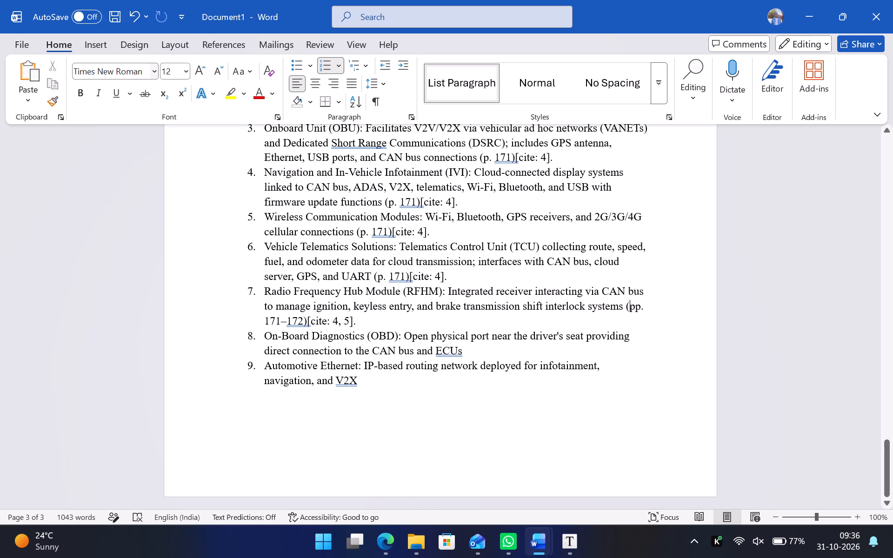
Undo the last two citation deletions, in the On-Board Diagnostics and Automotive Ethernet list items.
key(ctrl+z)
key(ctrl+z)
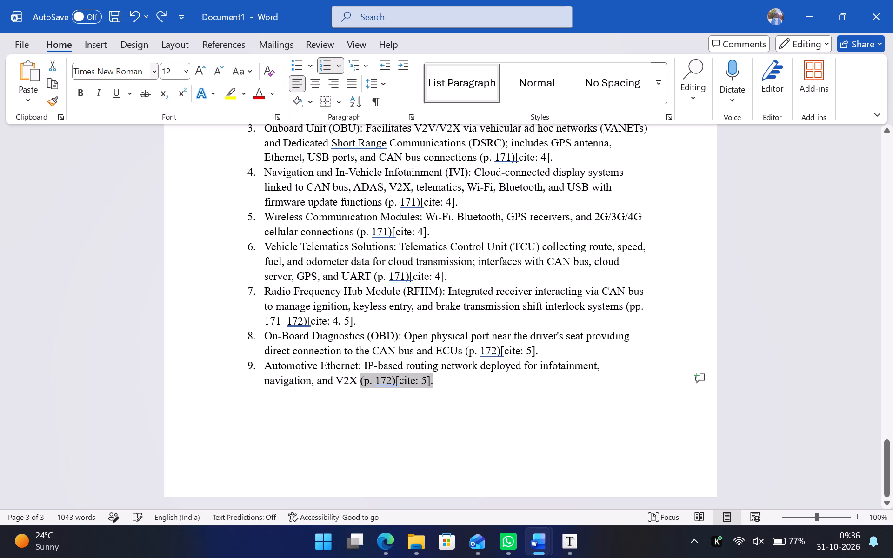
Set up an unindented blank line below the Automotive Ethernet item, outside the numbered list, and apply the Heading 3 style to it.
click(449, 390)
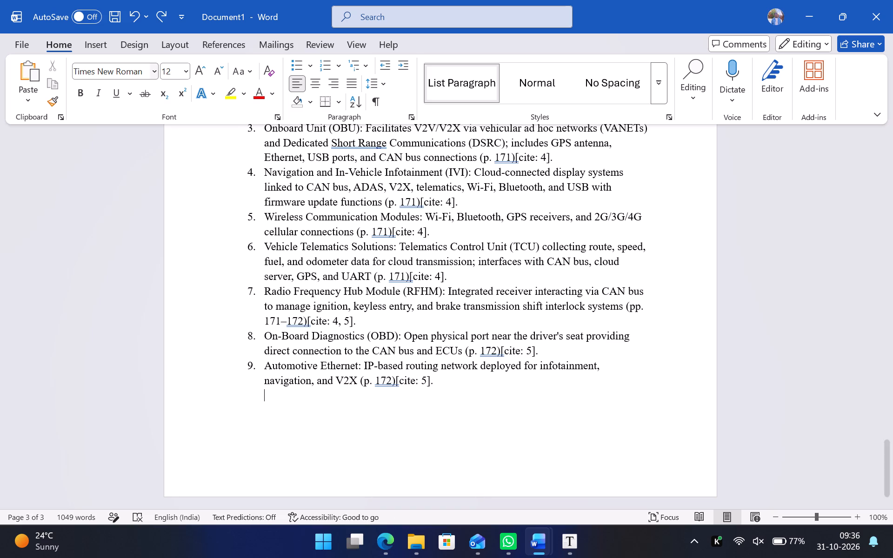
scroll(449, 390, right, 1)
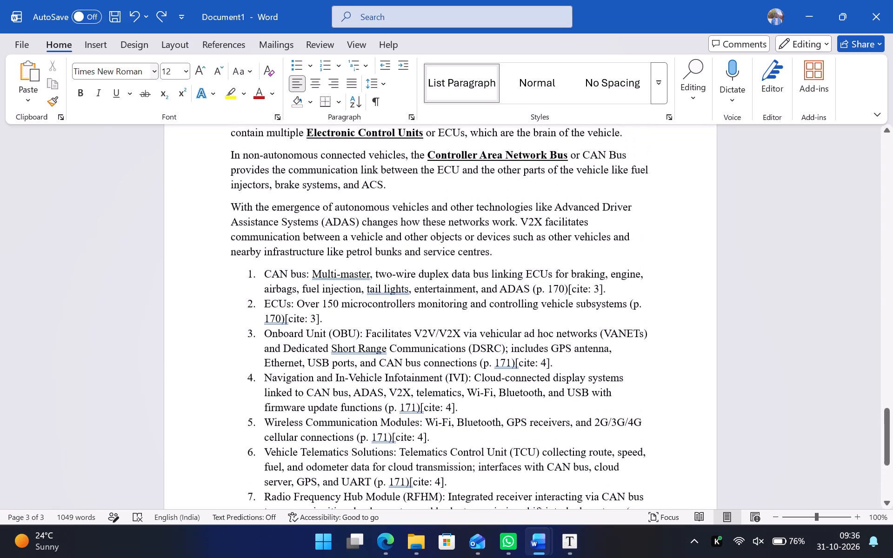
scroll(449, 390, right, 1)
scroll(449, 390, down, 1)
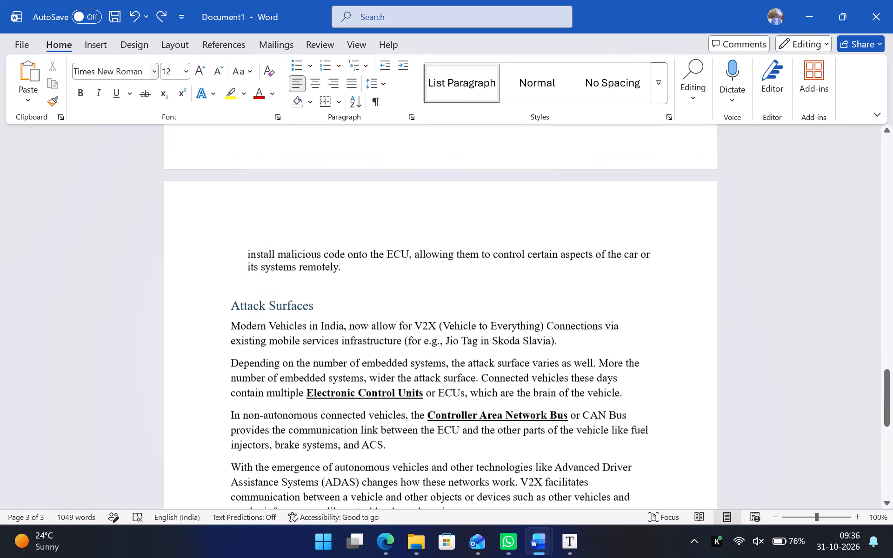
scroll(449, 390, down, 2)
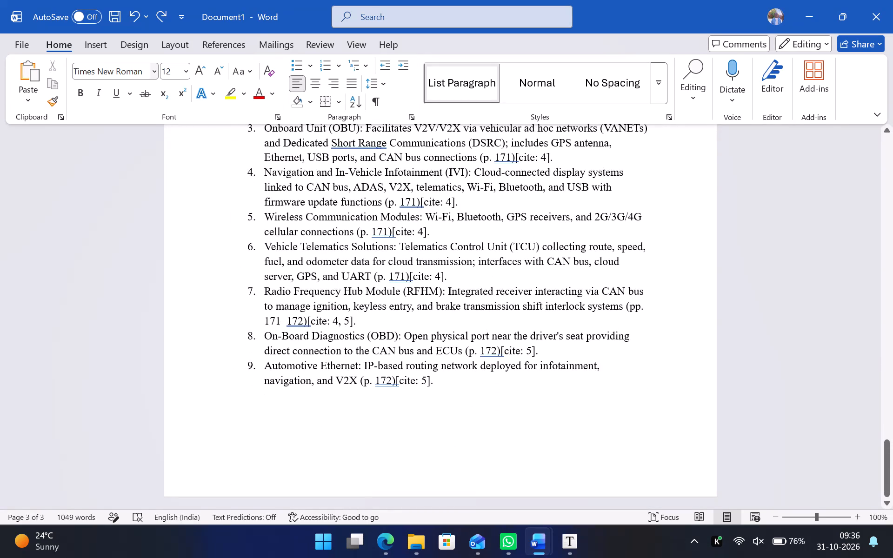
key(Return)
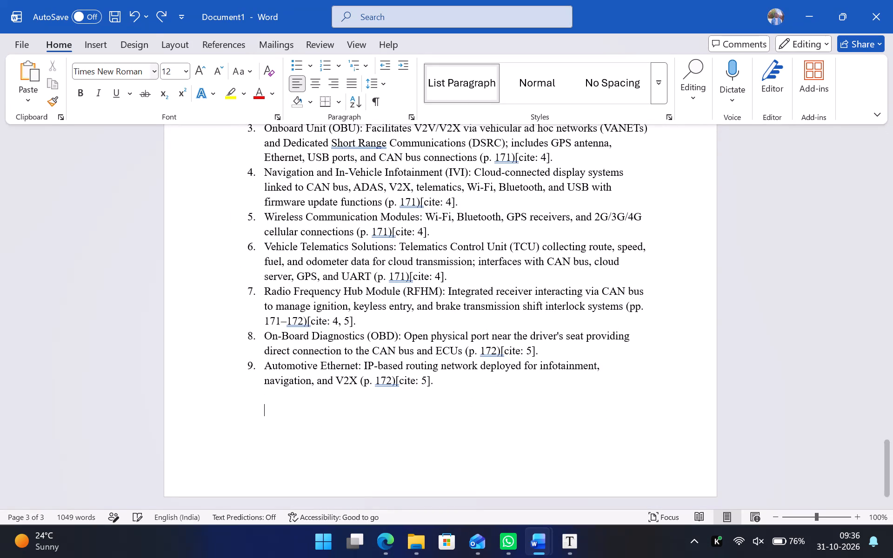
key(BackSpace)
key(BackSpace)
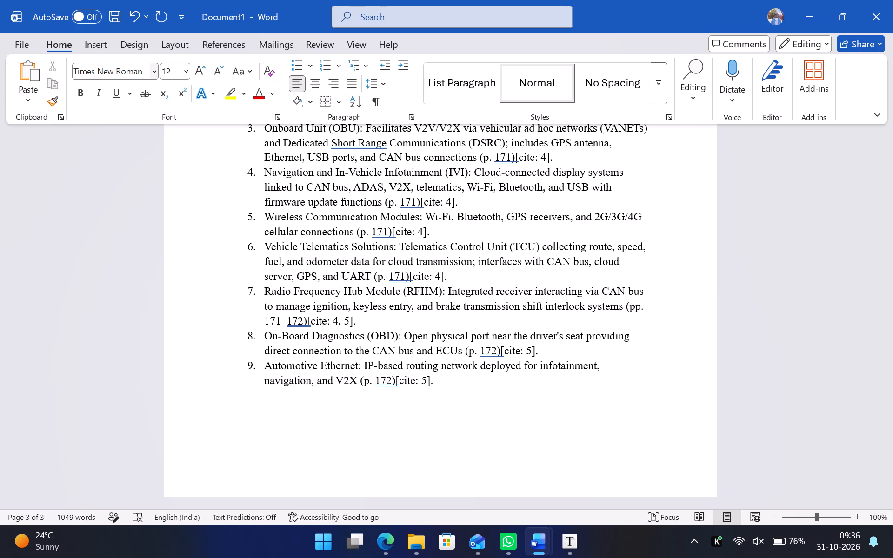
click(658, 94)
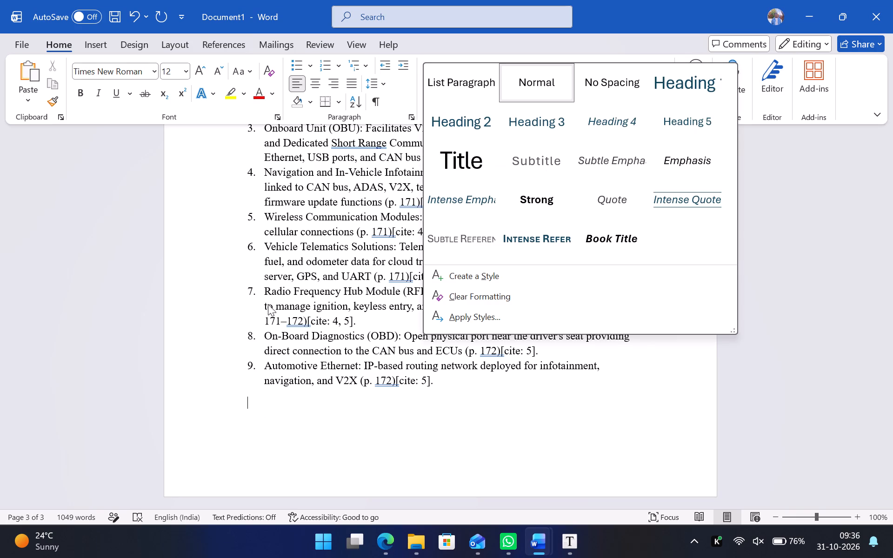
click(549, 124)
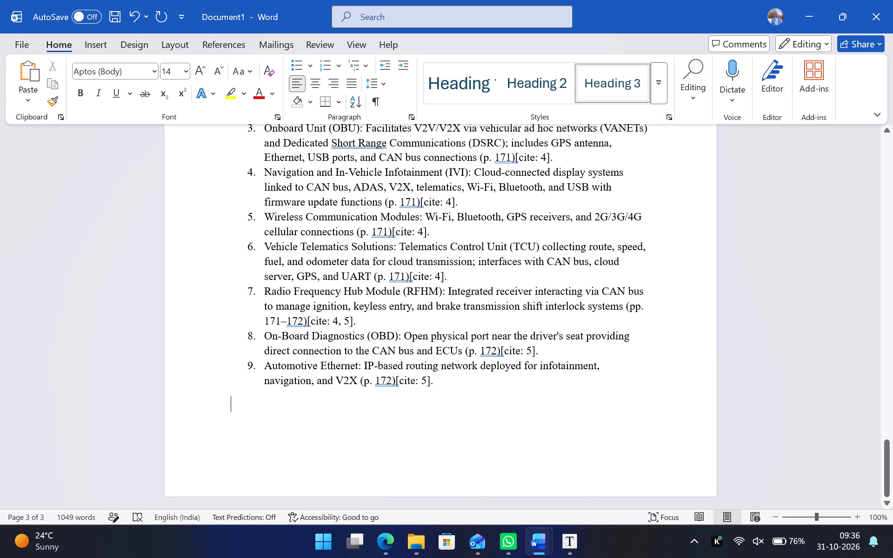
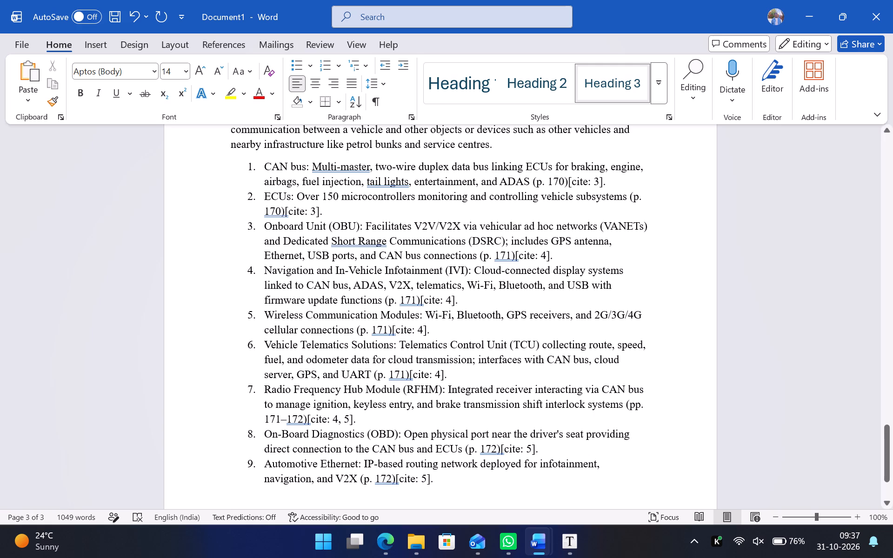
Switch to Typedown and copy the three CAN bus vulnerability entries, Sections 2.1 to 2.3, from Broadcast, Spoofing, and MitM to Unencrypted CAN Traffic Sniffing.
click(566, 535)
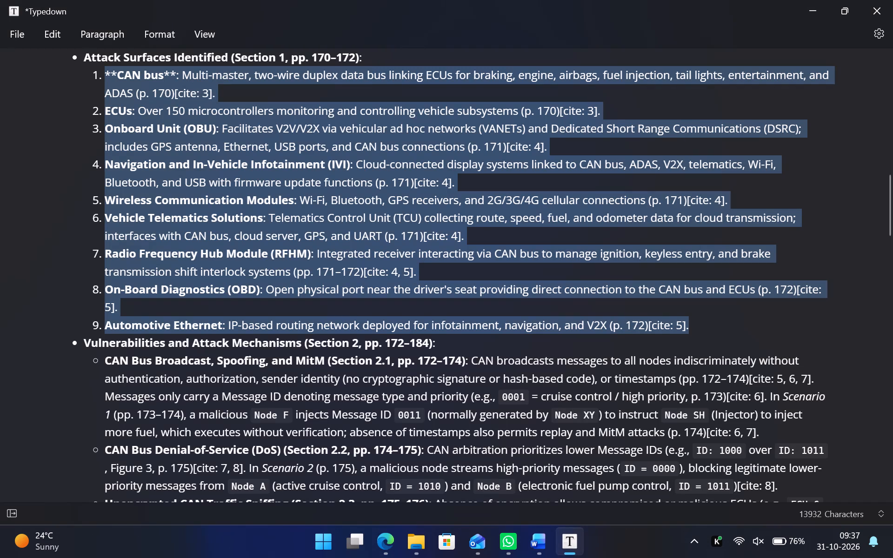
scroll(479, 371, down, 1)
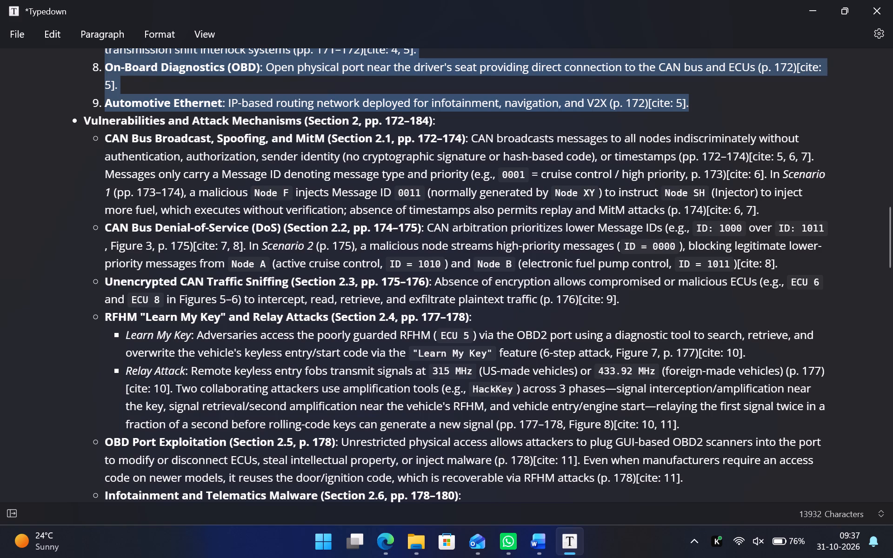
scroll(103, 138, down, 1)
click(129, 204)
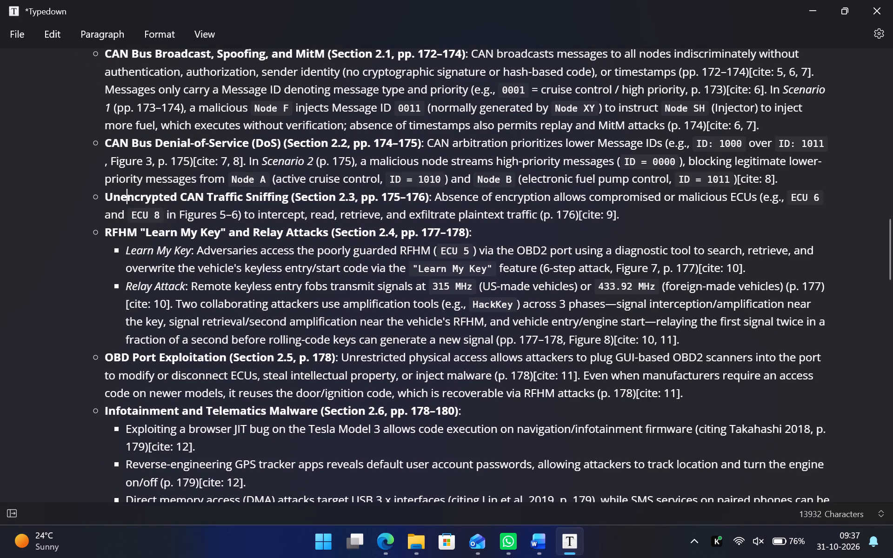
scroll(181, 287, up, 1)
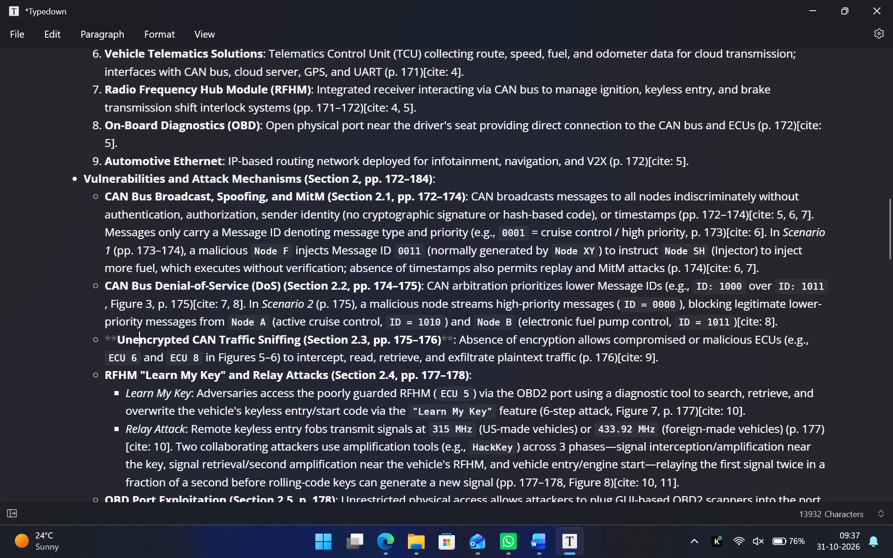
scroll(181, 287, up, 2)
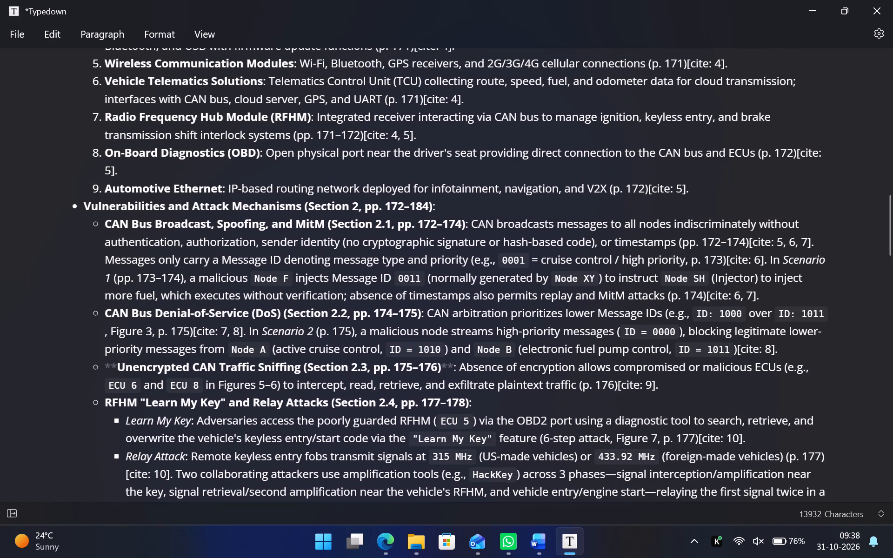
drag(92, 227, 651, 377)
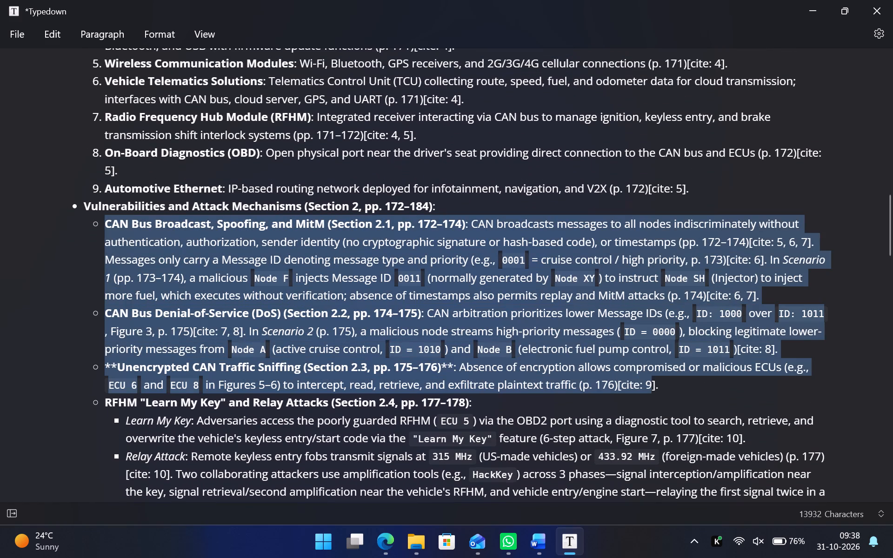
drag(651, 377, 660, 382)
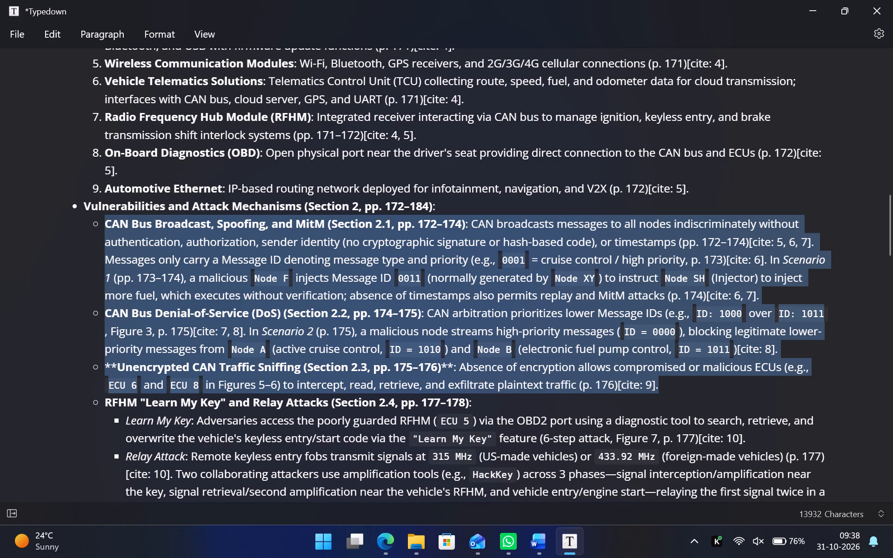
Switch to Word and add an empty second-level item "a." directly below the CAN bus list item.
key(ctrl+Tab)
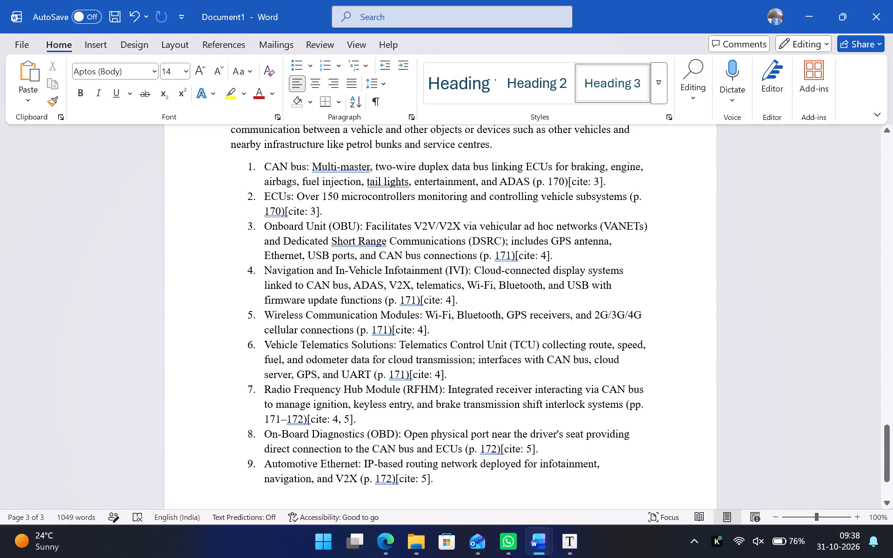
ctrl+click(635, 185)
key(ctrl+Return)
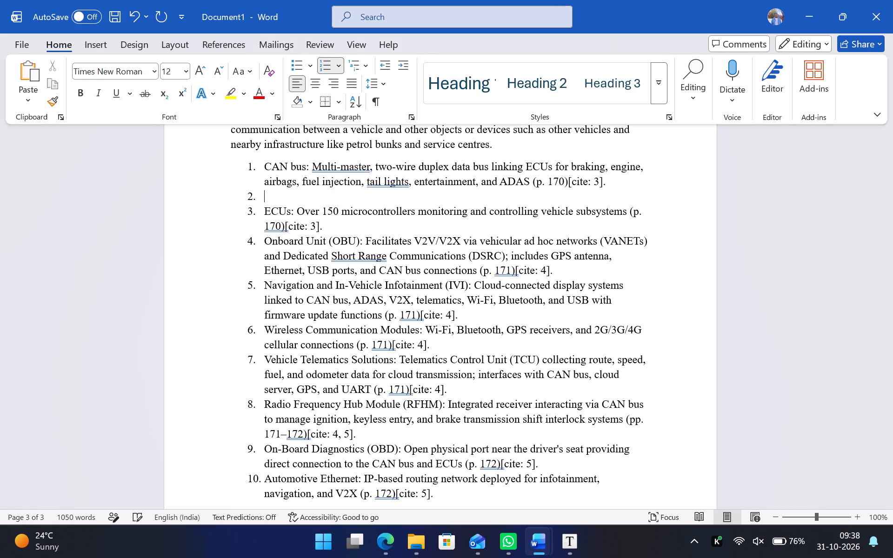
key(ctrl+Tab)
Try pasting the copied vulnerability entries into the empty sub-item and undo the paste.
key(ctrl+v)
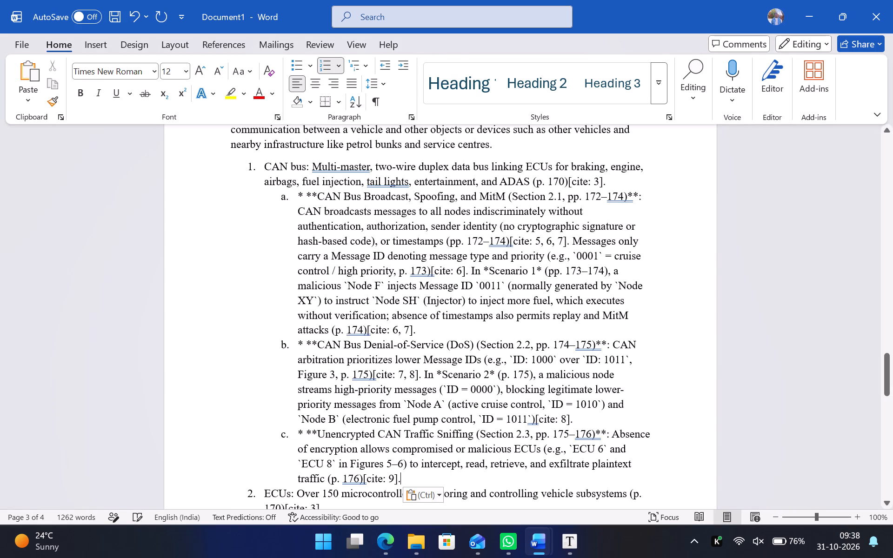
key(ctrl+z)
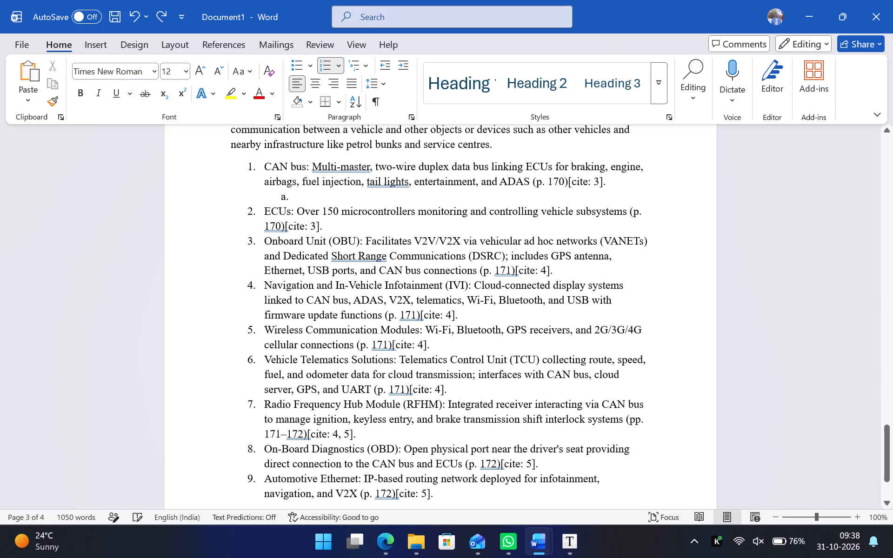
Copy the selected CAN bus vulnerability entries in Typedown as plain text and paste them into the empty sub-item in Word.
key(alt+Tab)
right_click(304, 279)
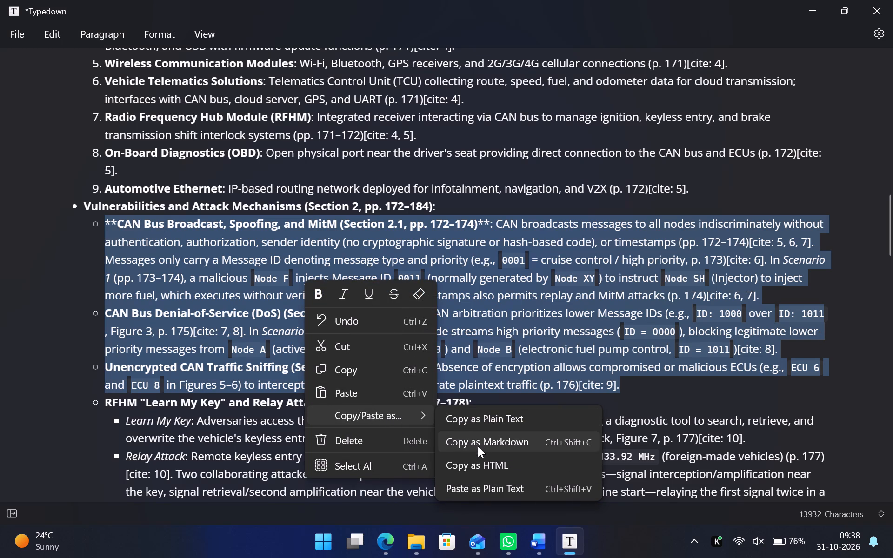
click(471, 418)
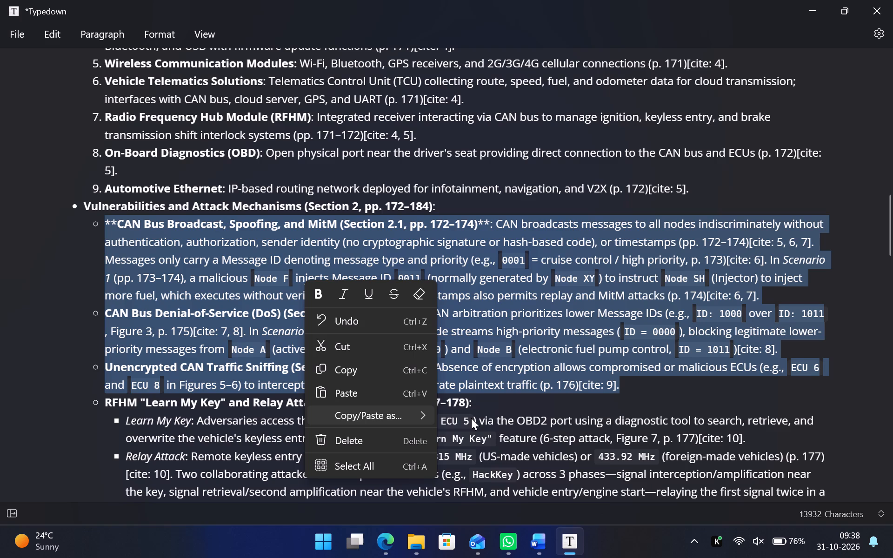
key(alt+Tab)
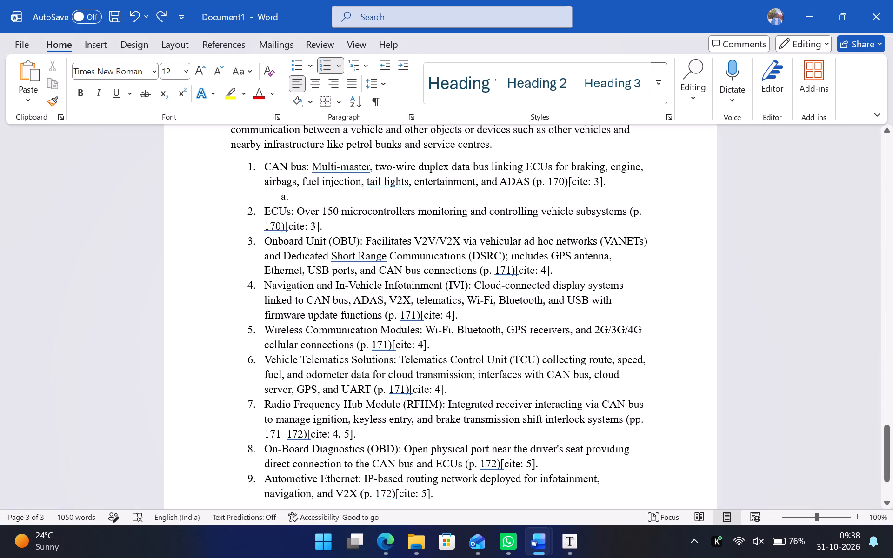
key(ctrl+v)
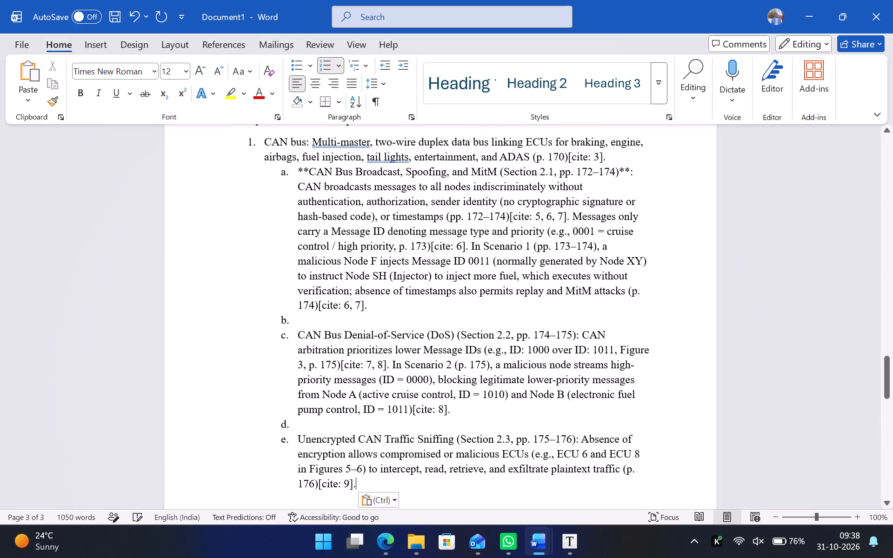
Delete the blank sub-items before the CAN Bus Denial-of-Service and Unencrypted CAN Traffic Sniffing entries.
click(298, 325)
key(BackSpace)
key(BackSpace)
key(BackSpace)
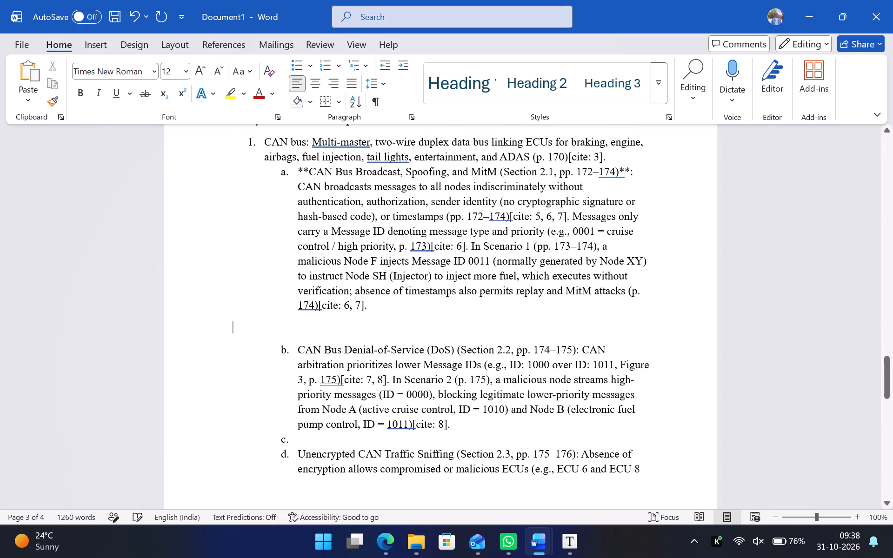
key(BackSpace)
click(332, 411)
key(BackSpace)
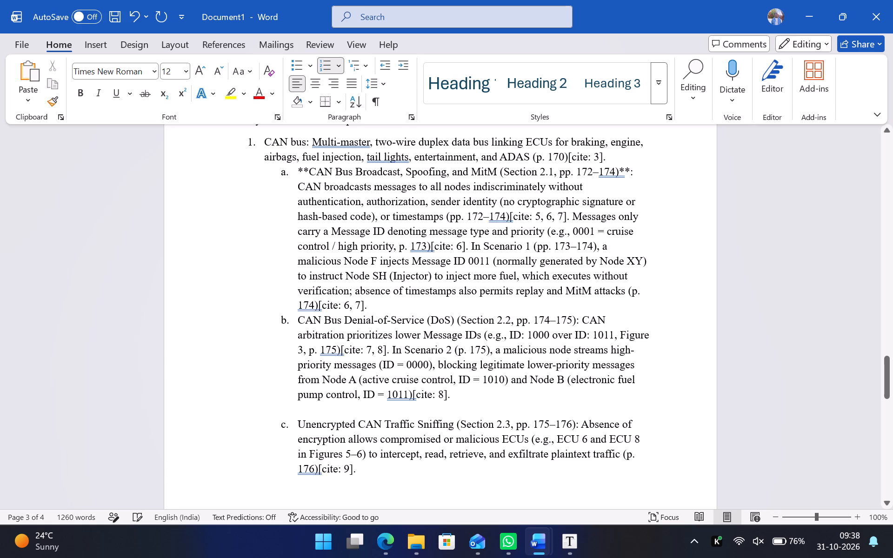
key(BackSpace)
key(BackSpace)
key(BackSpace)
Remove the double asterisks around the title "CAN Bus Broadcast, Spoofing, and MitM (Section 2.1, pp. 172–174)".
scroll(373, 282, up, 1)
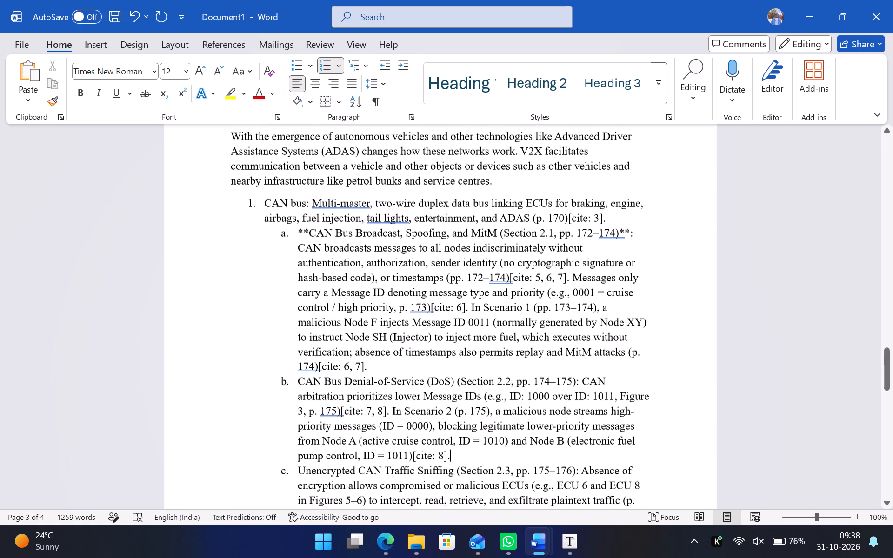
click(309, 244)
key(BackSpace)
key(BackSpace)
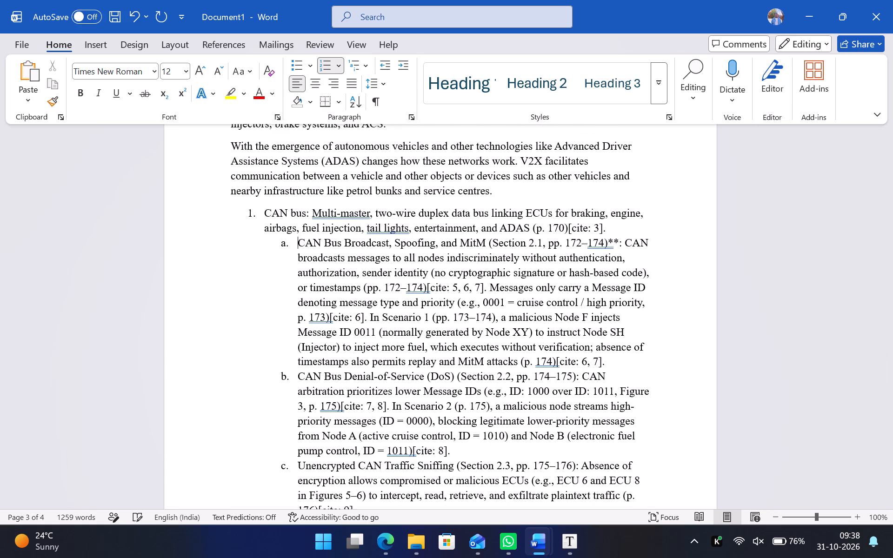
click(618, 245)
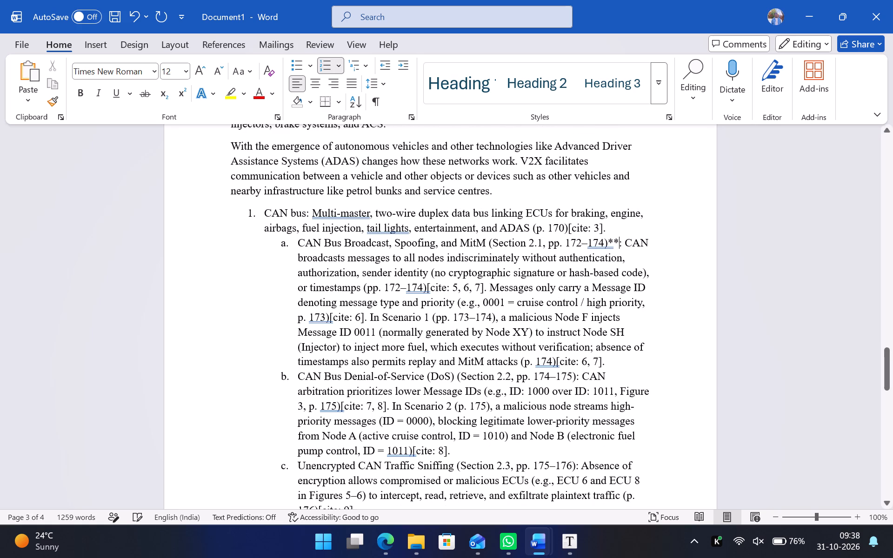
key(BackSpace)
key(BackSpace)
Insert a space before both citations in the Denial-of-Service sub-item and before [cite: 6] and [cite: 5, 6, 7] in the Broadcast sub-item.
click(412, 451)
key(space)
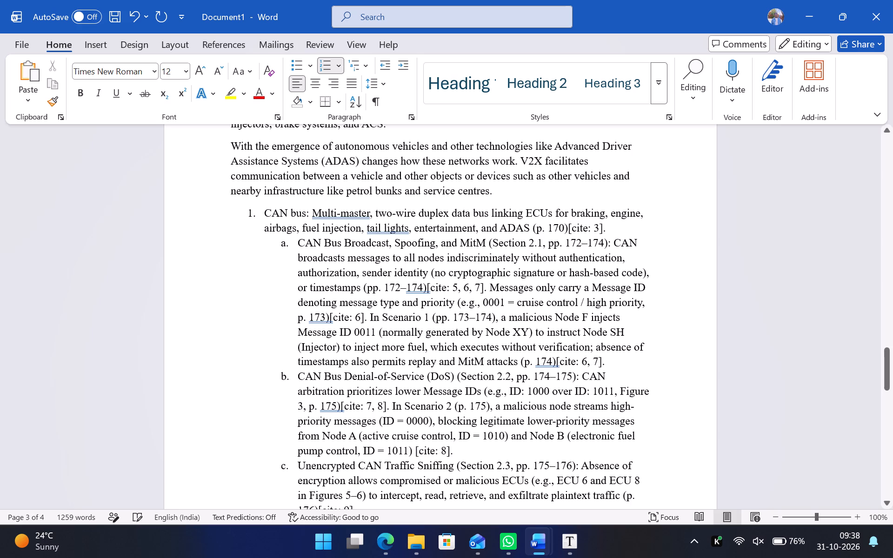
click(341, 411)
key(space)
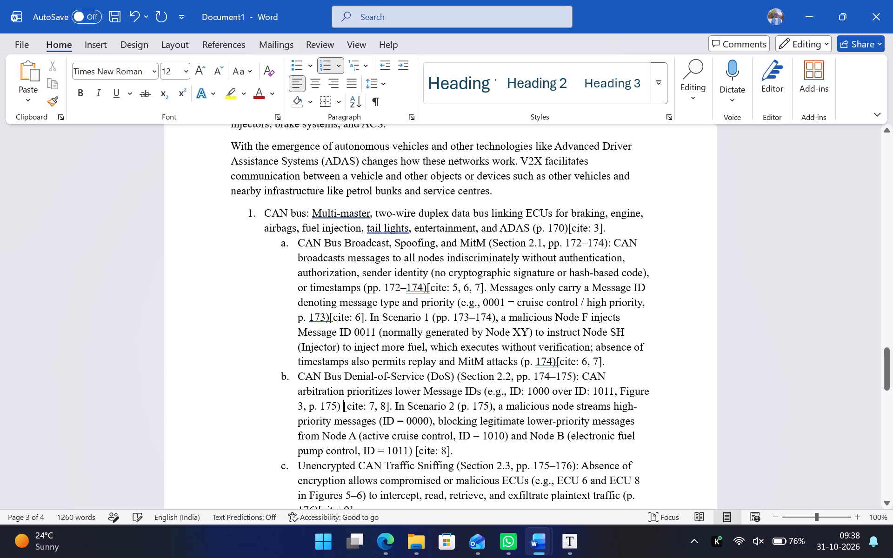
click(327, 319)
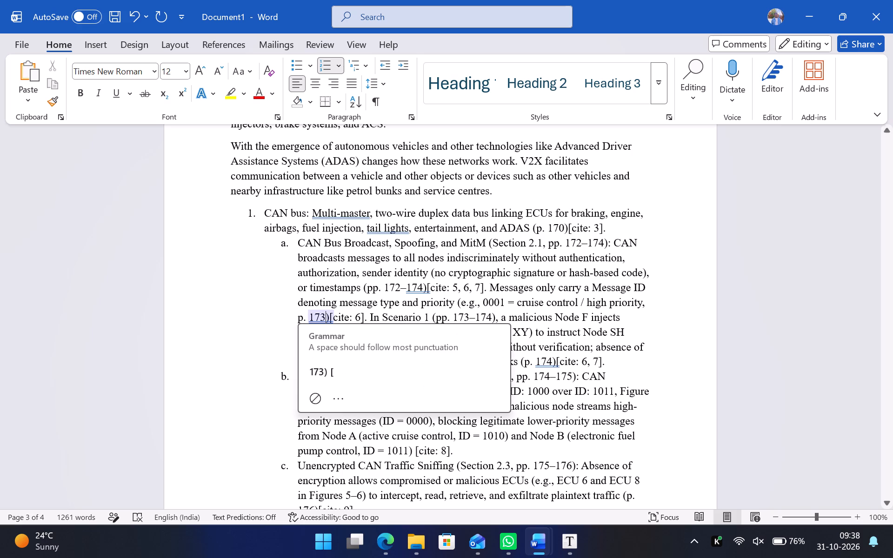
key(Right)
key(space)
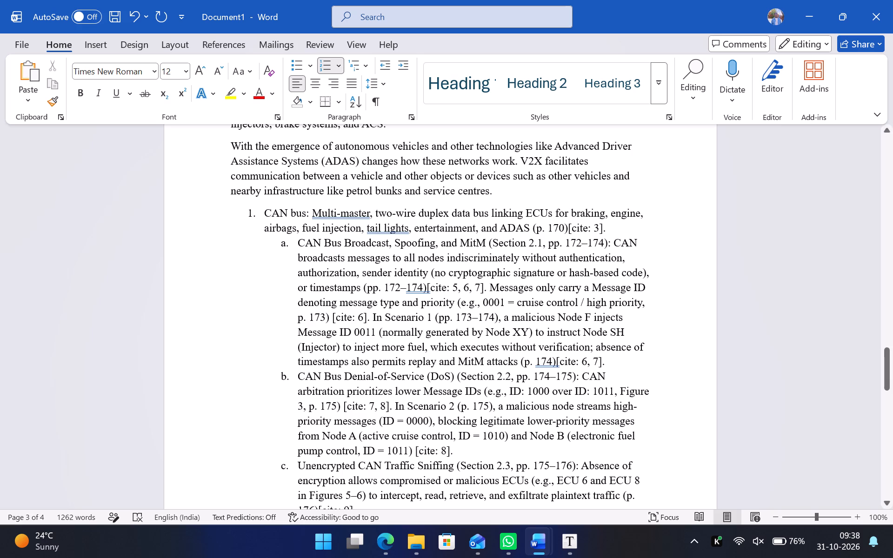
click(427, 289)
key(space)
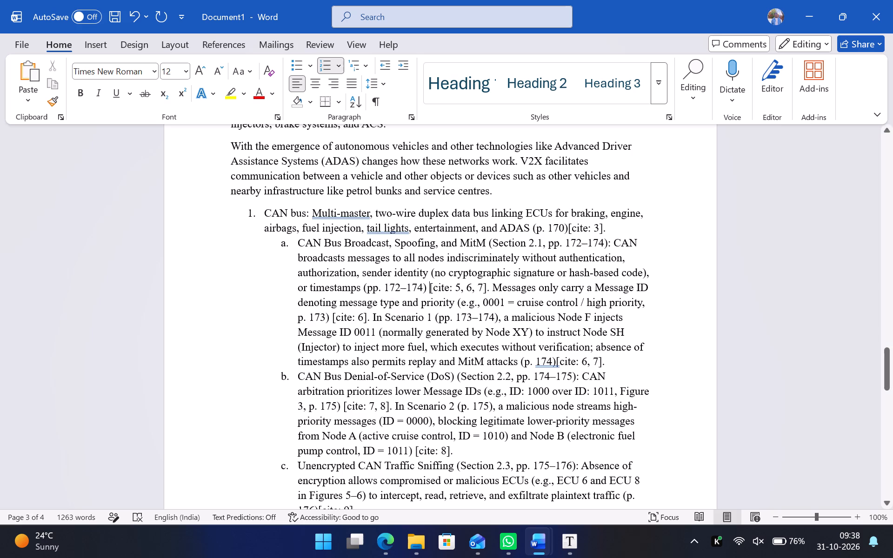
Accept the proofing corrections "taillights" and "multi-master" in the CAN bus list item.
click(382, 228)
click(404, 284)
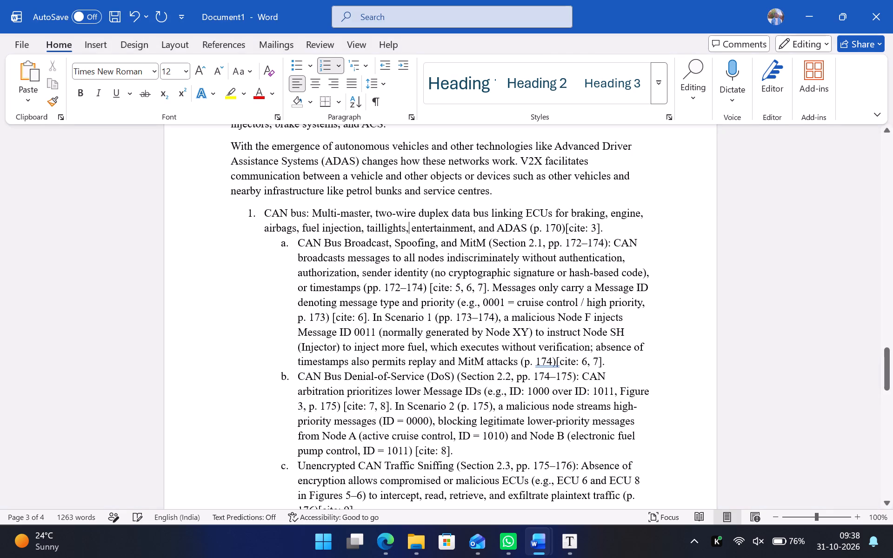
click(327, 212)
click(392, 281)
click(353, 218)
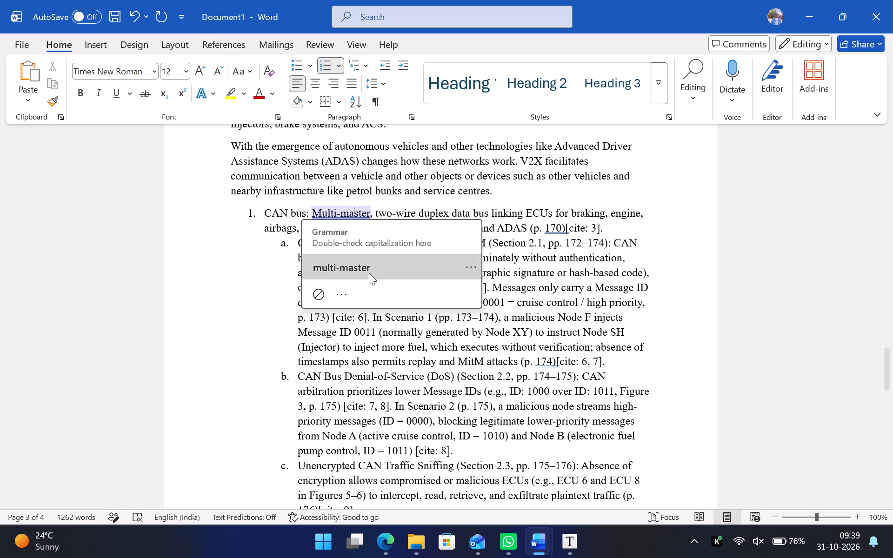
click(370, 272)
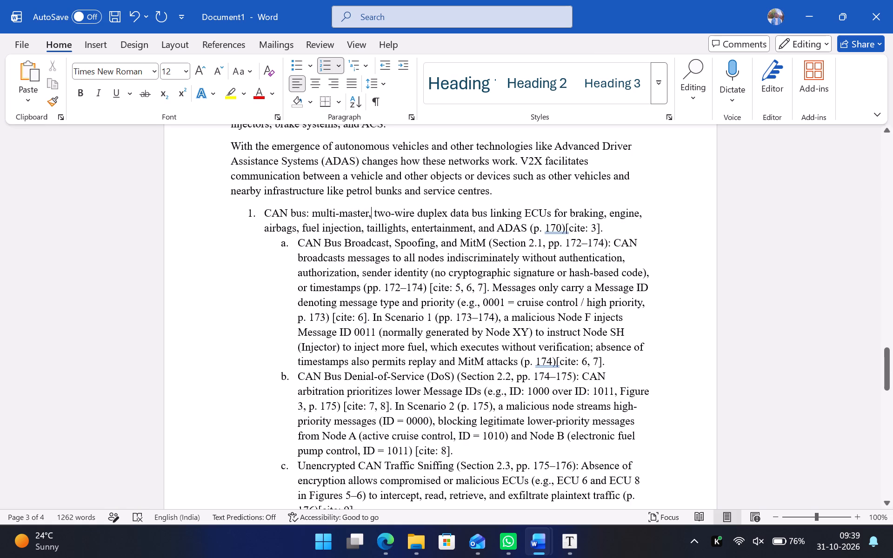
Insert a space before [cite: 3] in the CAN bus item and before the final [cite: 6, 7] in the Broadcast sub-item.
click(565, 231)
key(space)
click(540, 318)
click(553, 362)
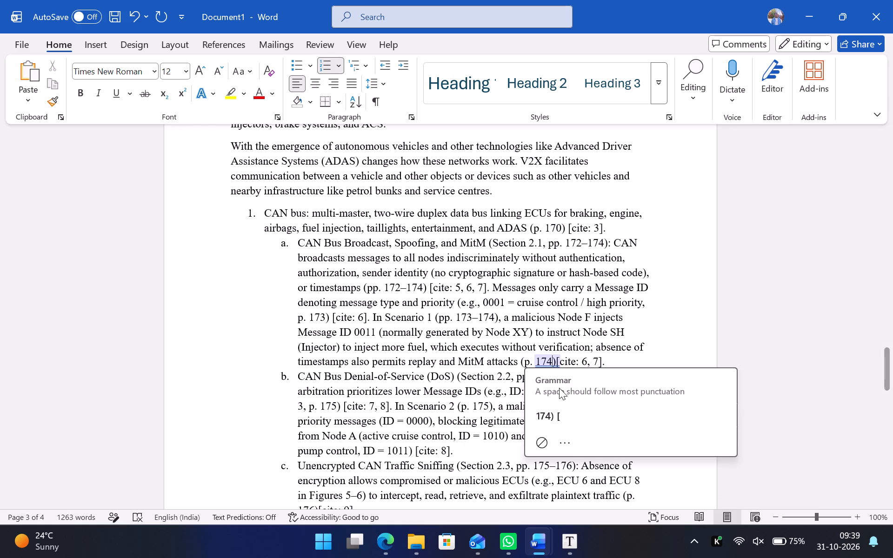
key(Right)
key(space)
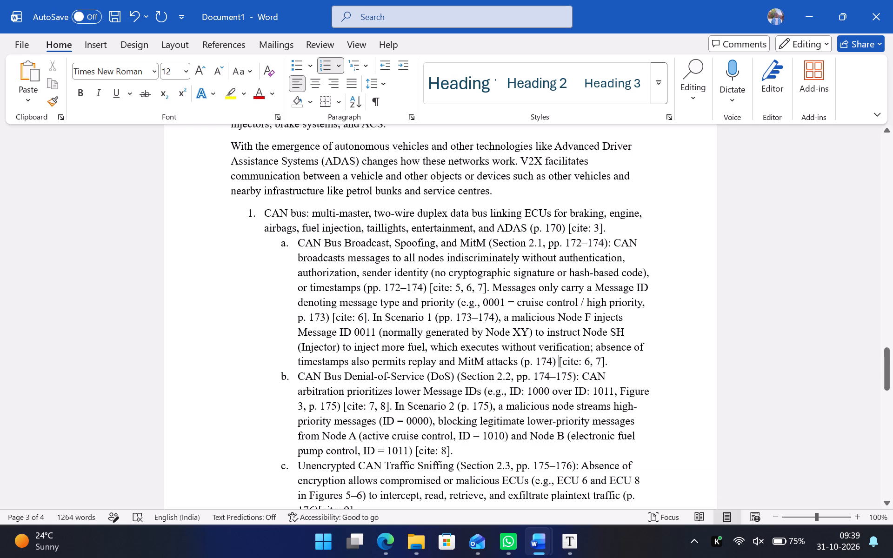
Switch to the Typedown note and copy the OBD Port Exploitation vulnerability (Section 2.5, p. 178) with both of its cited sentences.
scroll(396, 370, down, 2)
key(alt+Tab)
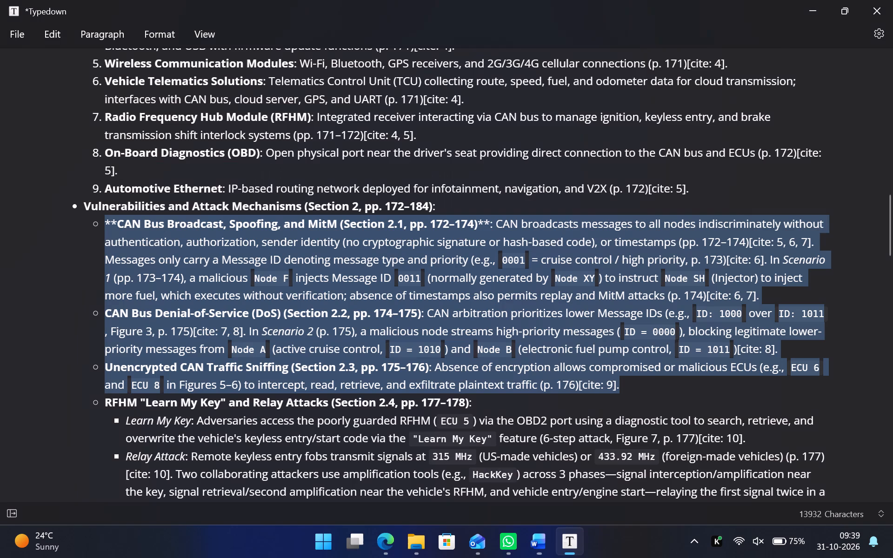
scroll(308, 472, down, 1)
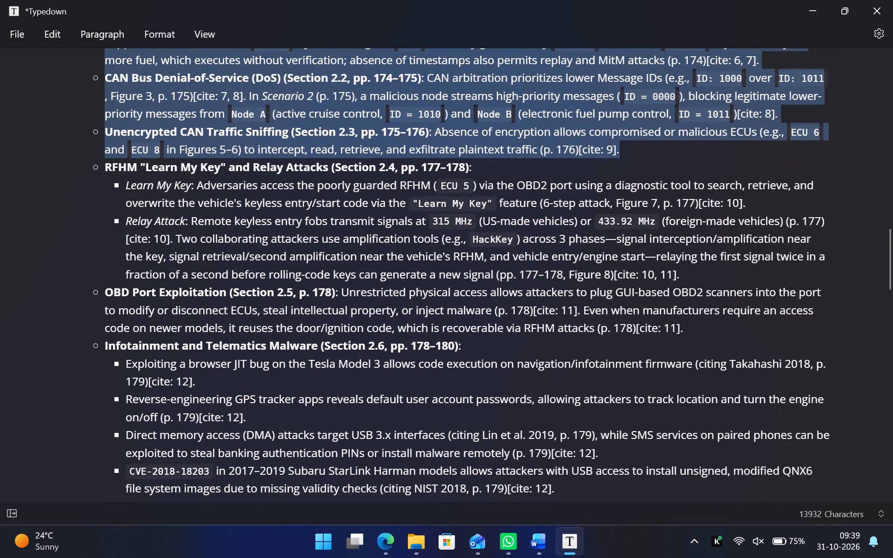
scroll(308, 472, down, 1)
key(alt+Tab)
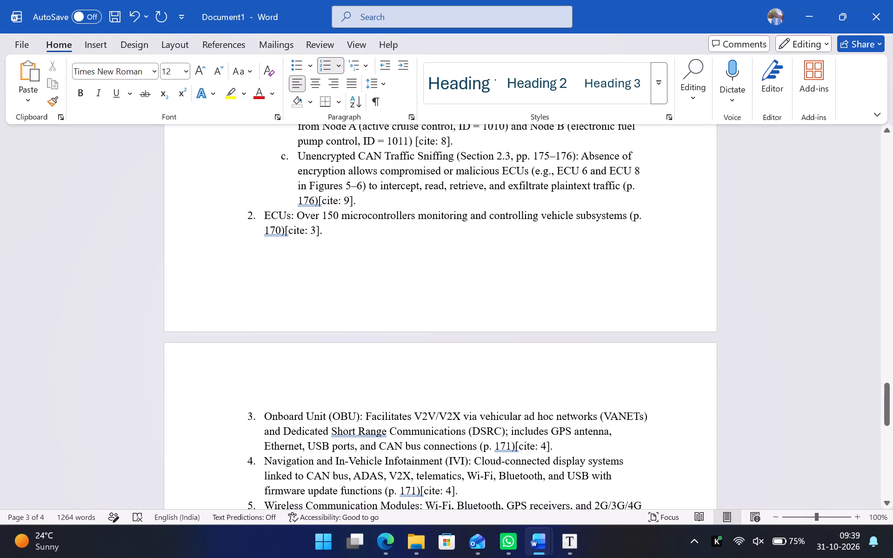
scroll(308, 472, down, 3)
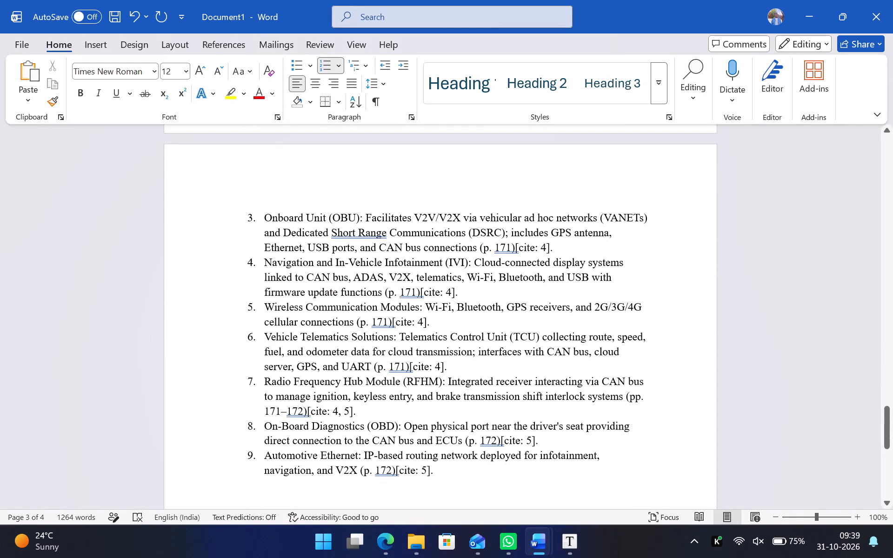
scroll(308, 472, down, 1)
key(alt+Tab)
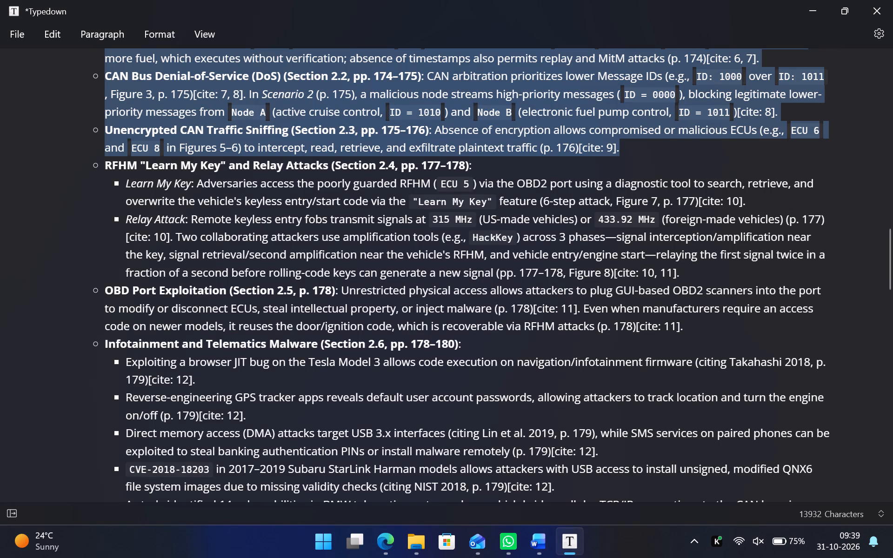
drag(107, 287, 690, 324)
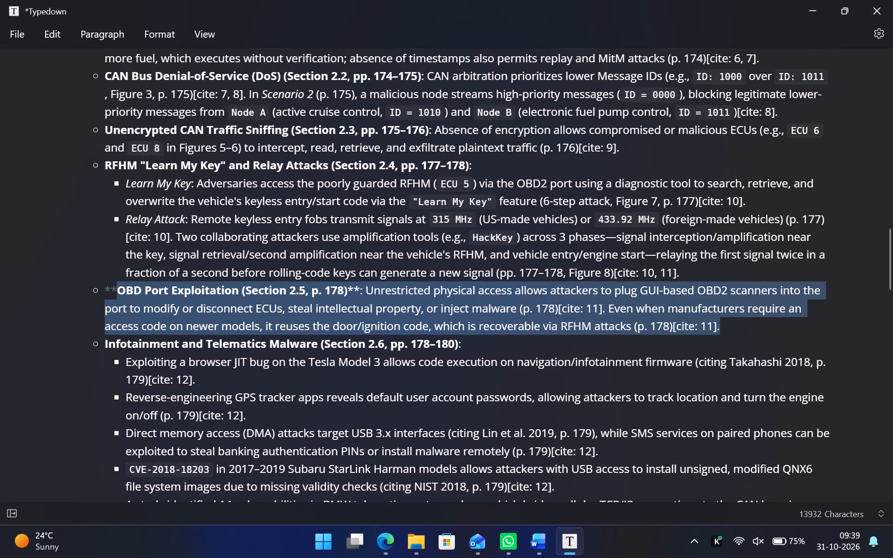
right_click(450, 307)
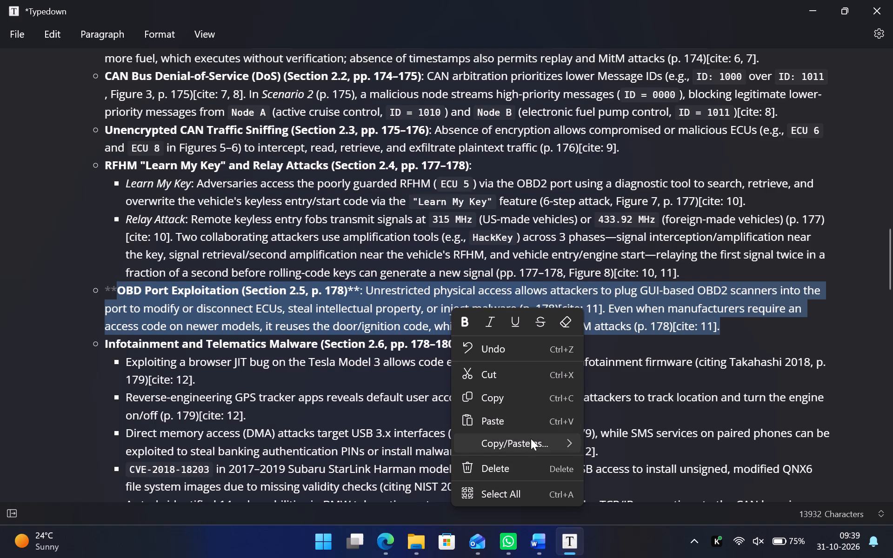
click(639, 373)
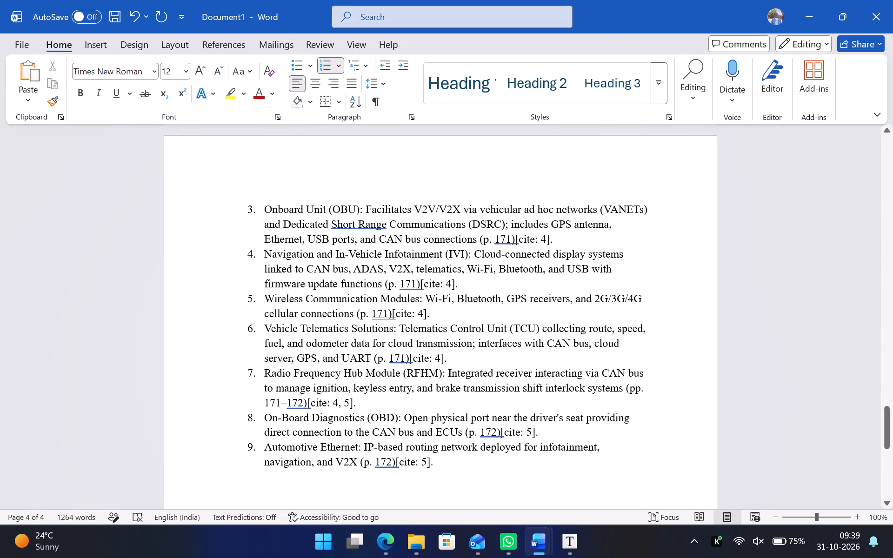
Paste the copied OBD Port Exploitation text as a lettered sub-item under the On-Board Diagnostics (OBD) item.
click(539, 431)
key(Return)
key(Tab)
key(ctrl+v)
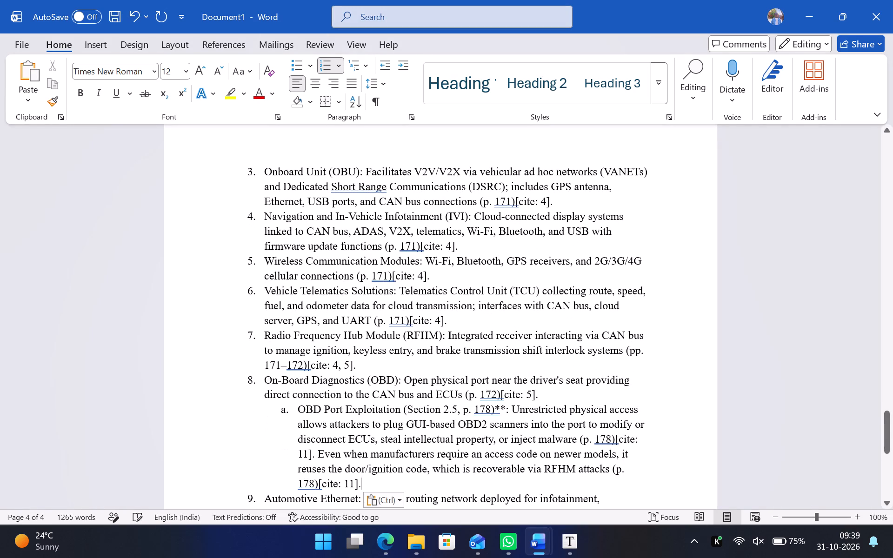
Remove the double asterisks after "(Section 2.5, p. 178)" in the OBD Port Exploitation sub-item.
click(498, 411)
key(BackSpace)
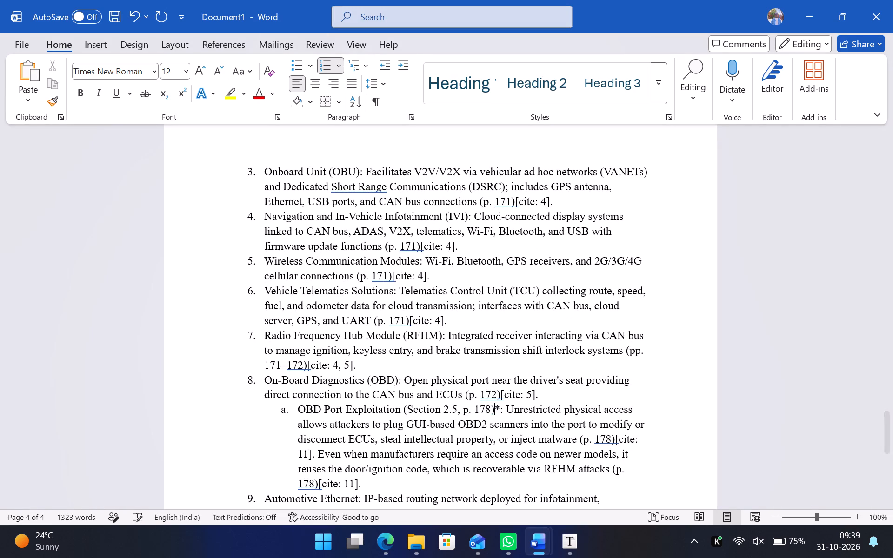
key(Delete)
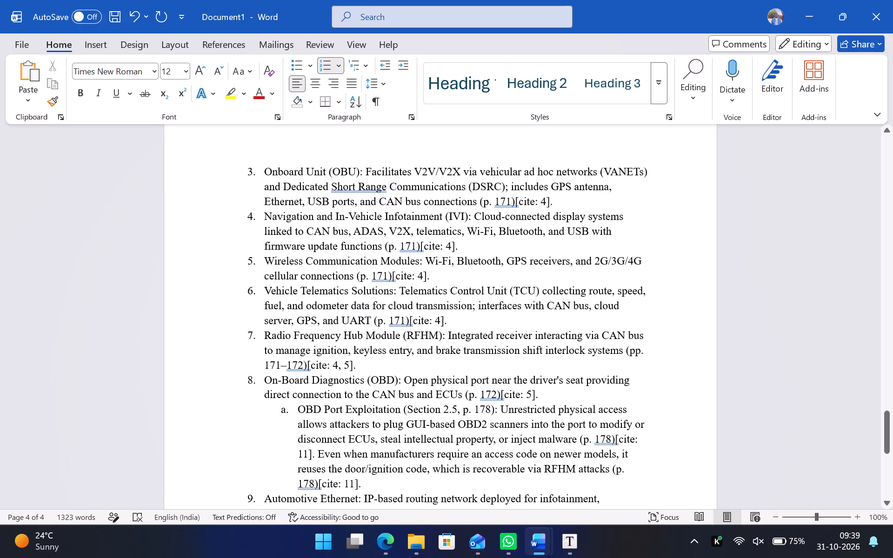
Insert a space before the final [cite: 11] in the OBD Port Exploitation sub-item.
click(318, 487)
key(space)
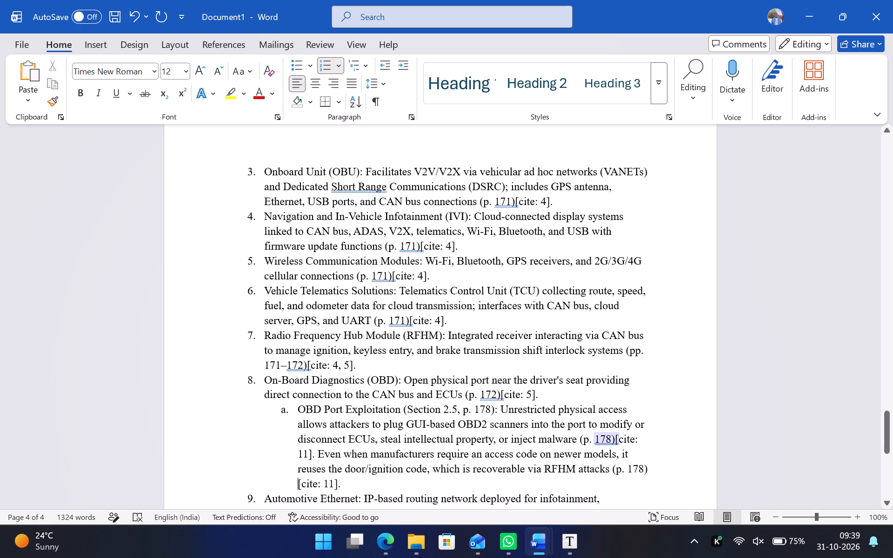
click(615, 441)
click(391, 381)
Review the document's Editor score, corrections, refinements and similarity section, and close the proofing review.
scroll(391, 381, up, 2)
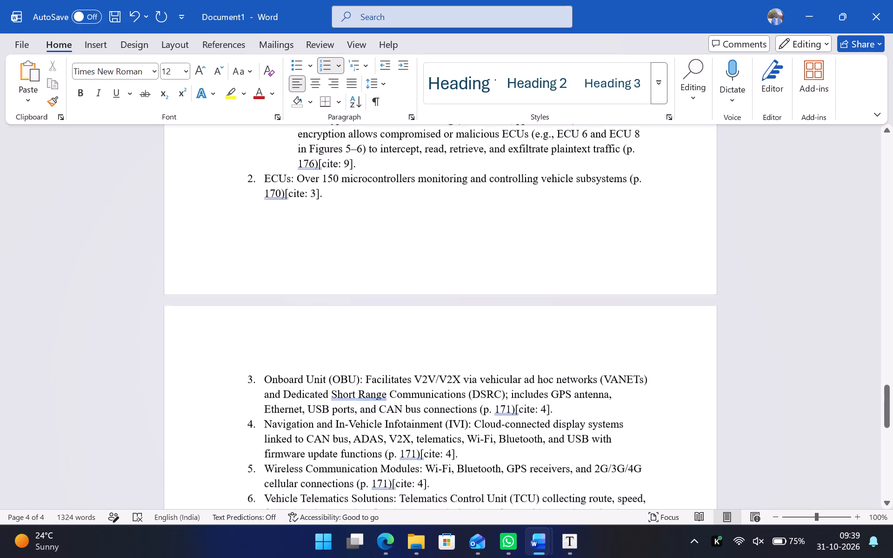
click(139, 518)
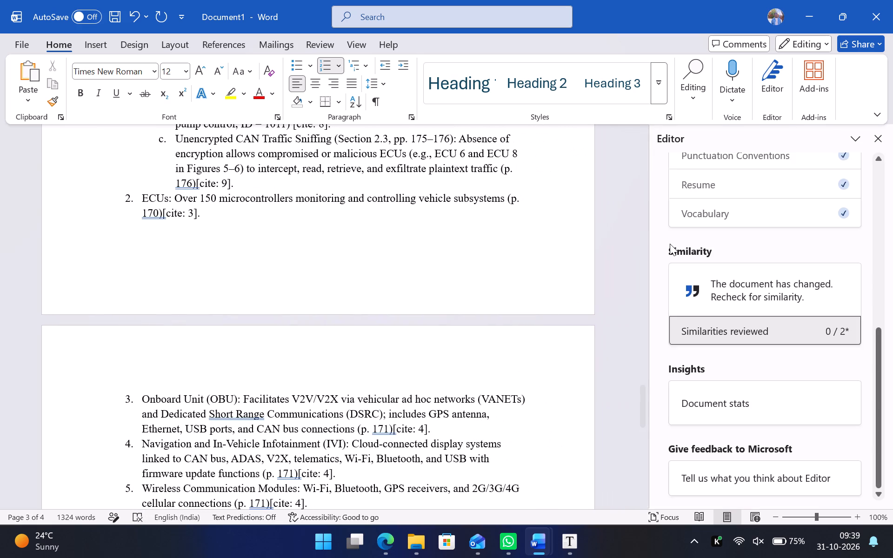
scroll(670, 244, up, 3)
scroll(725, 297, up, 2)
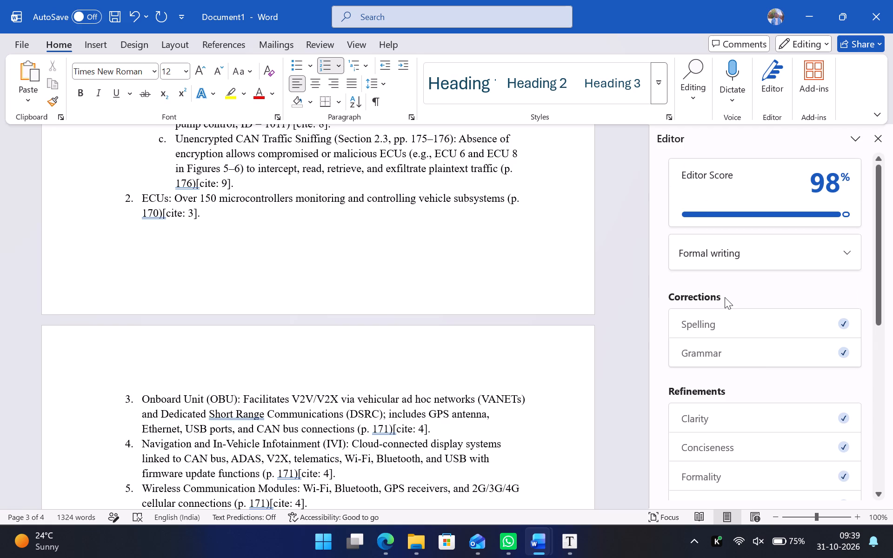
click(700, 206)
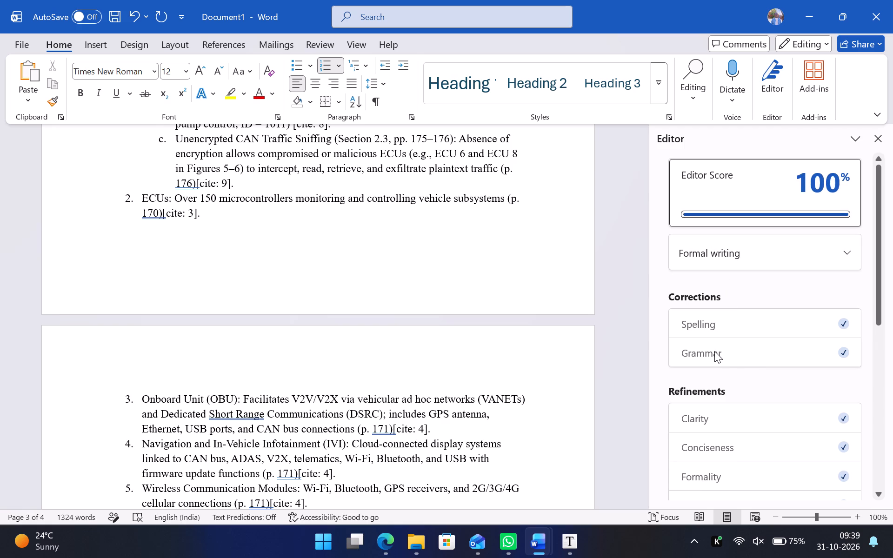
scroll(678, 415, down, 1)
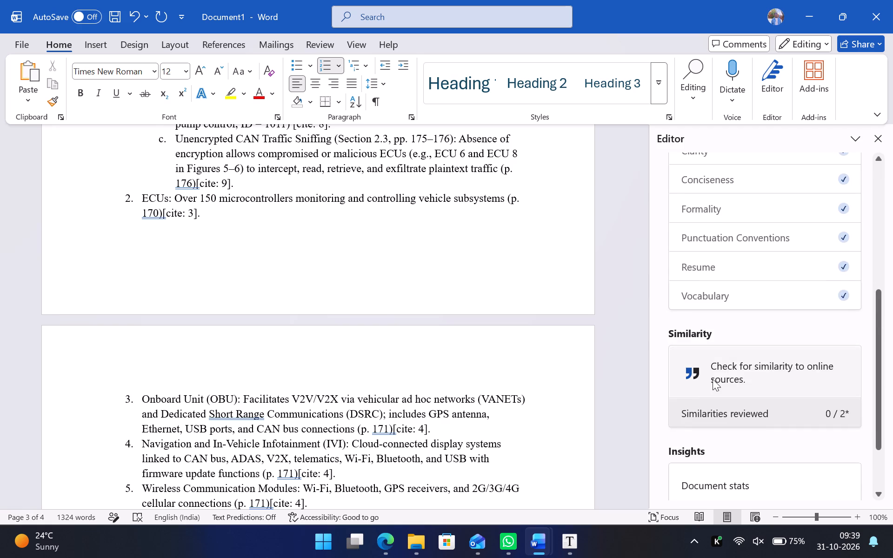
scroll(713, 379, down, 2)
click(875, 137)
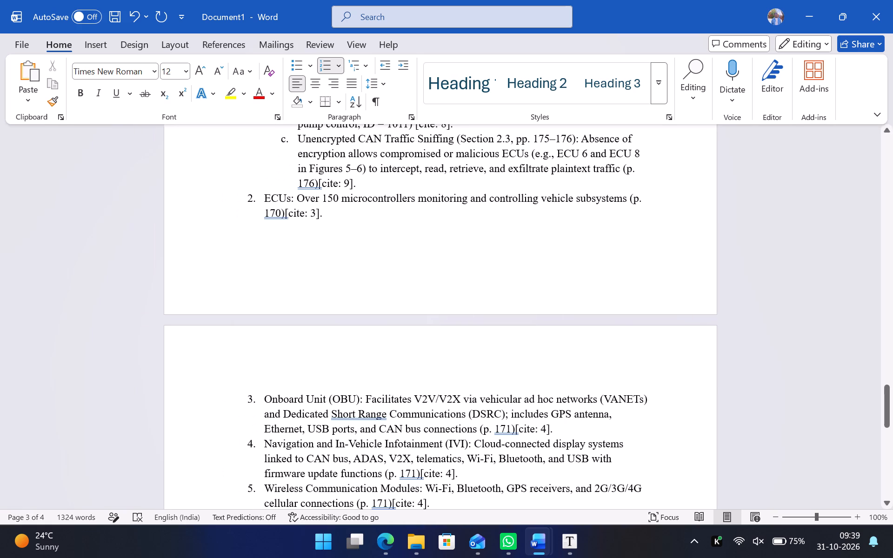
Accept the proofing corrections in the Onboard Unit and In-Vehicle Infotainment items: "Short-Range" and a space before each [cite: 4].
click(338, 415)
click(393, 468)
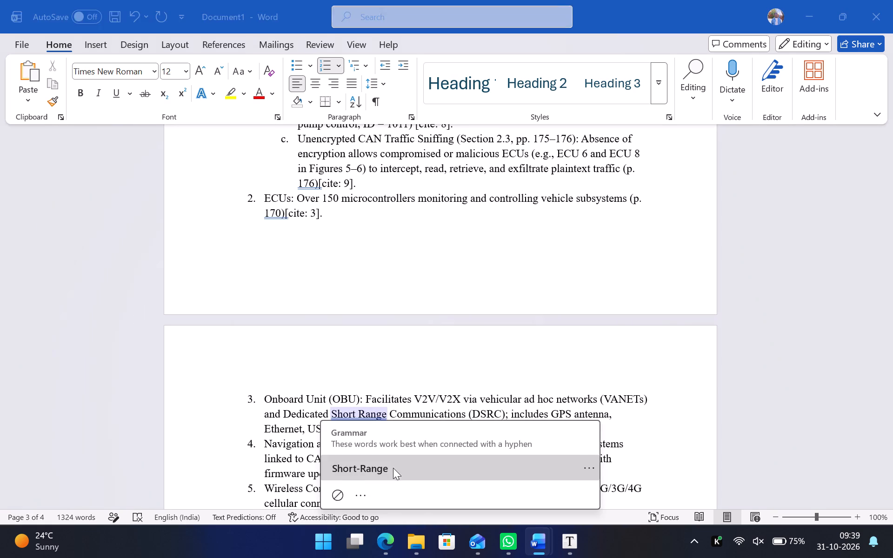
click(508, 436)
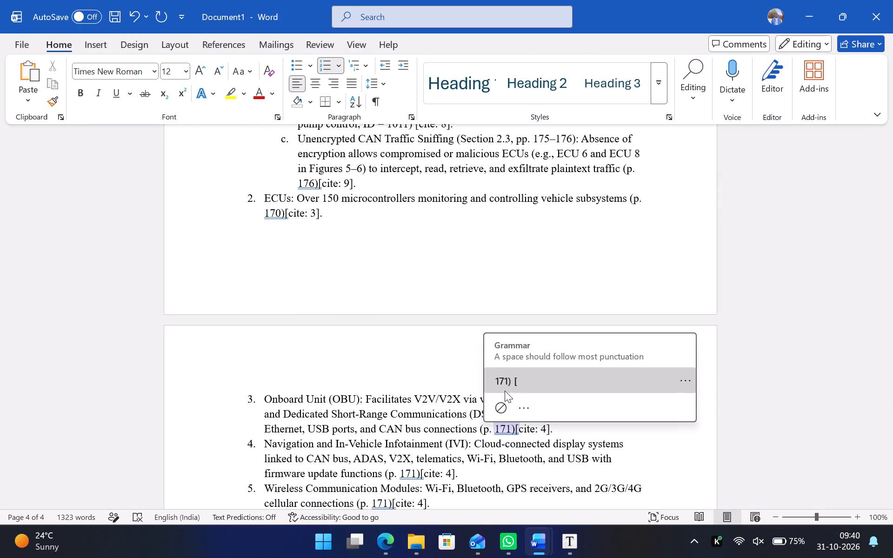
click(502, 386)
click(417, 472)
click(416, 422)
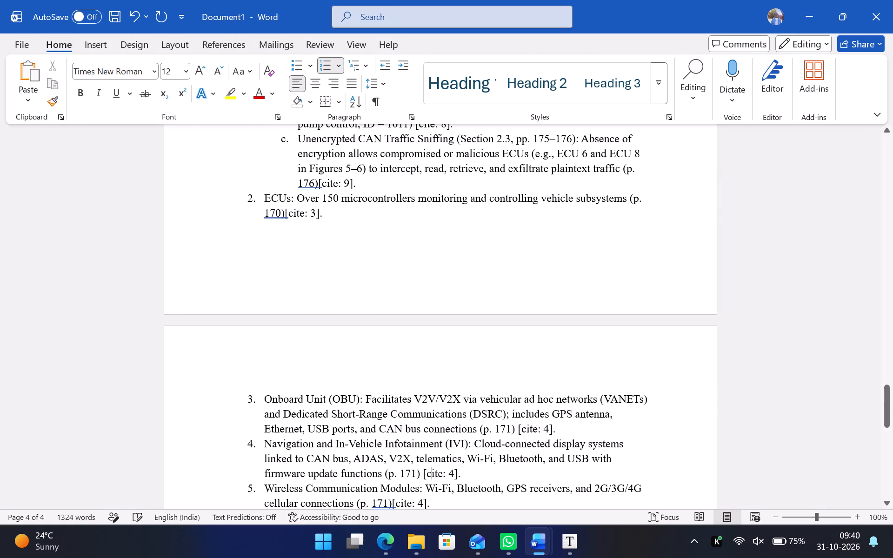
Switch to the Typedown note and copy the RFHM "Learn My Key" and Relay Attacks entry (Section 2.4) with its two nested points.
scroll(417, 456, down, 2)
scroll(417, 456, up, 1)
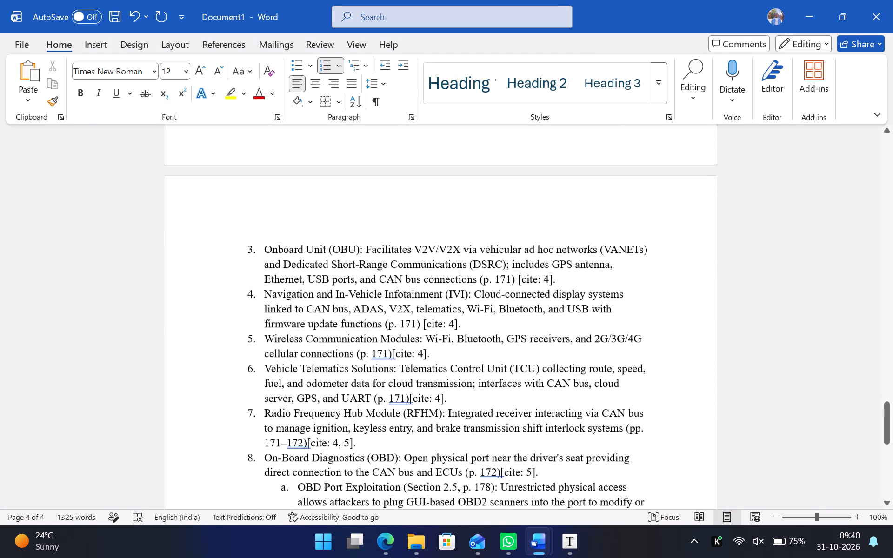
key(alt+Tab)
key(alt+Tab)
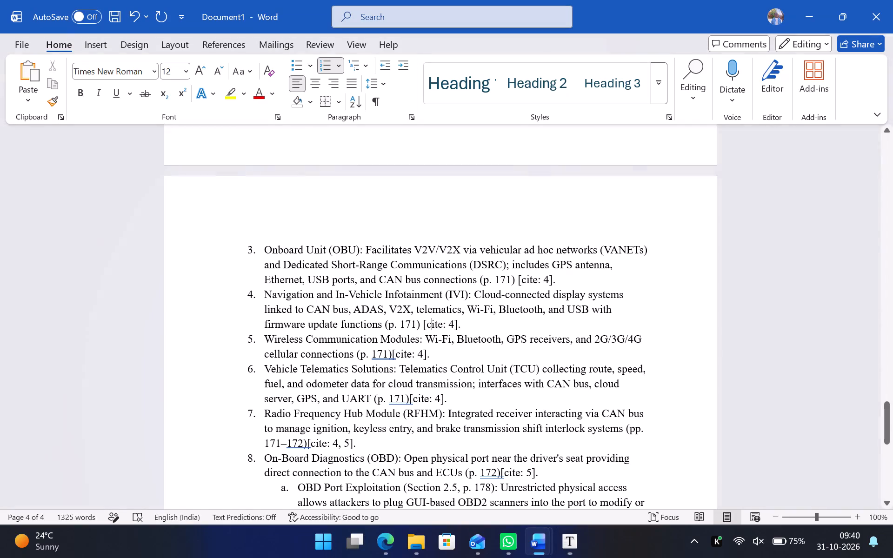
key(alt+Tab)
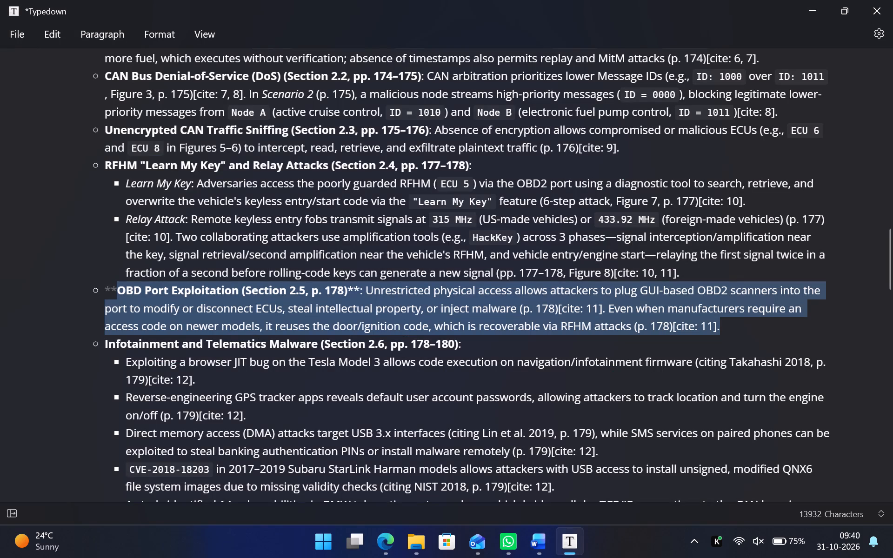
click(106, 166)
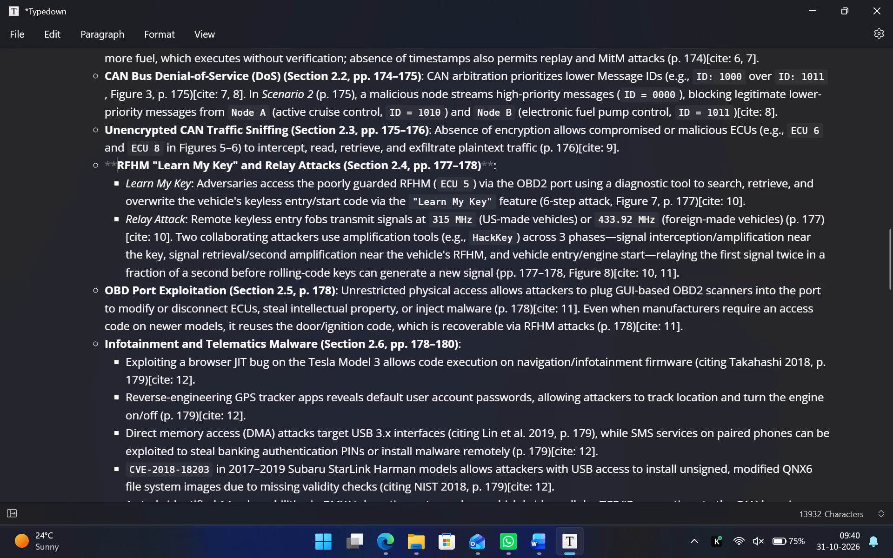
key(shift+Down)
key(shift+Down)
key(shift+Down)
key(shift+Down)
key(shift+Down)
key(shift+Down)
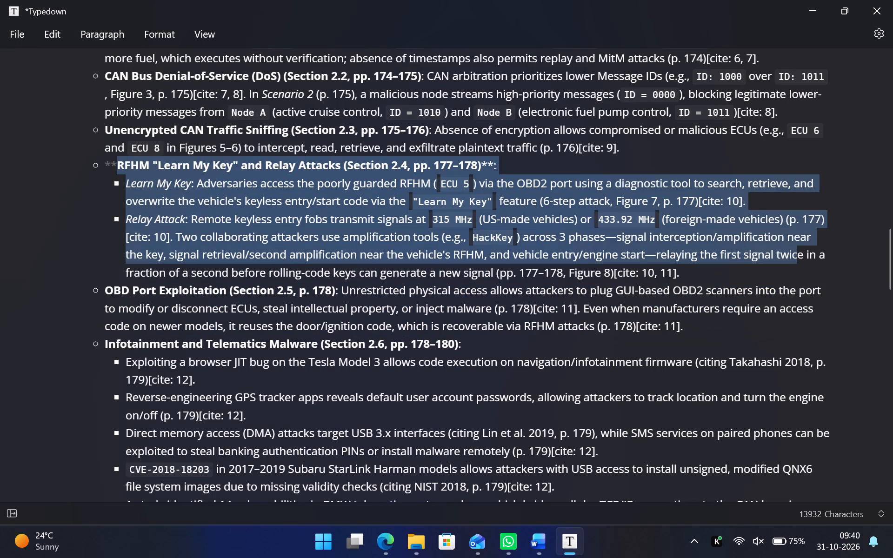
key(shift+Down)
right_click(231, 200)
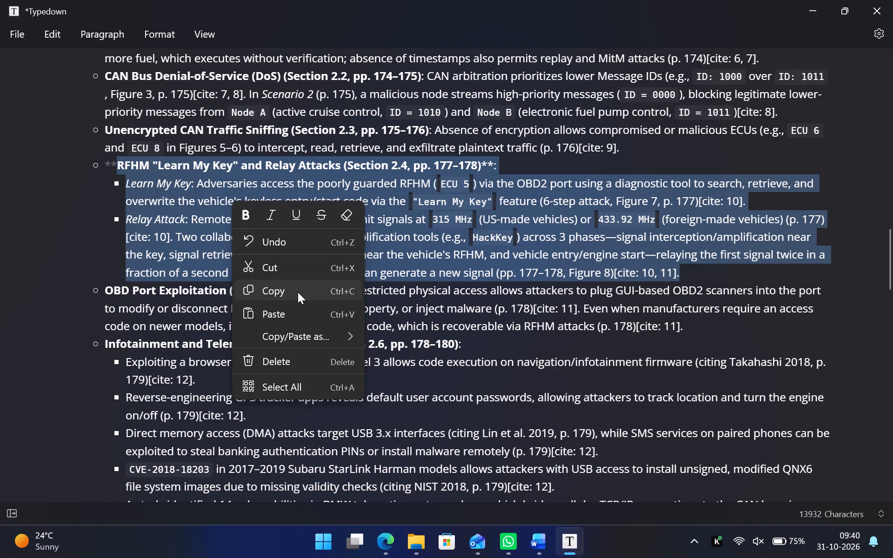
click(402, 338)
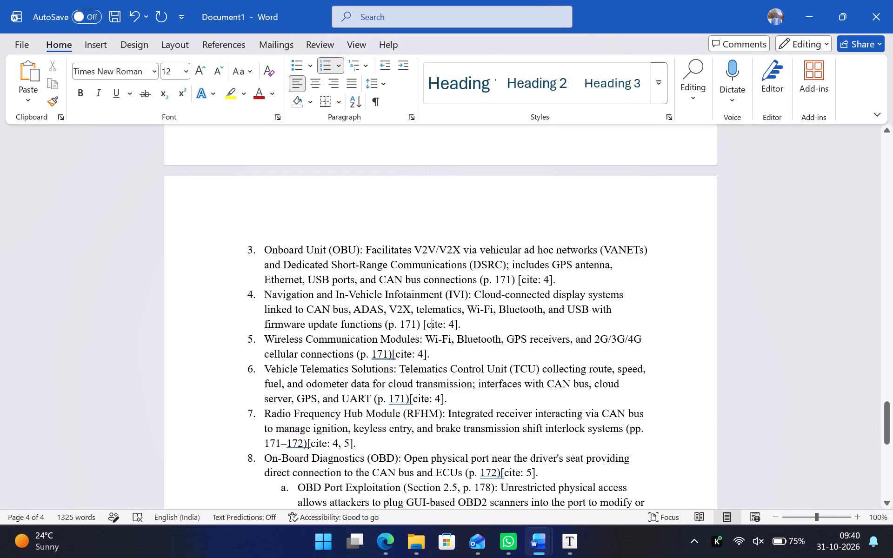
Paste the copied RFHM attacks text as lettered sub-items under the Radio Frequency Hub Module (RFHM) item.
click(367, 443)
key(Return)
key(Tab)
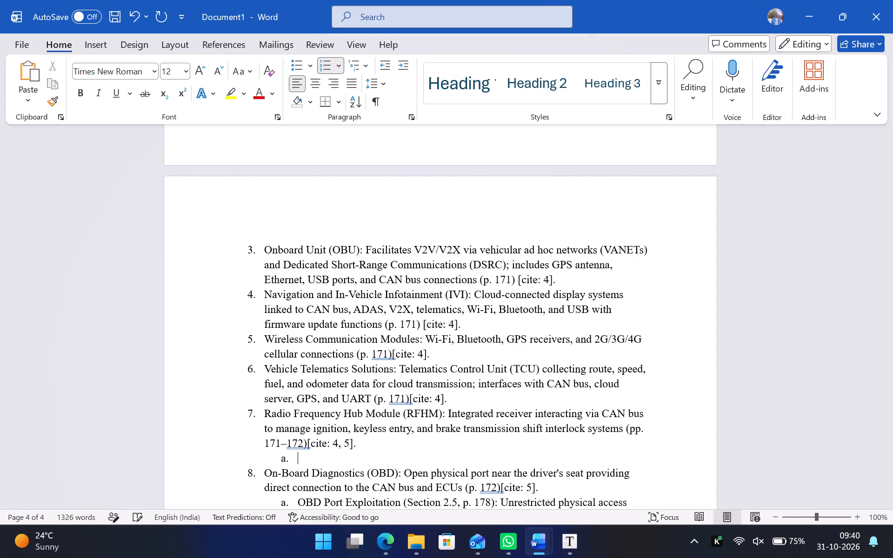
key(ctrl+v)
Delete the empty sub-item between the RFHM attacks title and the Learn My Key text.
click(304, 307)
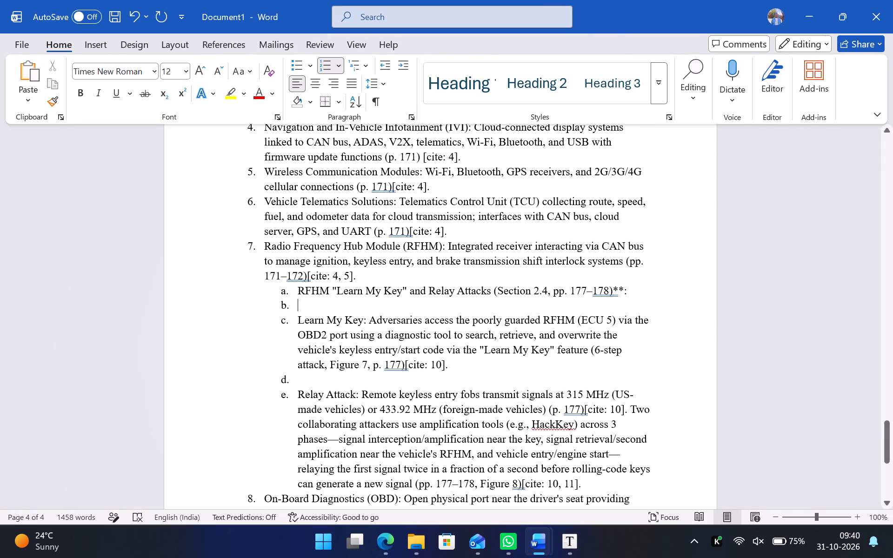
key(BackSpace)
key(BackSpace)
key(BackSpace)
key(BackSpace)
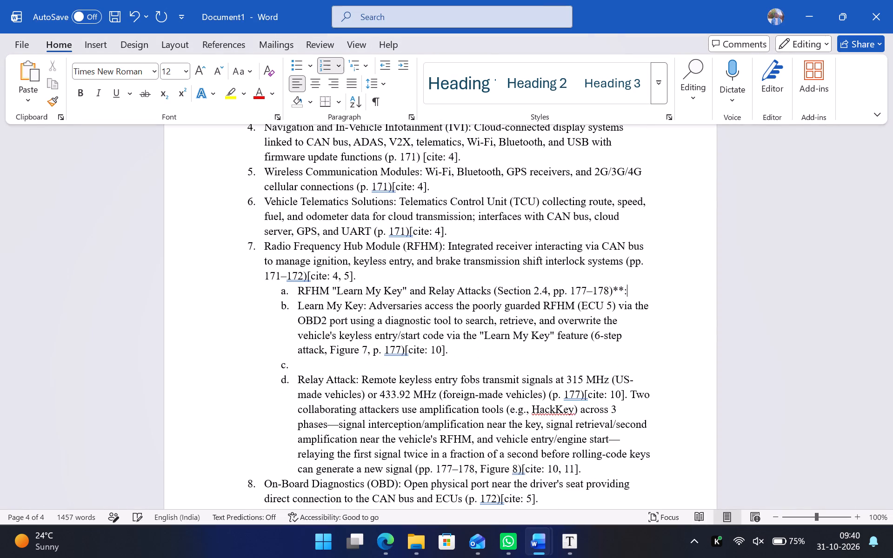
Remove the double asterisks from the end of the RFHM attacks title, ending it with "(Section 2.4, pp. 177–178):".
key(BackSpace)
key(BackSpace)
key(BackSpace)
key(shift+colon)
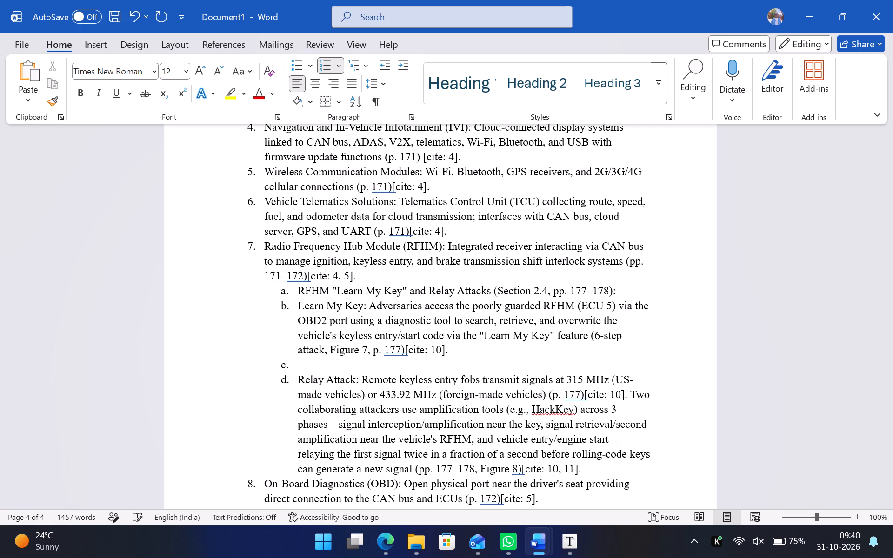
Nest the Learn My Key and Relay Attack items one level below the RFHM attacks title, deleting the empty item between them.
click(299, 307)
key(alt+Tab)
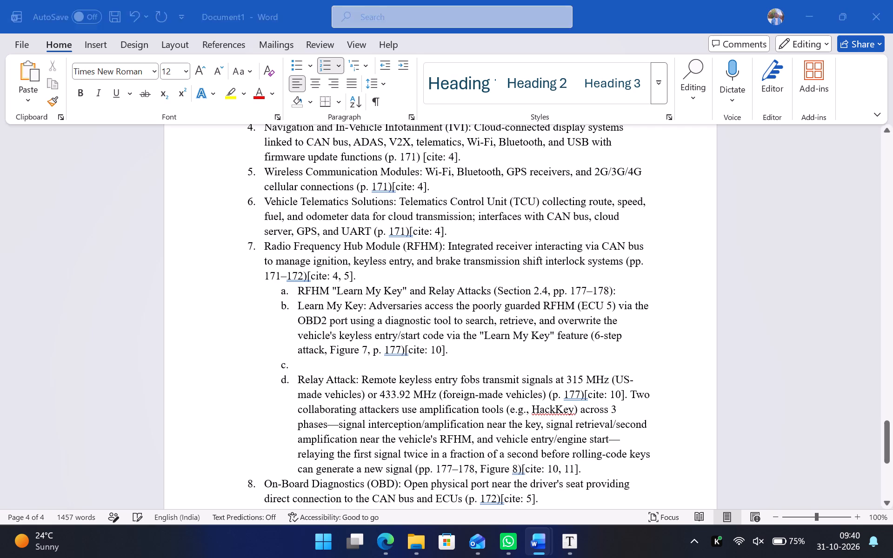
key(alt+Tab)
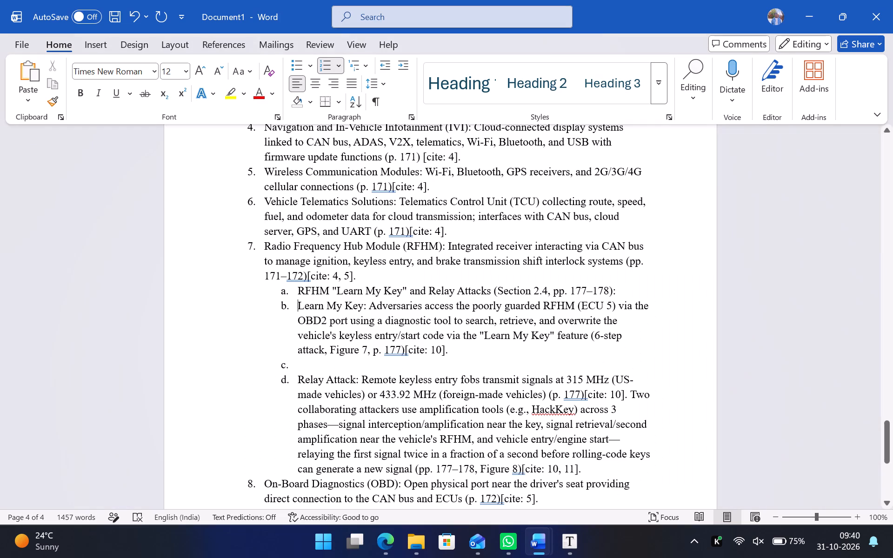
key(Tab)
click(300, 363)
key(BackSpace)
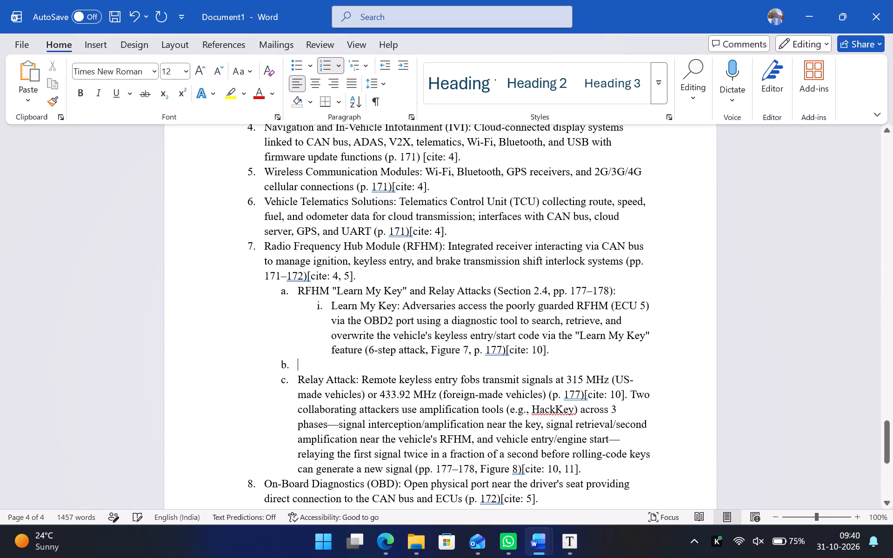
key(BackSpace)
key(BackSpace)
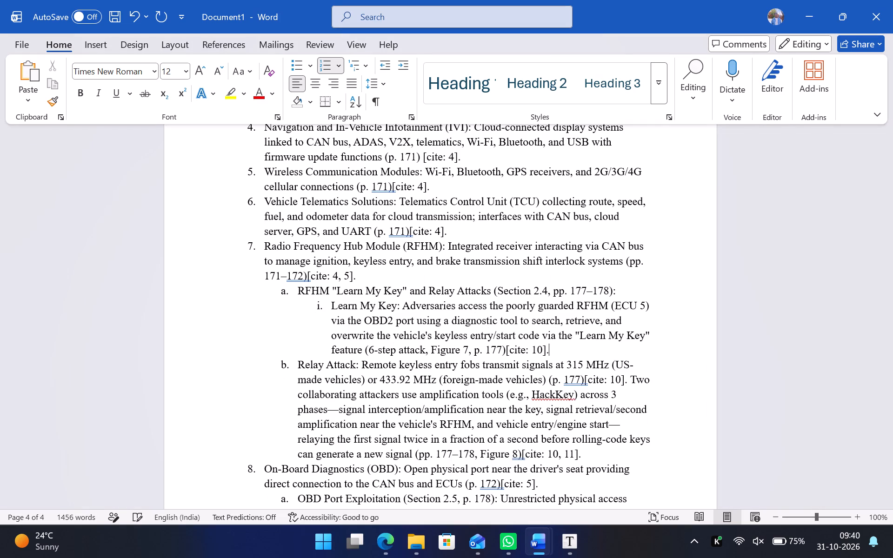
click(298, 369)
key(Tab)
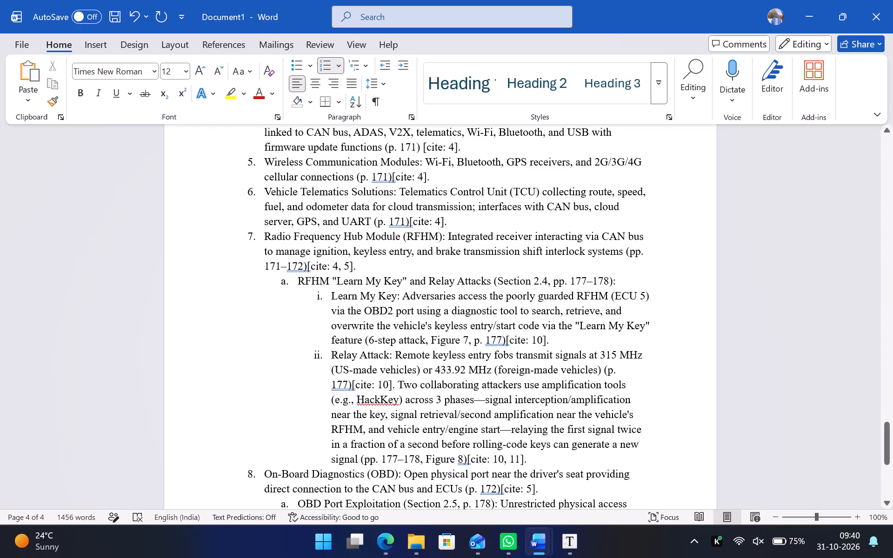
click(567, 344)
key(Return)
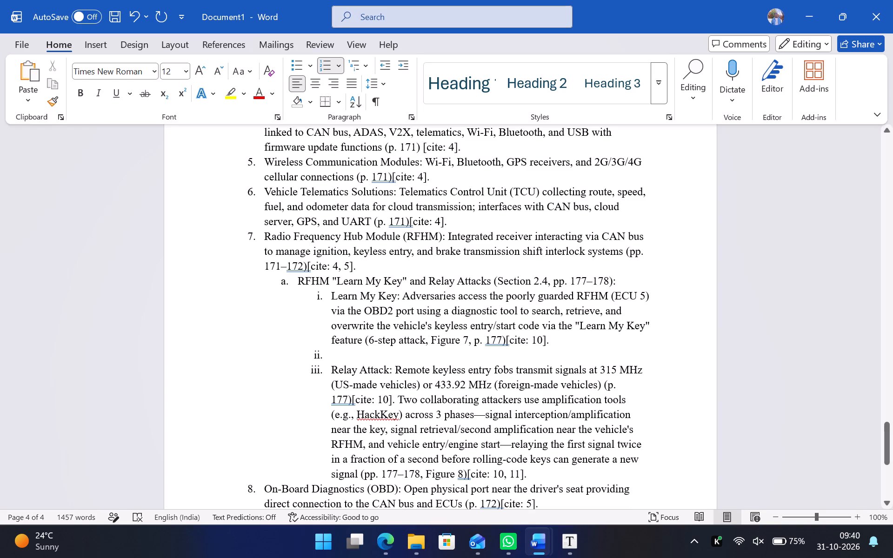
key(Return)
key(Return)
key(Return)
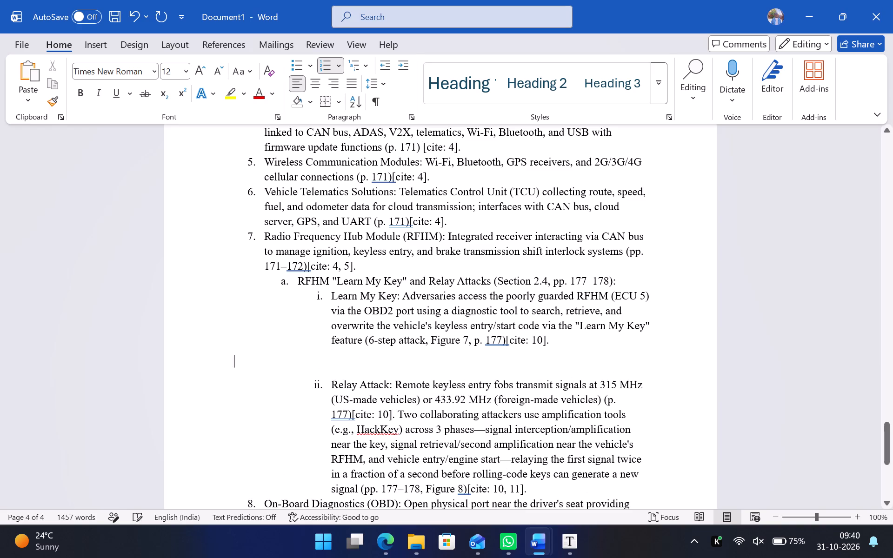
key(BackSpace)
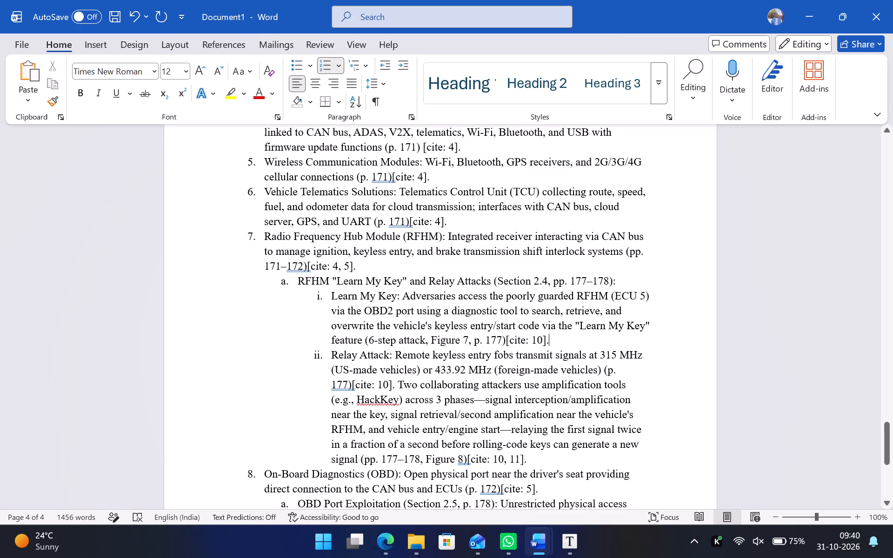
Switch to the Typedown note and copy the five nested points under Infotainment and Telematics Malware (Section 2.6), without their title.
key(alt+Tab)
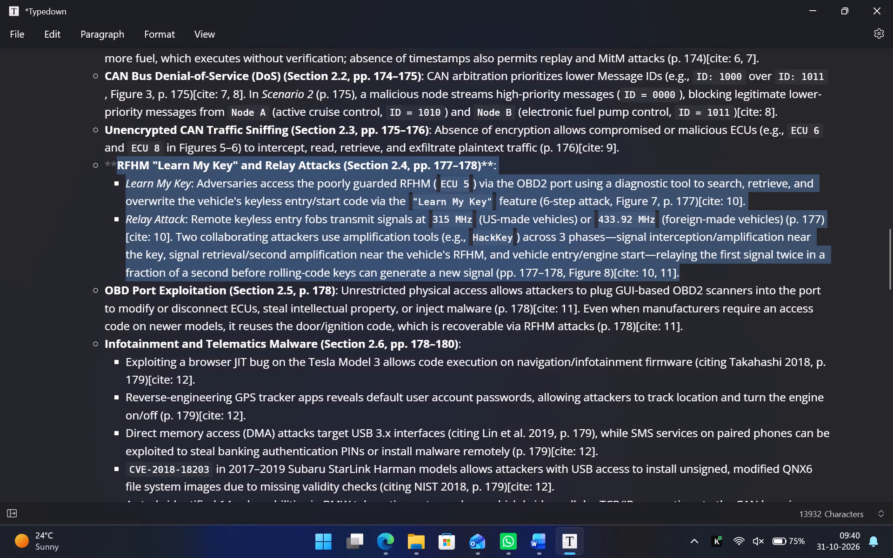
click(340, 412)
scroll(340, 412, down, 1)
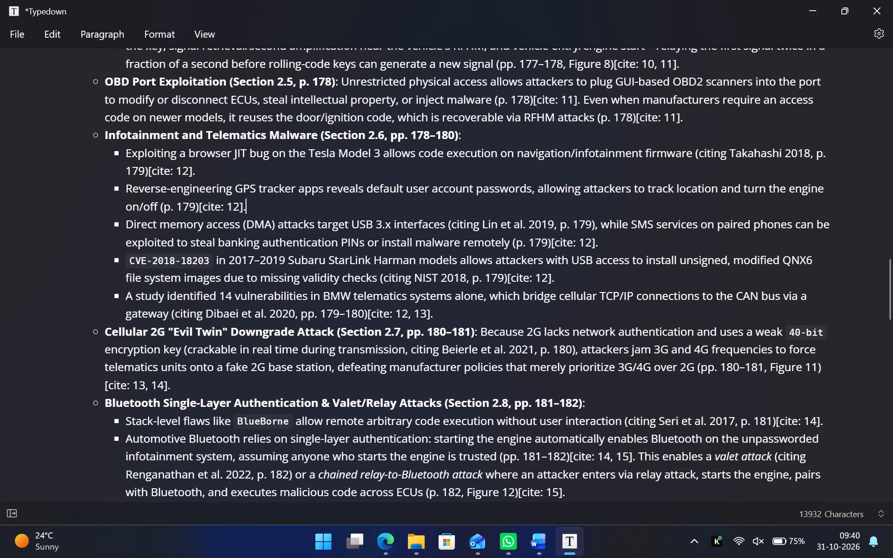
drag(436, 314, 126, 153)
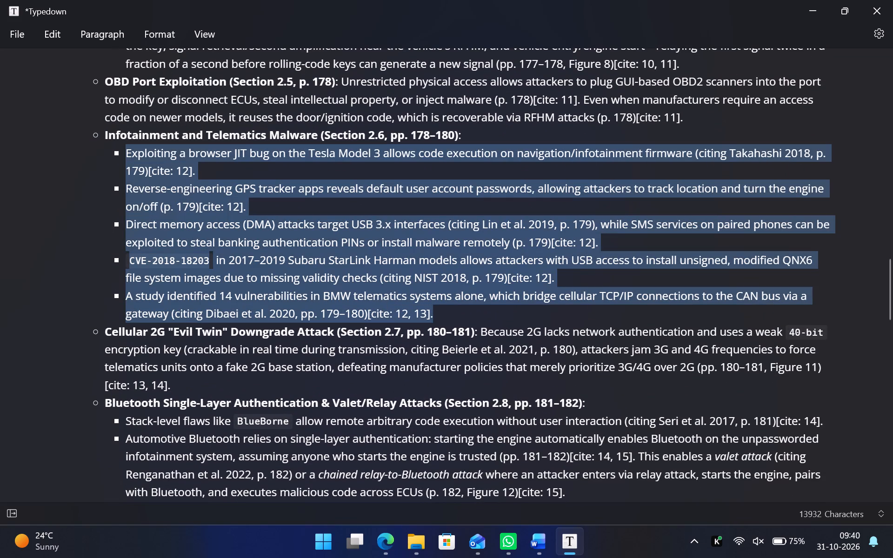
drag(126, 153, 125, 152)
right_click(162, 192)
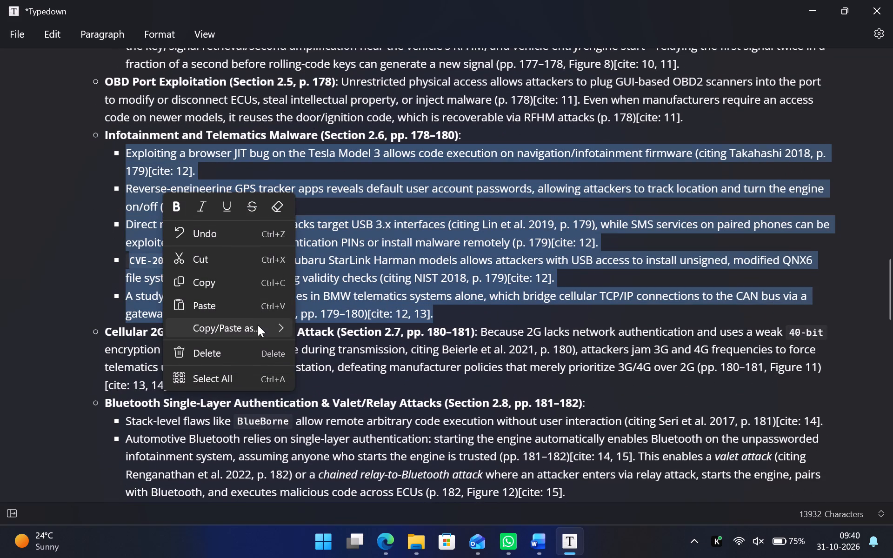
click(327, 331)
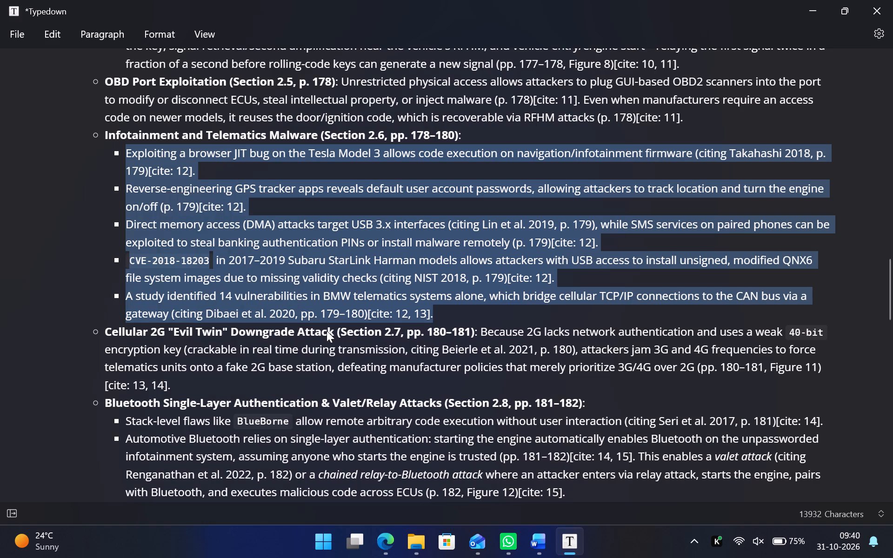
Switch to the Word document and paste the copied infotainment and telematics points as lettered sub-items under Vehicle Telematics Solutions.
scroll(327, 331, up, 1)
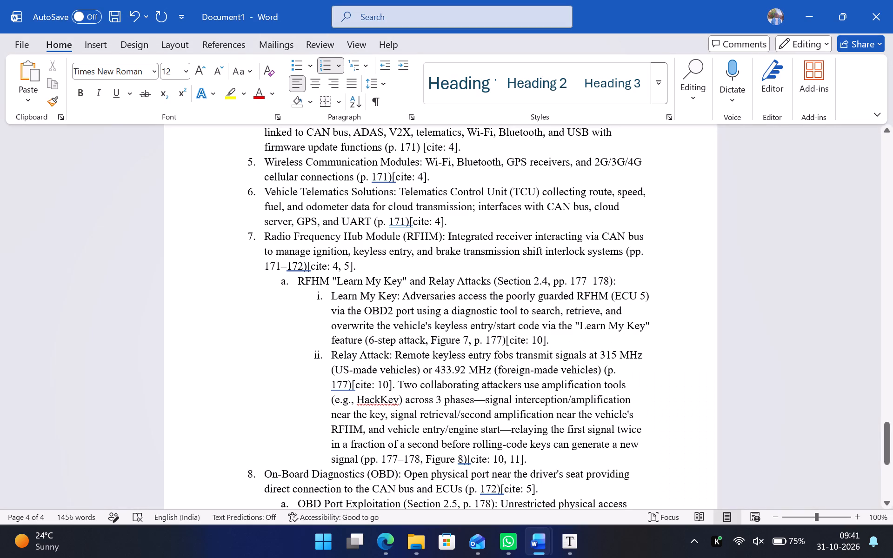
scroll(327, 331, up, 2)
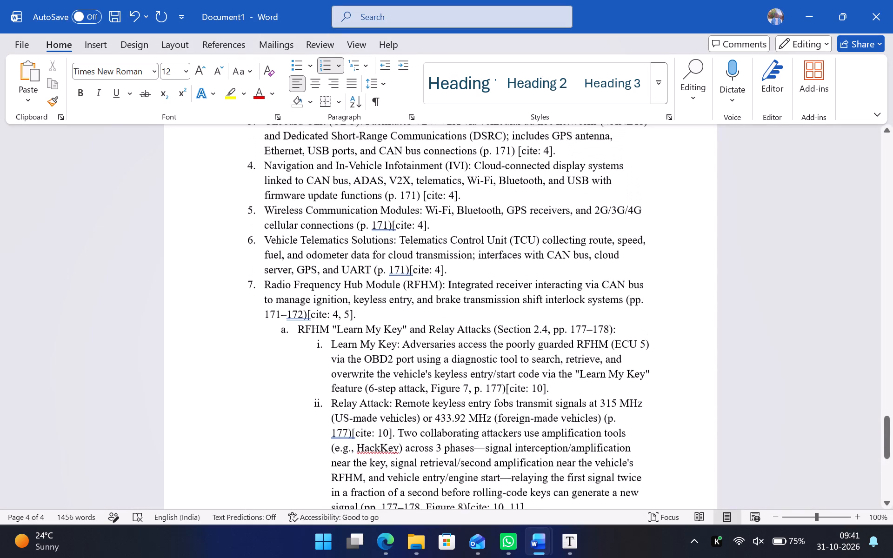
scroll(327, 331, up, 3)
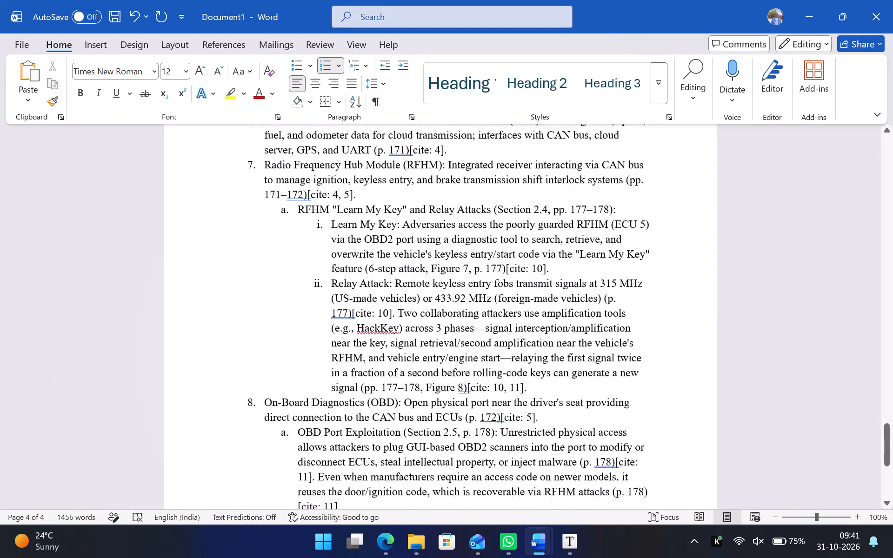
scroll(327, 331, up, 1)
key(alt+Tab)
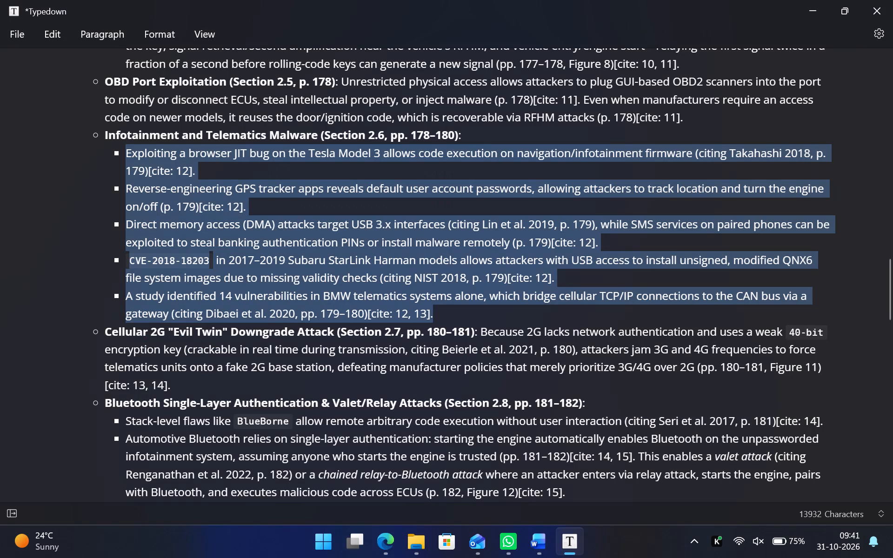
key(alt+Tab)
click(472, 300)
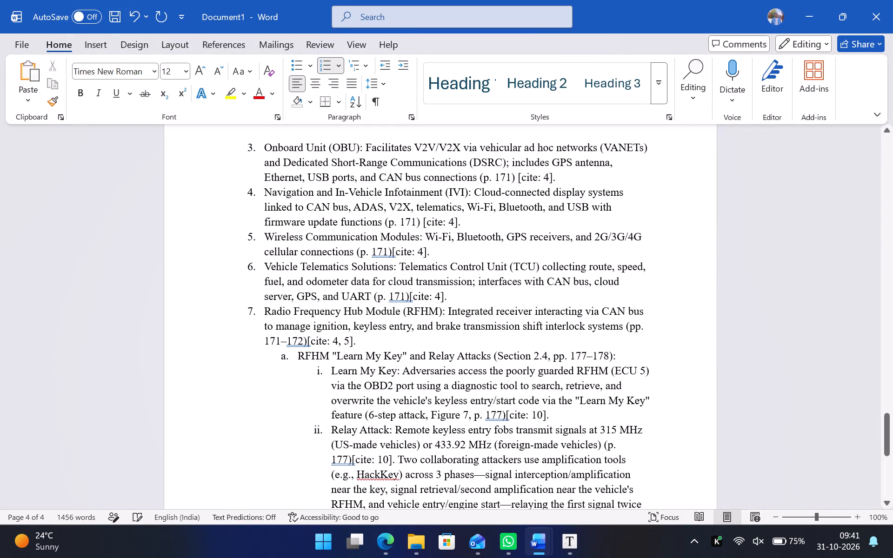
key(Return)
key(Tab)
key(ctrl+v)
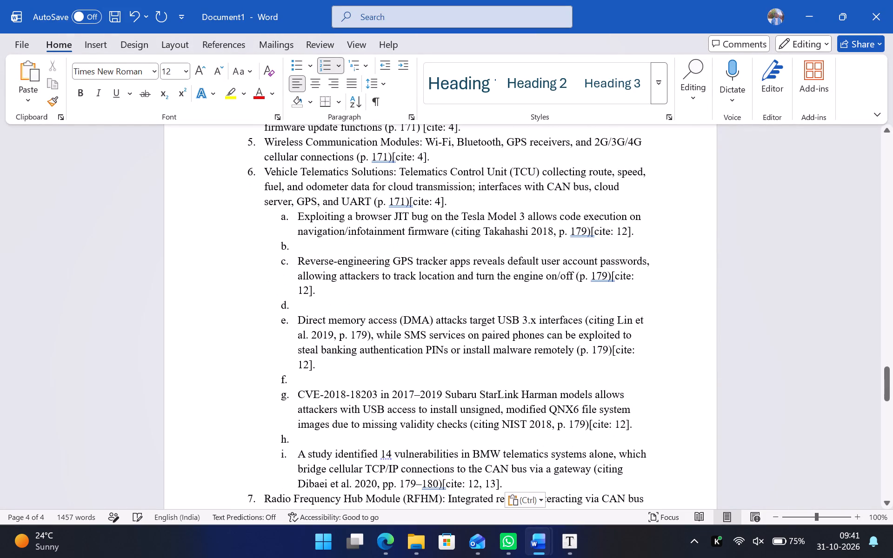
Delete the empty sub-items directly before and after the Reverse-engineering GPS tracker apps point under Vehicle Telematics Solutions.
click(320, 248)
key(BackSpace)
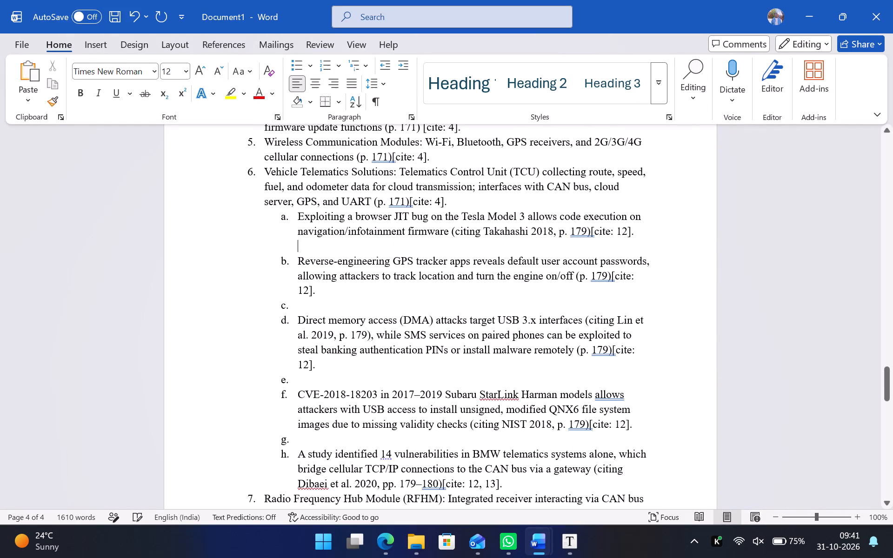
key(BackSpace)
key(BackSpace)
key(BackSpace)
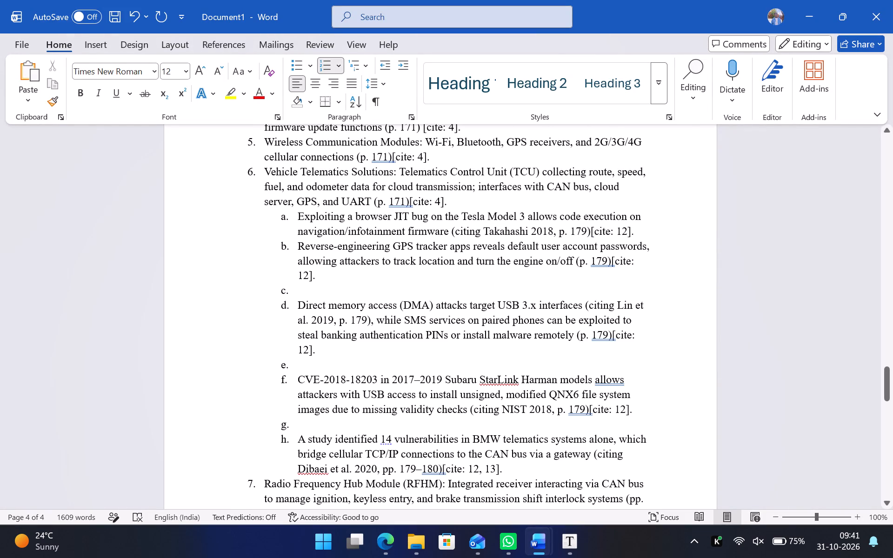
click(334, 291)
key(BackSpace)
key(BackSpace)
key(BackSpace)
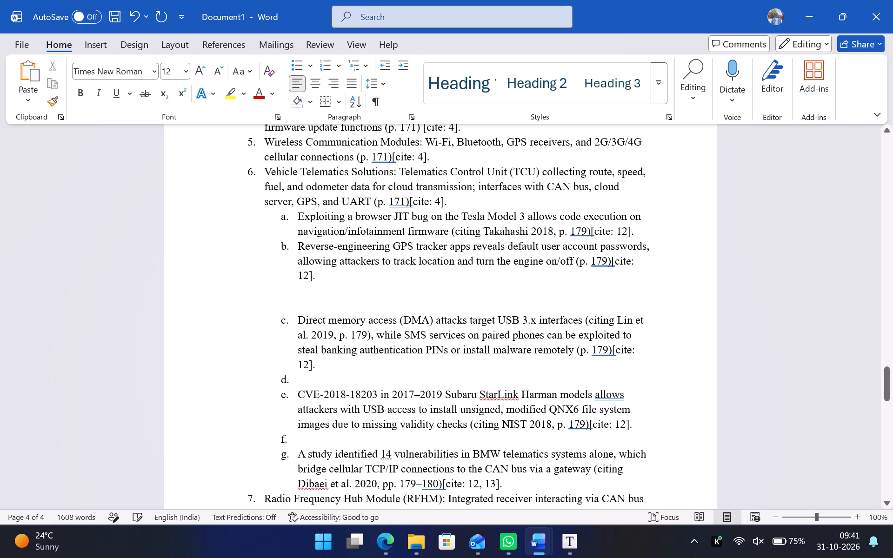
key(BackSpace)
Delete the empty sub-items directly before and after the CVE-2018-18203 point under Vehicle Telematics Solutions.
click(330, 349)
key(BackSpace)
key(BackSpace)
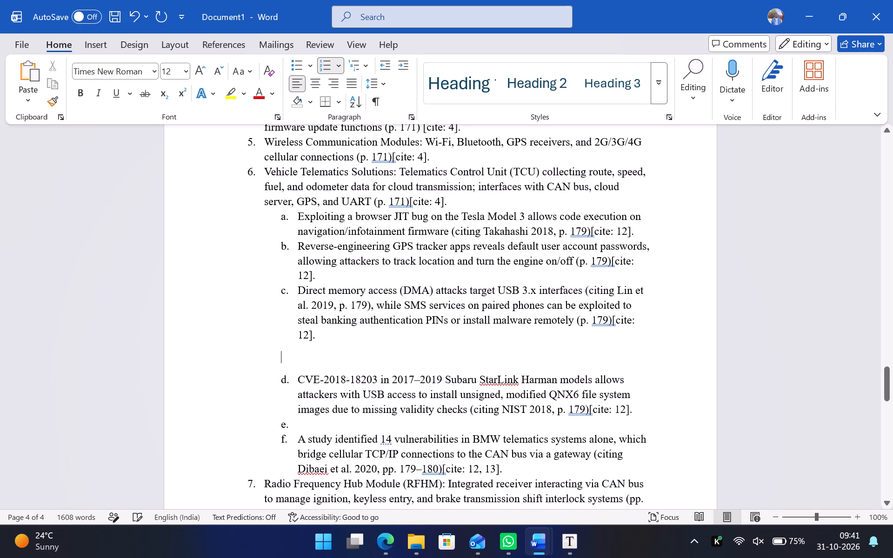
key(BackSpace)
key(BackSpace)
click(331, 396)
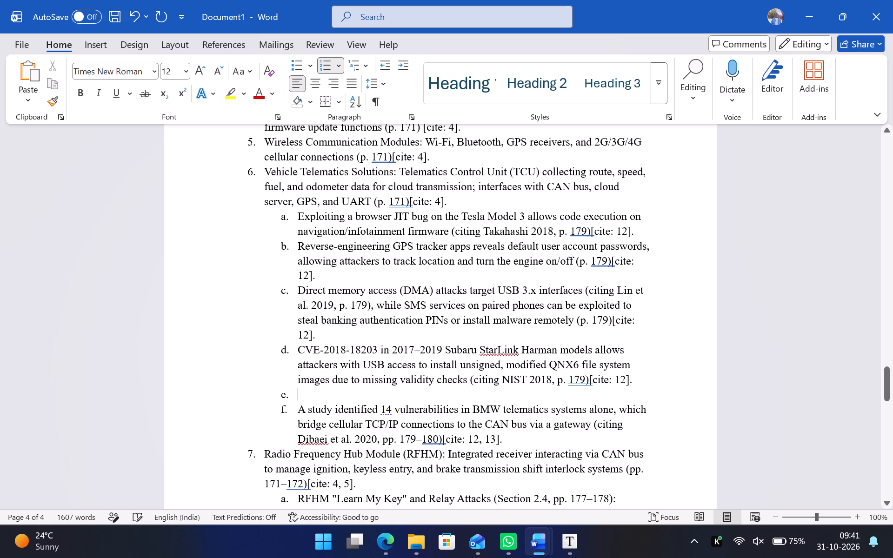
key(BackSpace)
key(BackSpace)
key(BackSpace)
key(BackSpace)
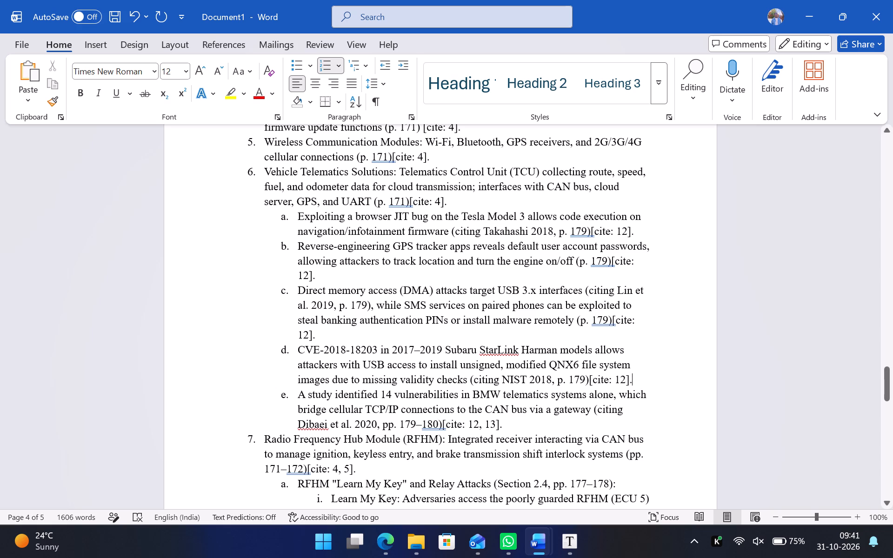
Switch to the Typedown note and copy the Cellular 2G "Evil Twin" Downgrade Attack point (Section 2.7), title included, as plain text.
key(alt+Tab)
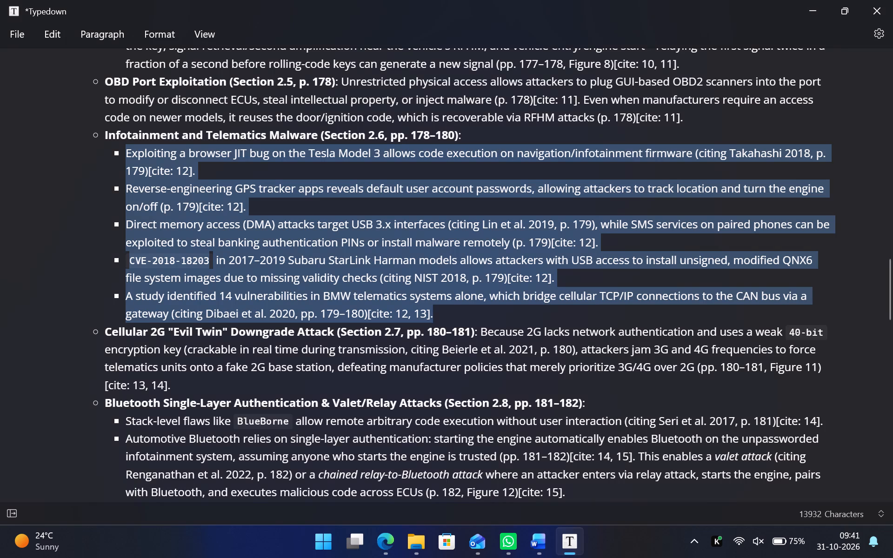
click(481, 332)
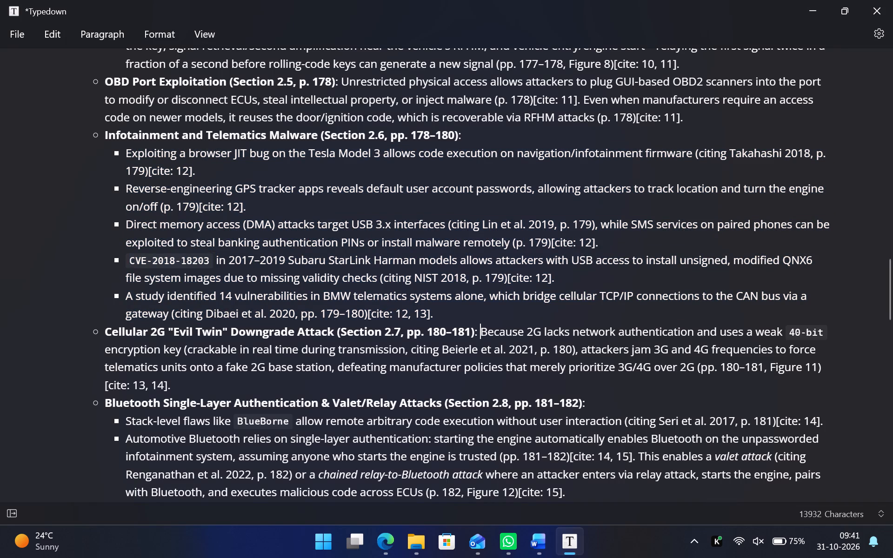
drag(170, 385, 132, 352)
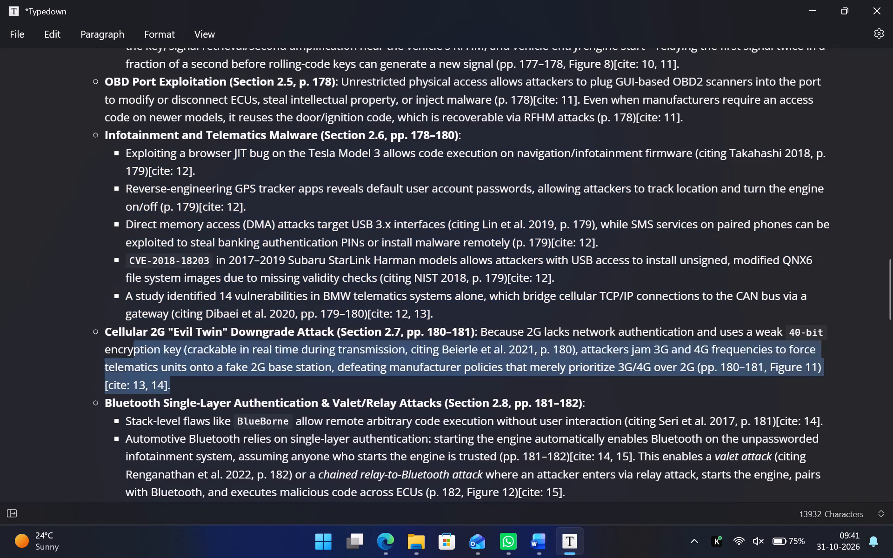
drag(132, 352, 106, 336)
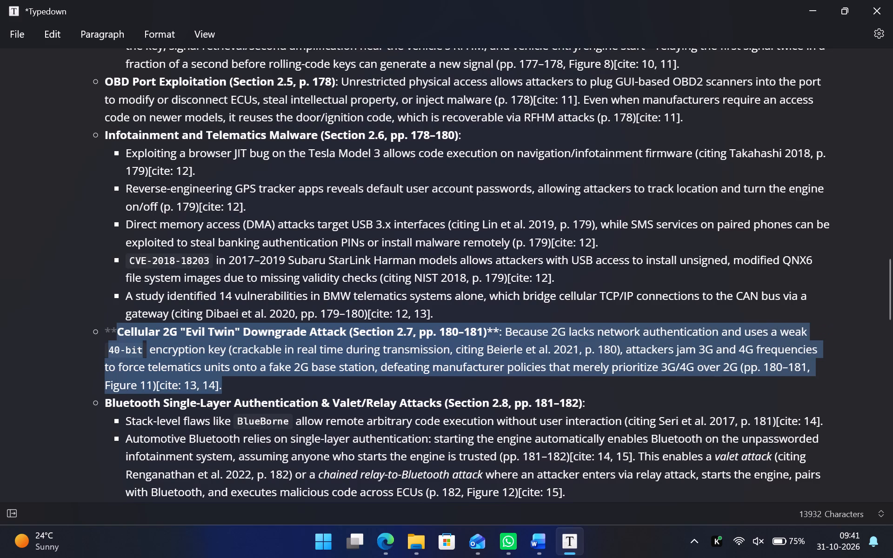
right_click(218, 359)
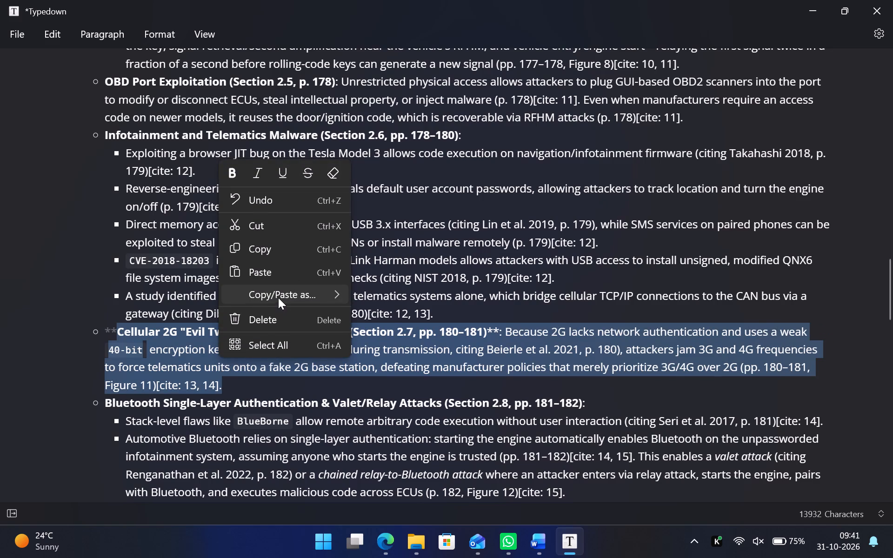
click(390, 296)
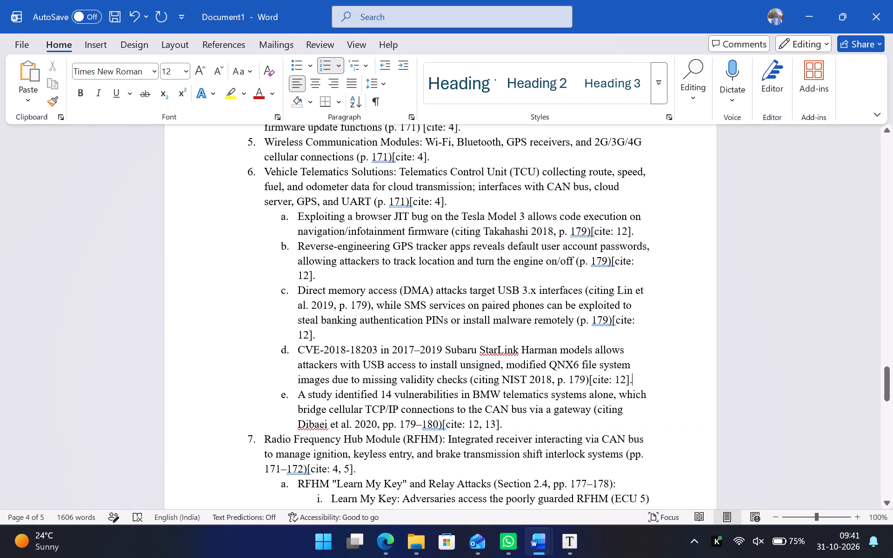
In the Word document, paste the copied Cellular 2G point as a lettered sub-item under Wireless Communication Modules.
scroll(439, 300, up, 1)
click(438, 232)
key(Return)
key(Tab)
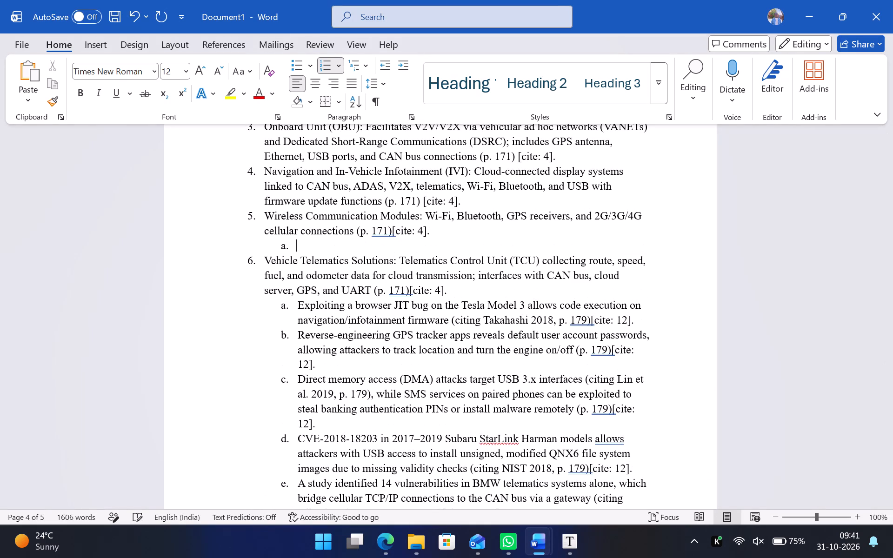
key(ctrl+v)
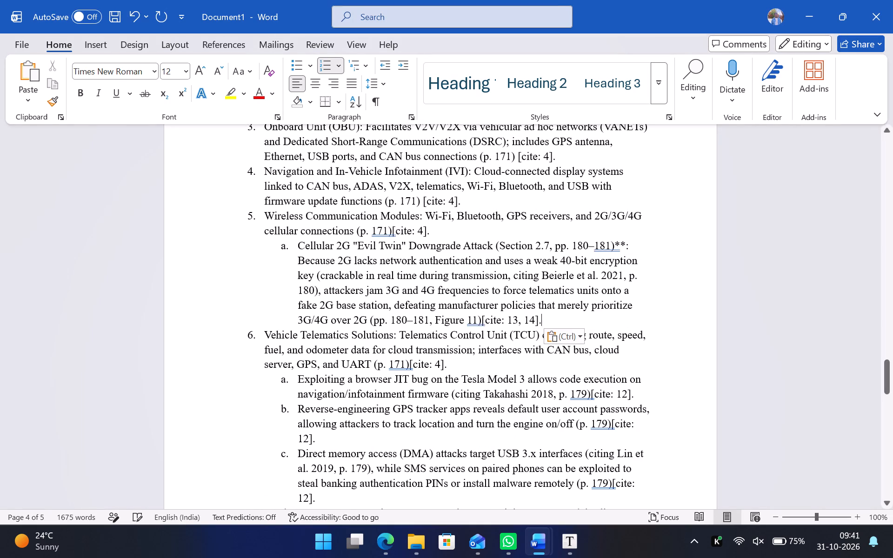
Remove the two leftover asterisks after the Cellular 2G "Evil Twin" Downgrade Attack title.
click(621, 244)
key(BackSpace)
key(Delete)
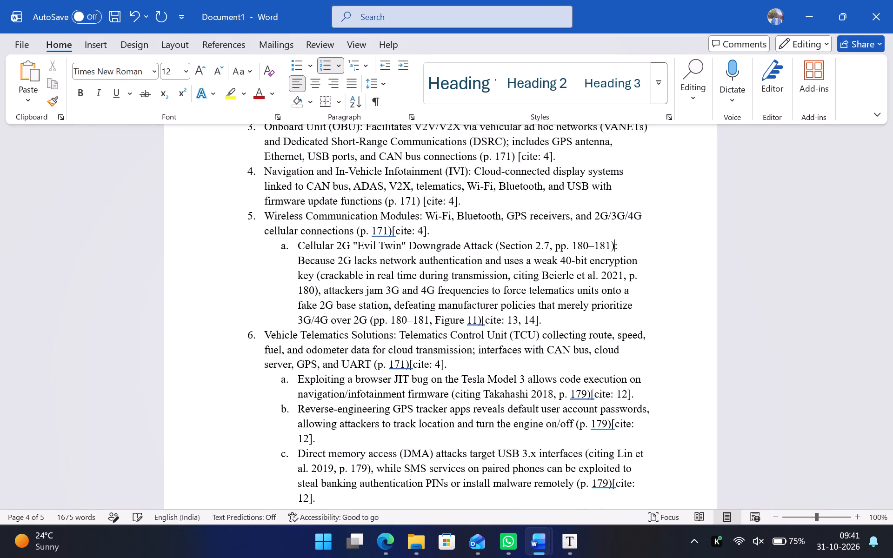
Compare the remaining attack points in the Typedown note with the numbered attack surfaces in the Word document.
key(alt+Tab)
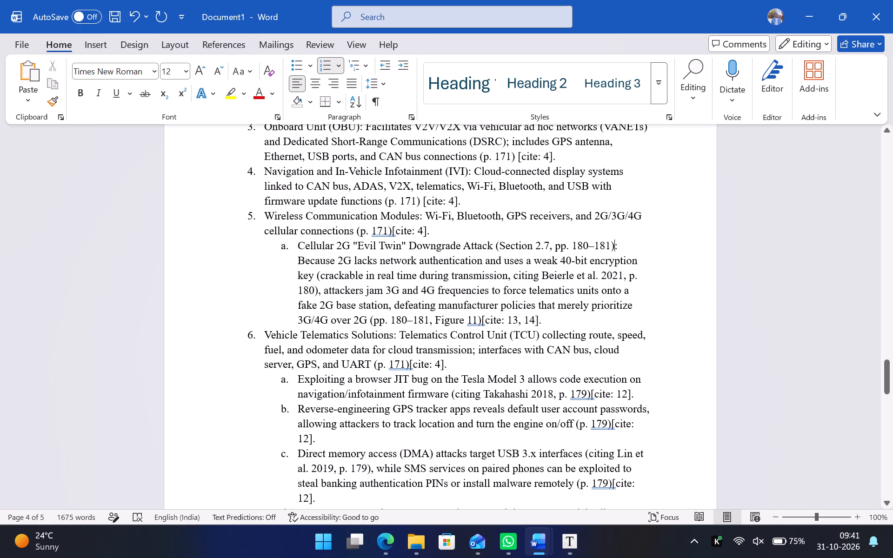
scroll(398, 384, down, 1)
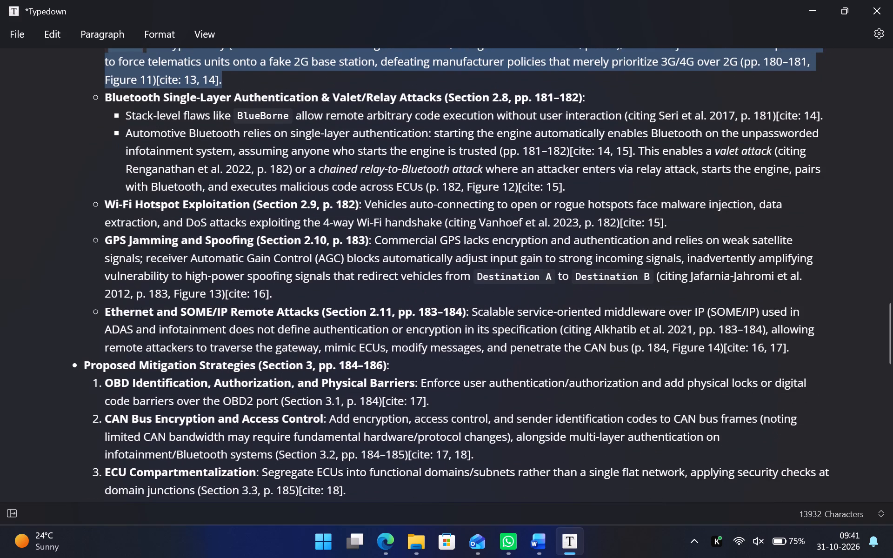
key(alt+Tab)
scroll(789, 348, down, 3)
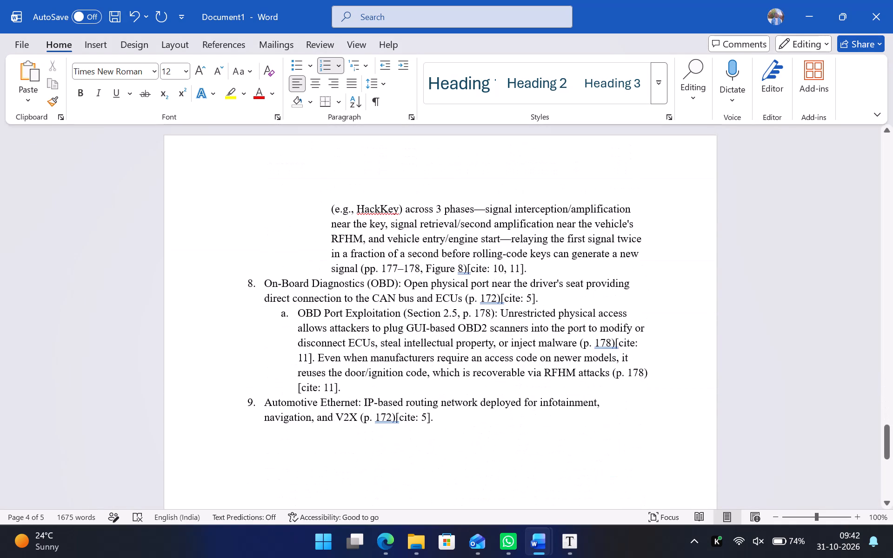
scroll(789, 348, right, 1)
scroll(789, 348, up, 1)
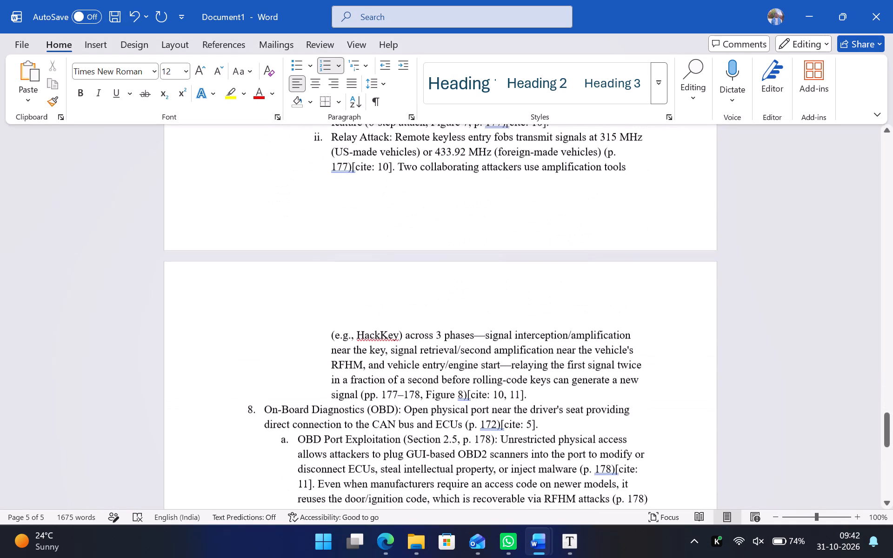
scroll(789, 348, up, 2)
Switch to the Typedown note and copy the Bluetooth, Wi-Fi Hotspot and GPS Jamming points (Sections 2.8 to 2.10) as plain text.
key(alt+Tab)
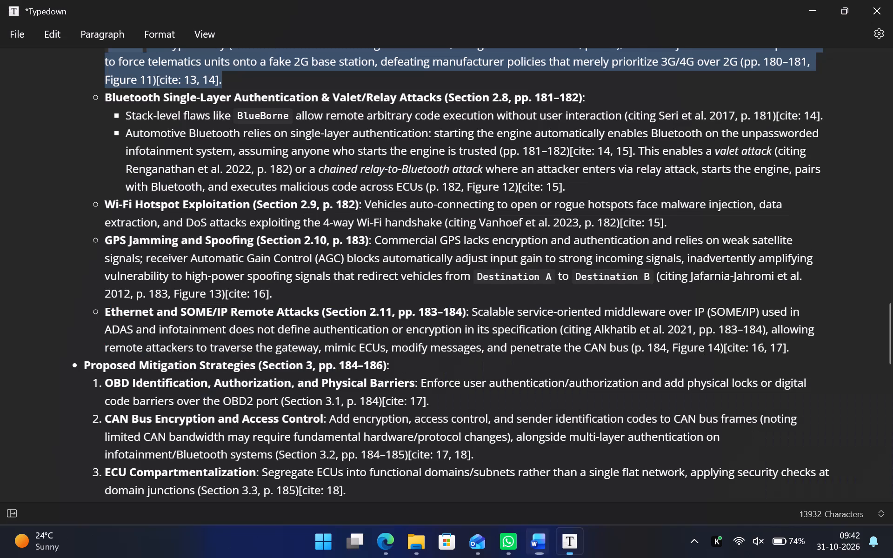
scroll(547, 335, up, 1)
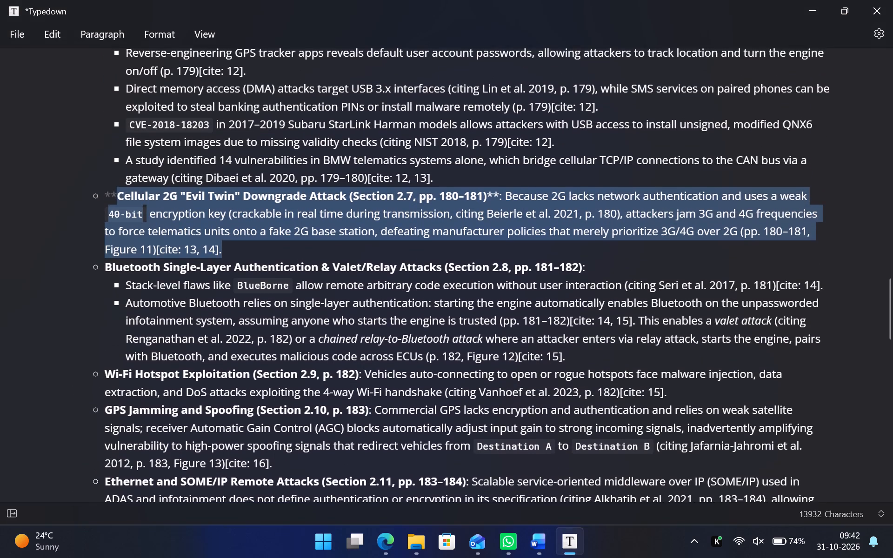
drag(275, 463, 121, 259)
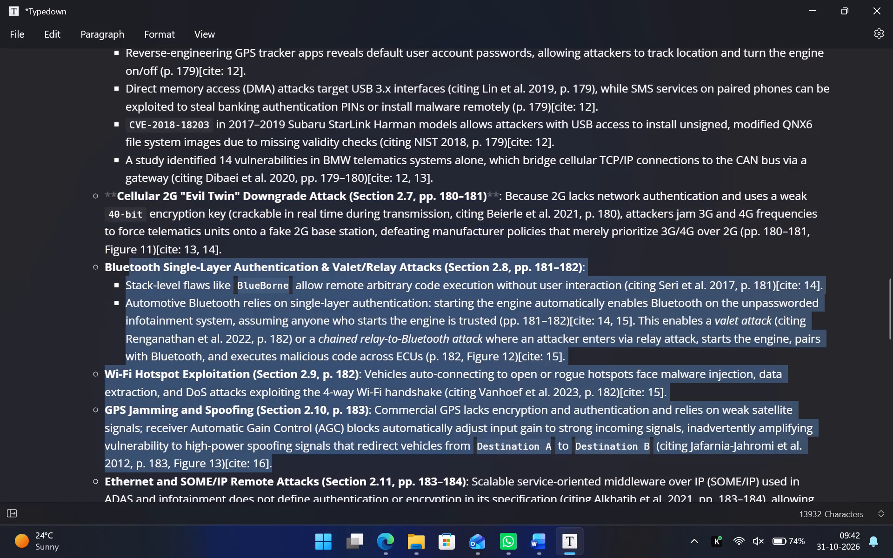
drag(121, 259, 103, 266)
right_click(244, 309)
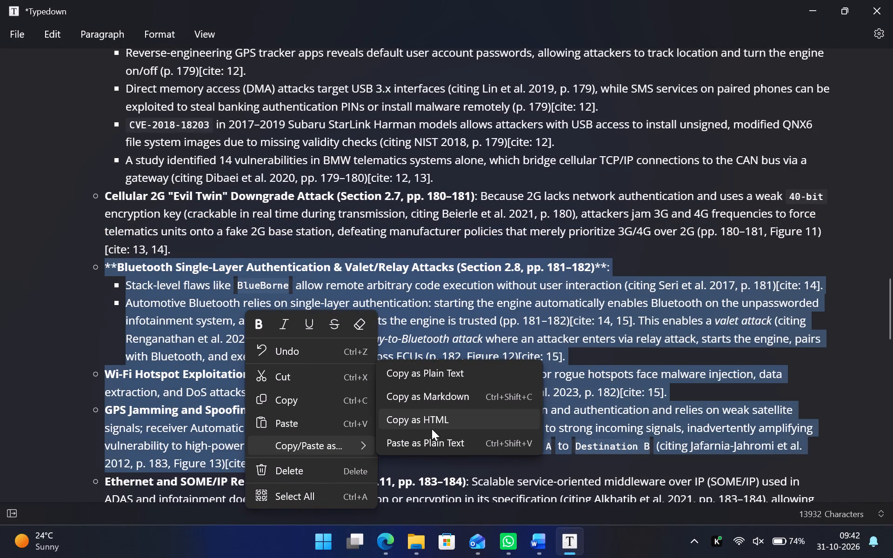
click(419, 376)
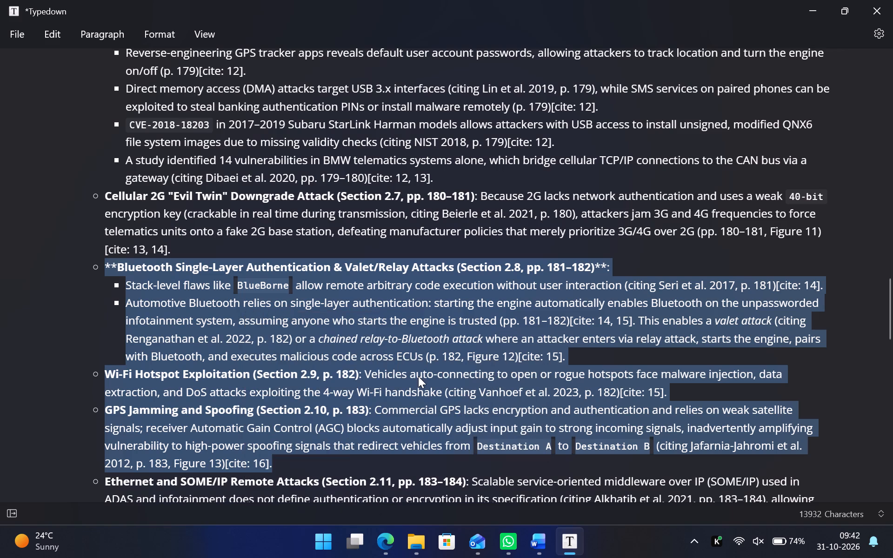
Switch to the Word document and paste the copied points as sub-items after the Cellular 2G point under Wireless Communication Modules.
key(Tab)
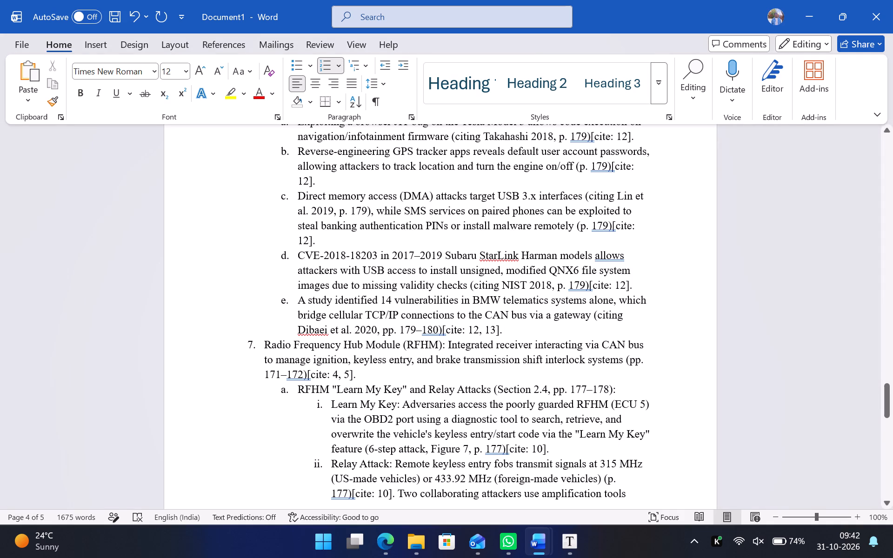
scroll(394, 372, down, 1)
scroll(394, 372, up, 1)
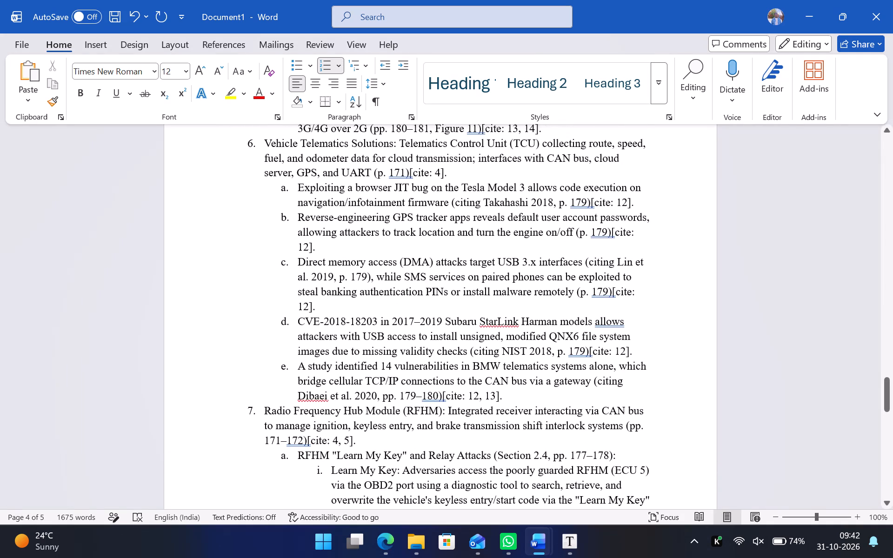
scroll(394, 372, up, 2)
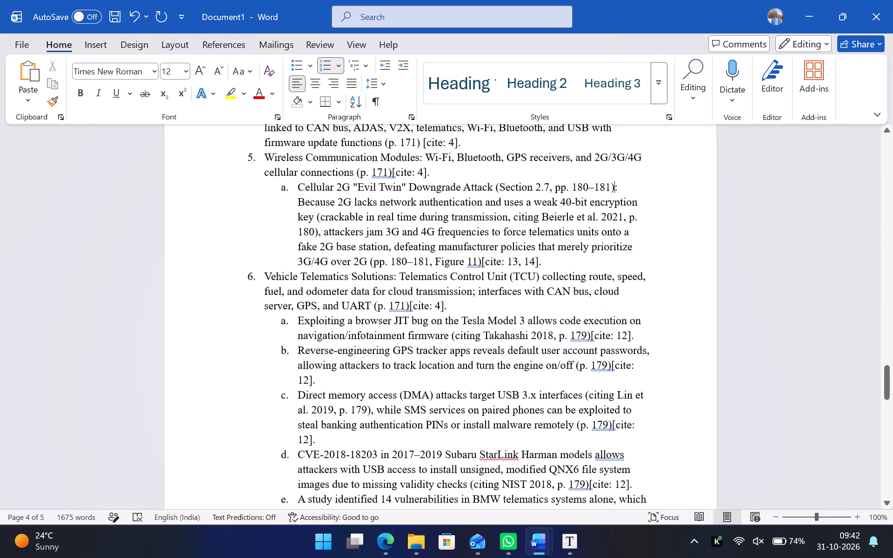
scroll(393, 393, up, 1)
click(547, 314)
key(Return)
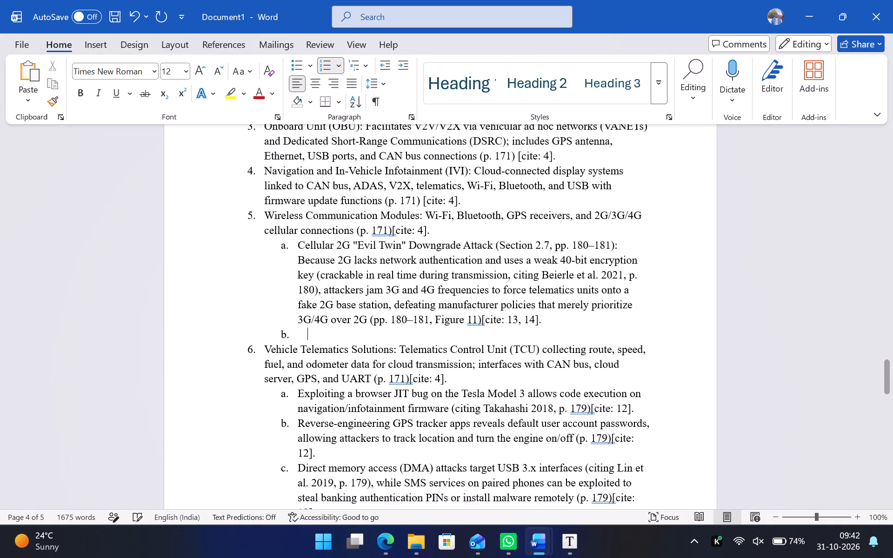
key(ctrl+v)
Delete the empty sub-item below the Bluetooth Single-Layer Authentication title and demote the BlueBorne point to a roman-numeral item under it.
scroll(509, 270, up, 1)
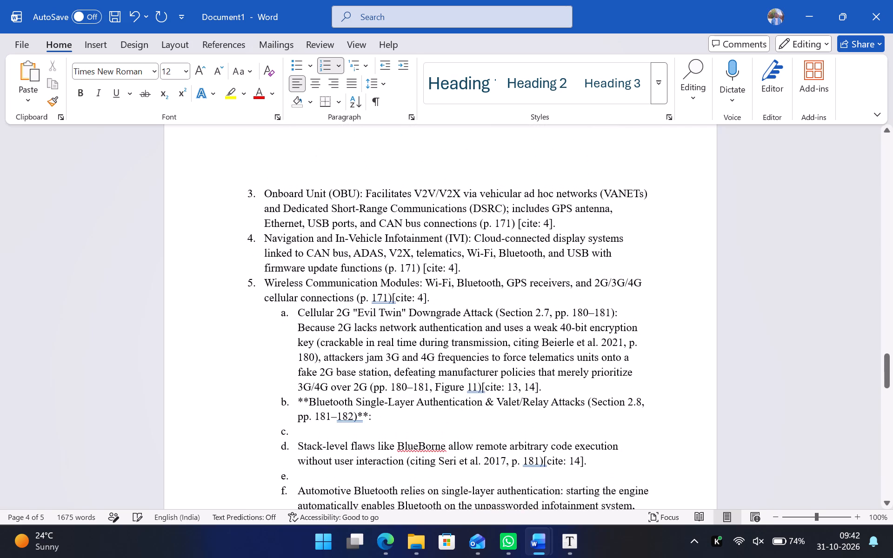
click(372, 434)
key(BackSpace)
key(BackSpace)
key(BackSpace)
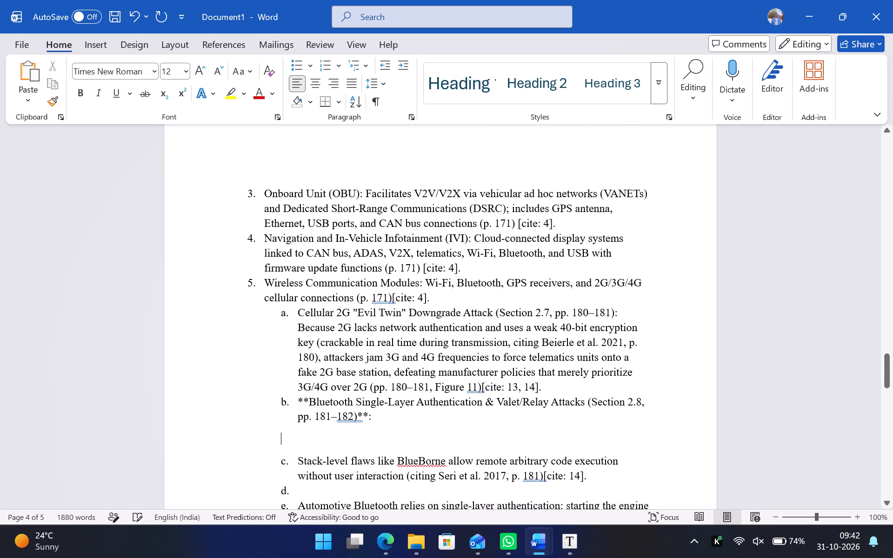
key(BackSpace)
click(297, 433)
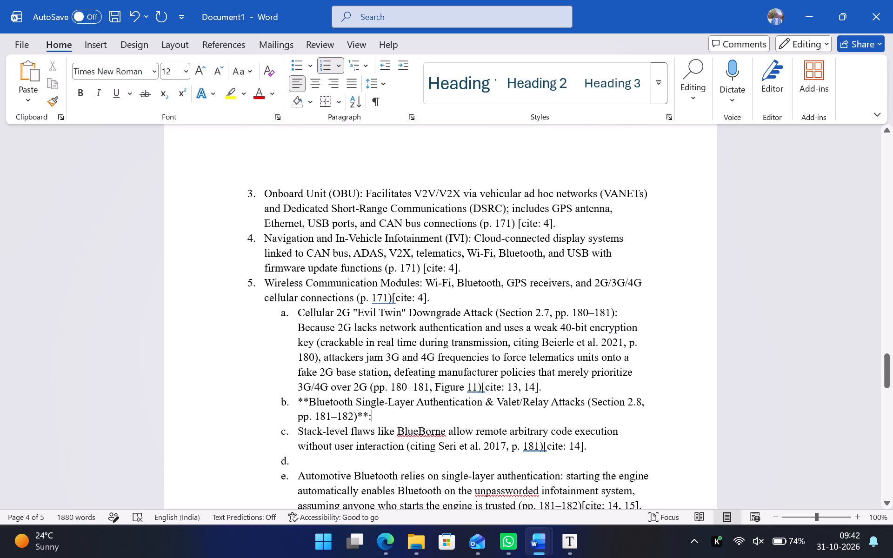
key(Tab)
Delete the empty sub-item before the Automotive Bluetooth point and demote that point to the roman-numeral level below the Bluetooth title.
click(314, 476)
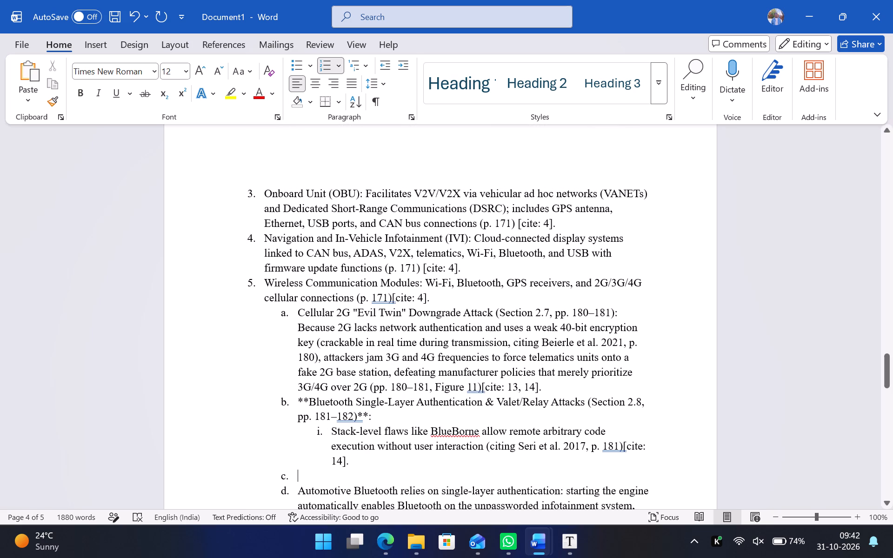
key(BackSpace)
key(BackSpace)
key(BackSpace)
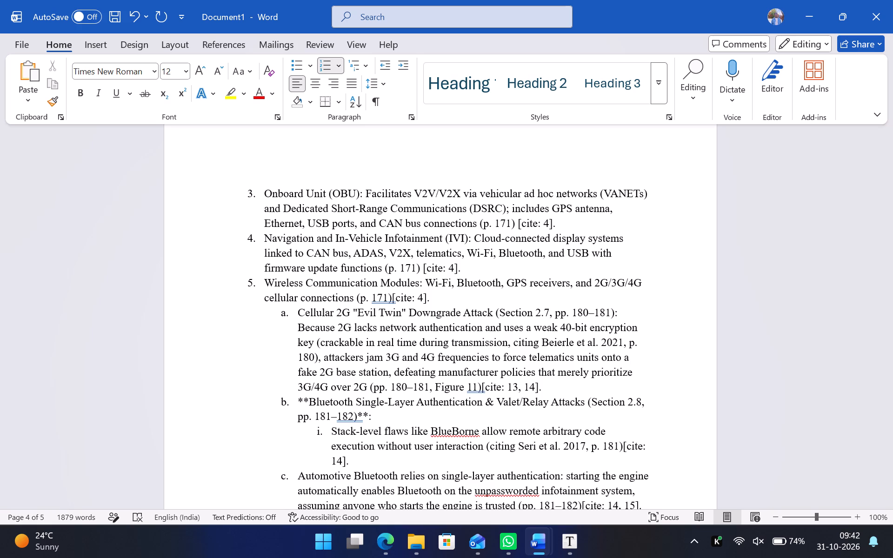
click(299, 480)
key(Tab)
Delete the empty sub-items directly before and after the Wi-Fi Hotspot Exploitation point under Wireless Communication Modules.
scroll(306, 479, down, 1)
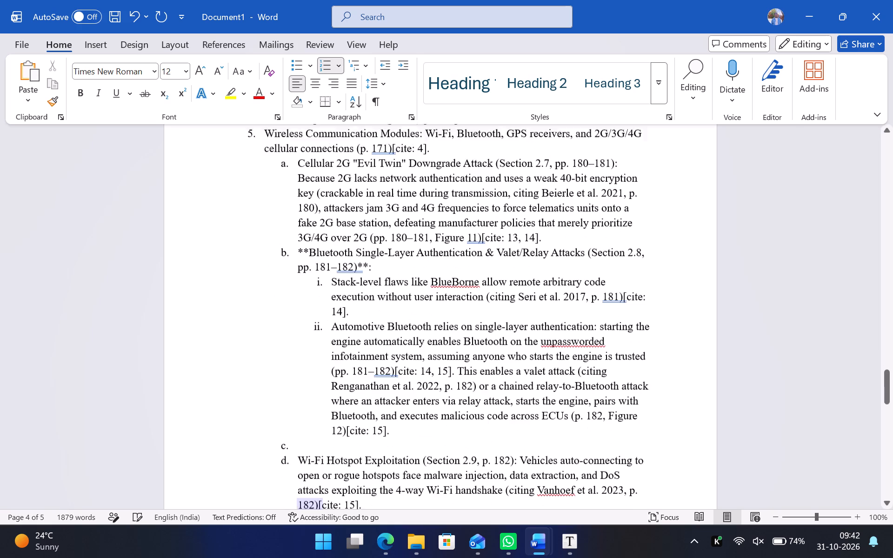
scroll(306, 479, down, 1)
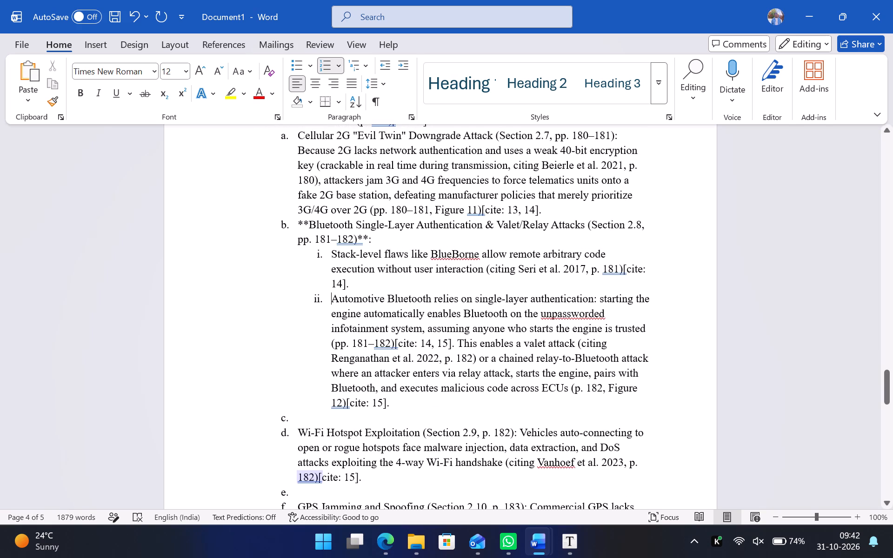
click(302, 421)
key(BackSpace)
key(BackSpace)
key(BackSpace)
scroll(302, 421, down, 1)
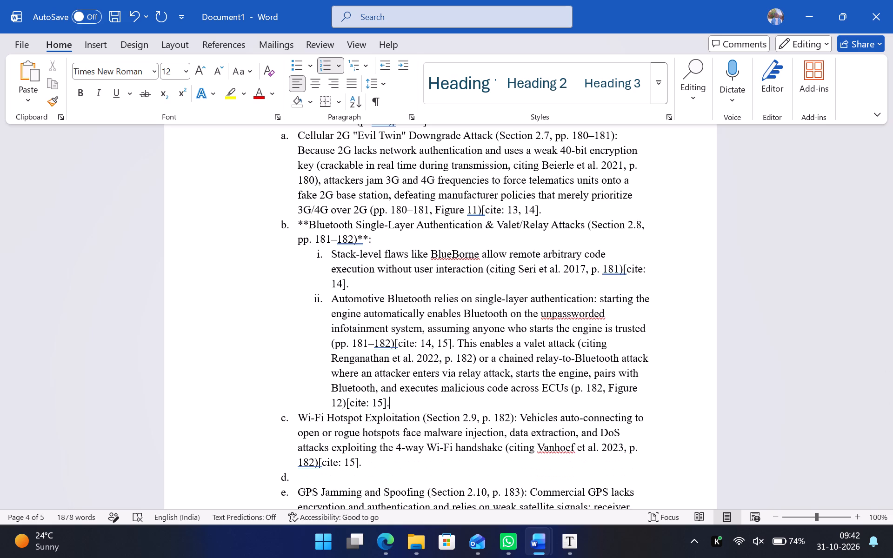
scroll(302, 421, down, 1)
click(316, 421)
key(BackSpace)
key(BackSpace)
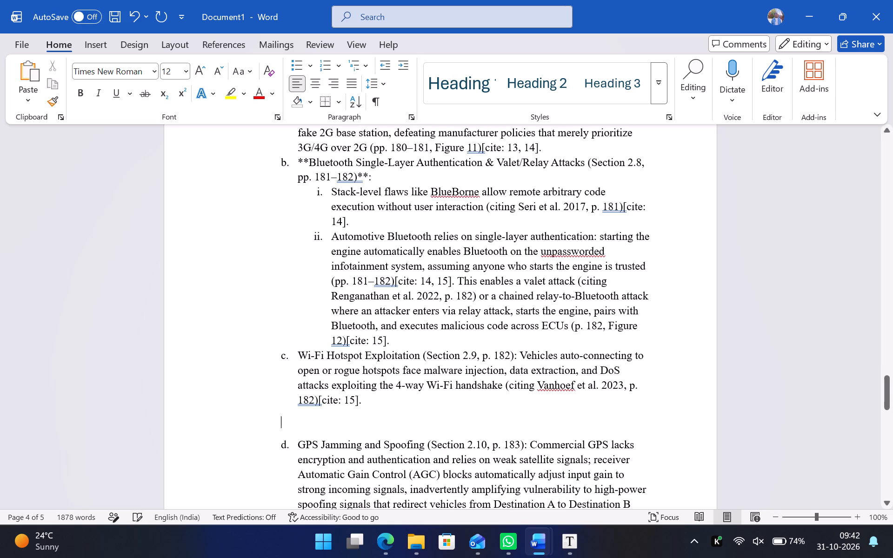
key(BackSpace)
key(BackSpace)
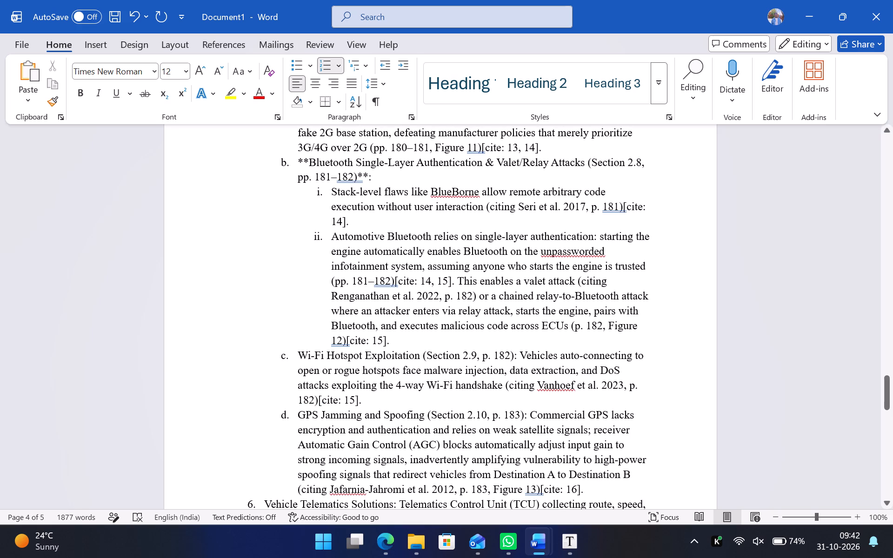
Switch to the Typedown note and copy the full Ethernet and SOME/IP Remote Attacks point (Section 2.11), excluding the Proposed Mitigation Strategies heading.
scroll(390, 423, down, 1)
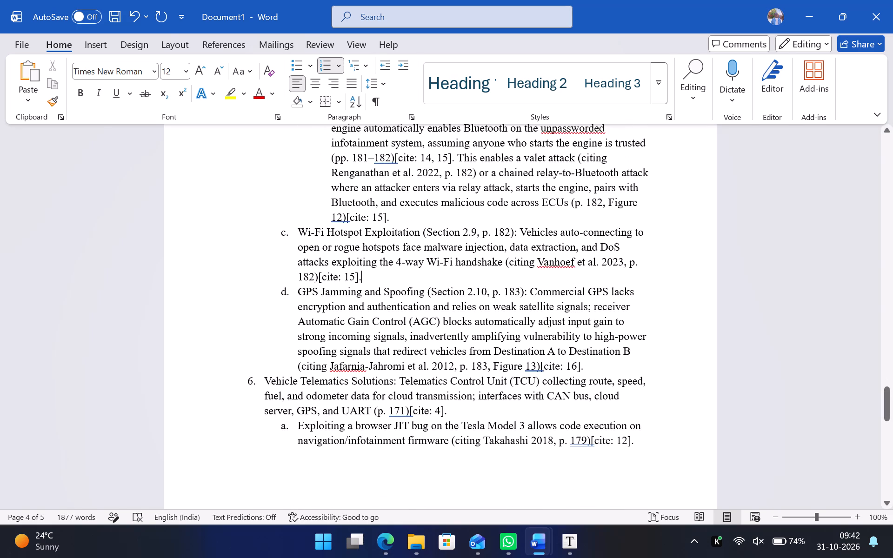
key(alt+Tab)
scroll(390, 423, down, 1)
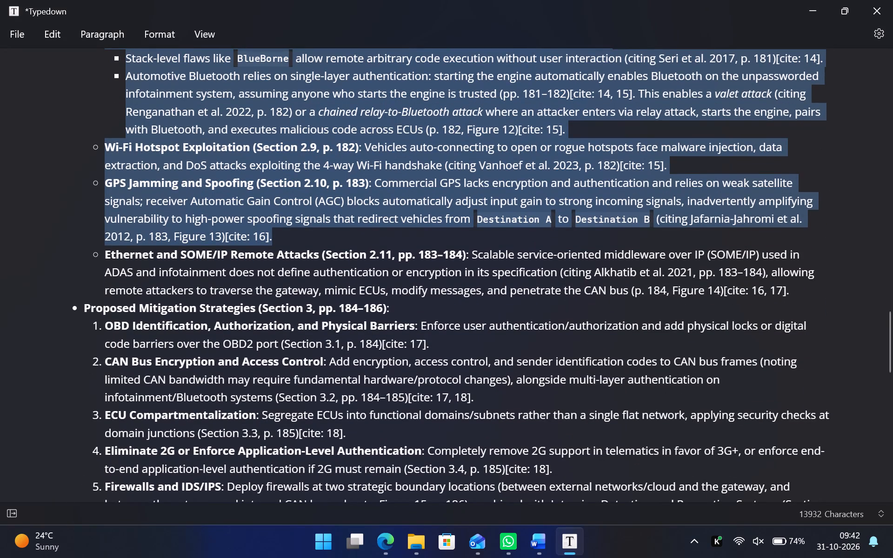
click(106, 258)
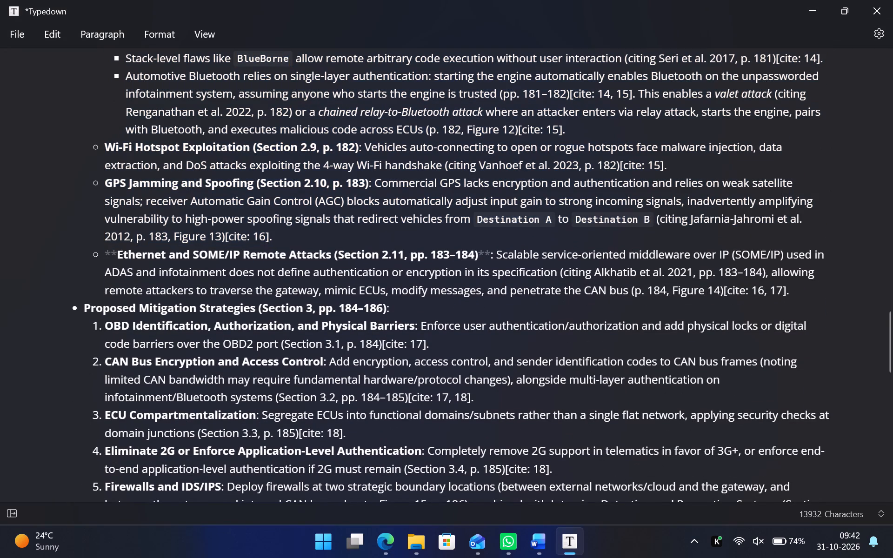
key(shift+Down)
key(shift+Down)
key(shift+Down)
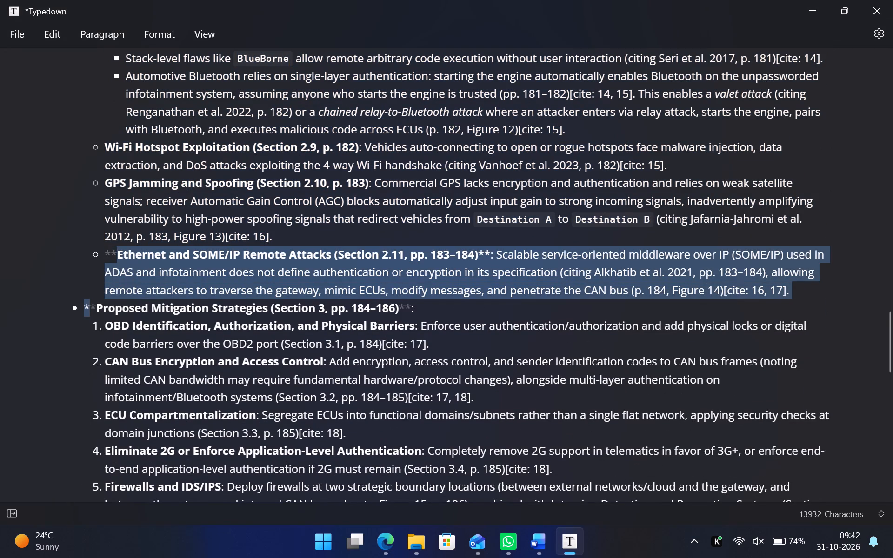
key(shift+Left)
key(shift+Left)
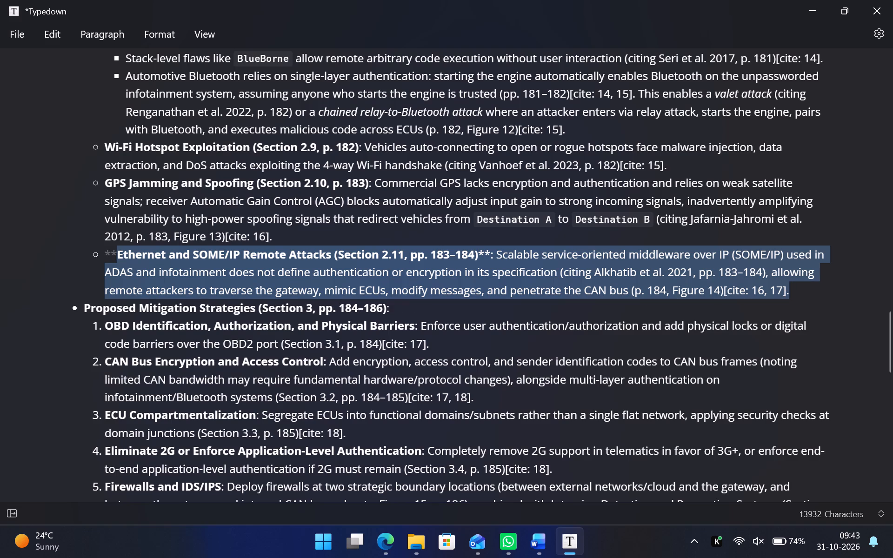
right_click(470, 293)
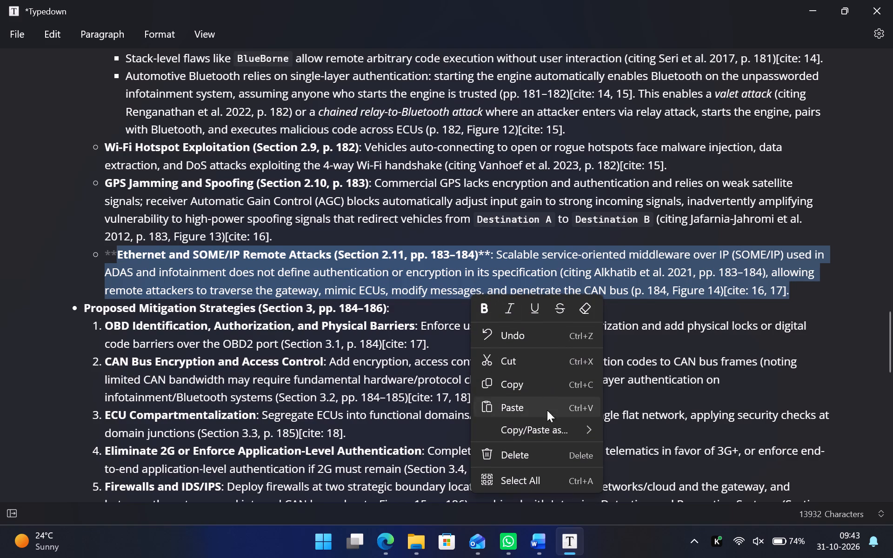
click(633, 435)
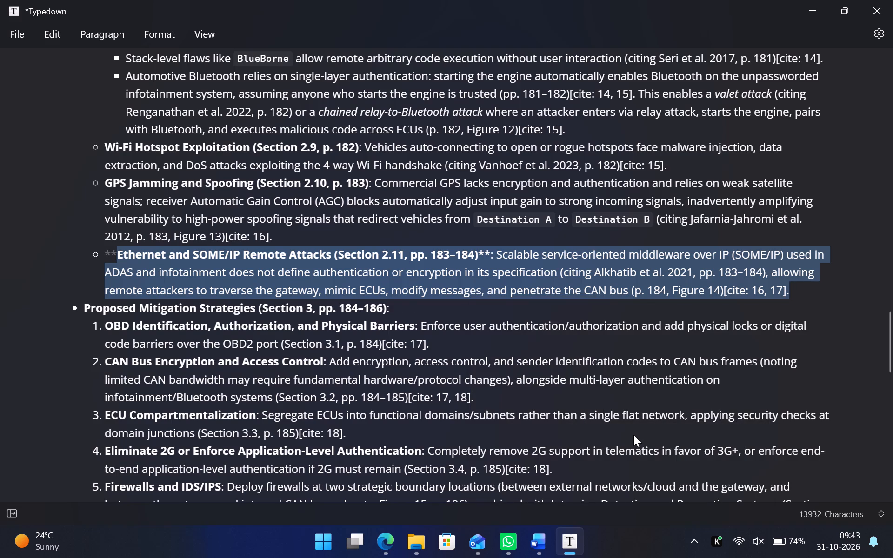
In the Word document, add a lettered sub-item under Automotive Ethernet and paste the copied Ethernet and SOME/IP Remote Attacks point into it.
scroll(419, 407, down, 2)
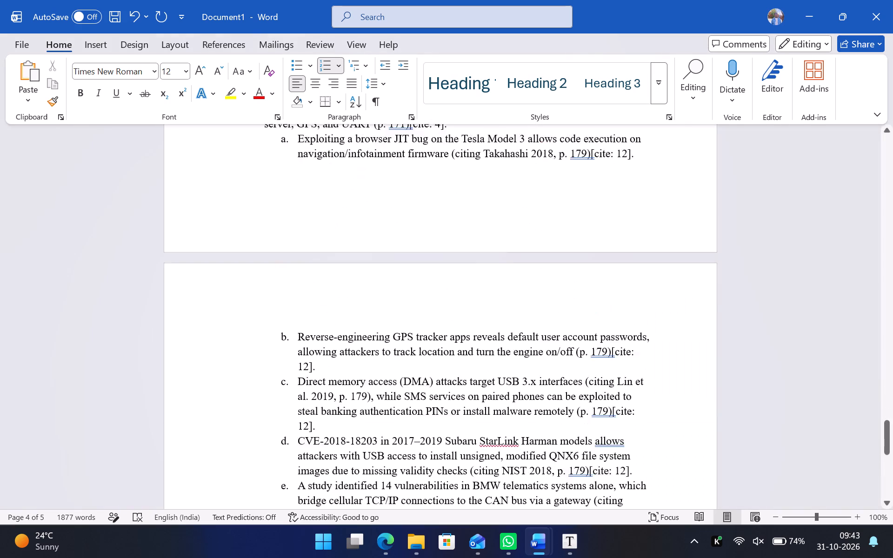
scroll(419, 407, down, 6)
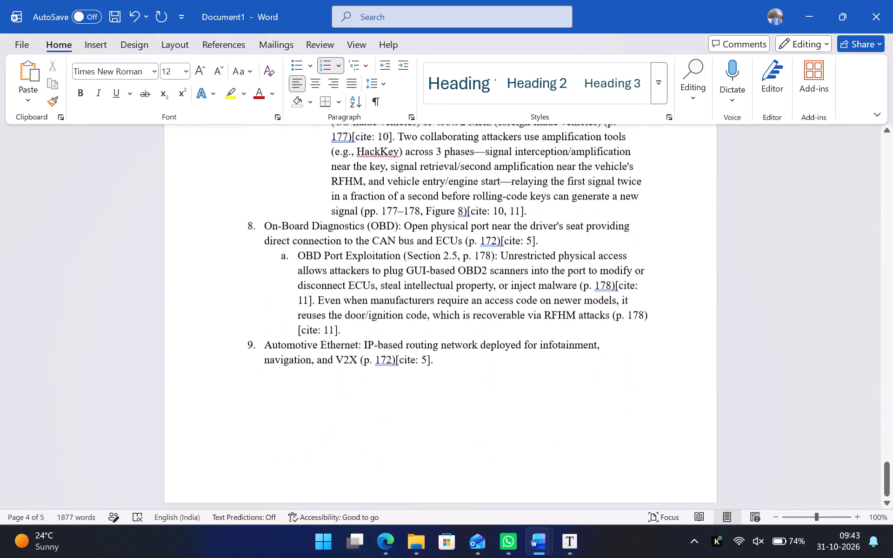
click(473, 354)
key(Return)
key(Tab)
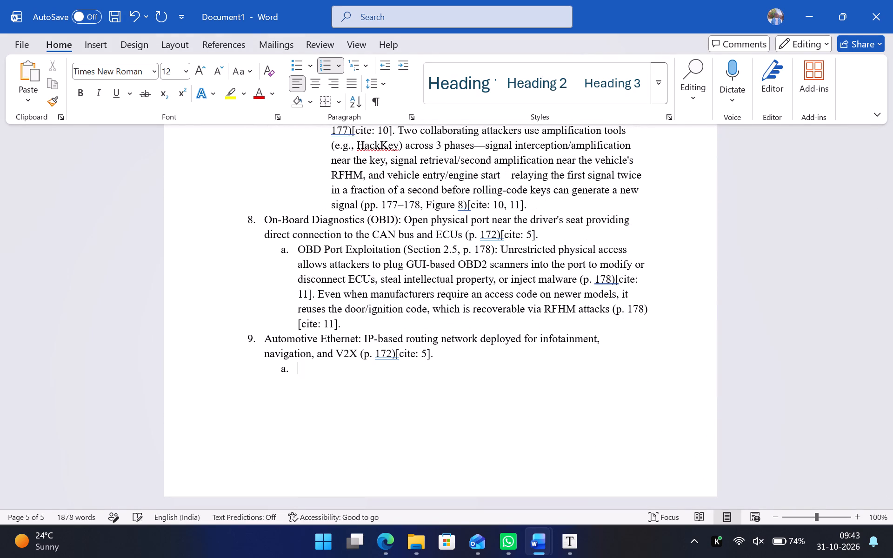
key(ctrl+v)
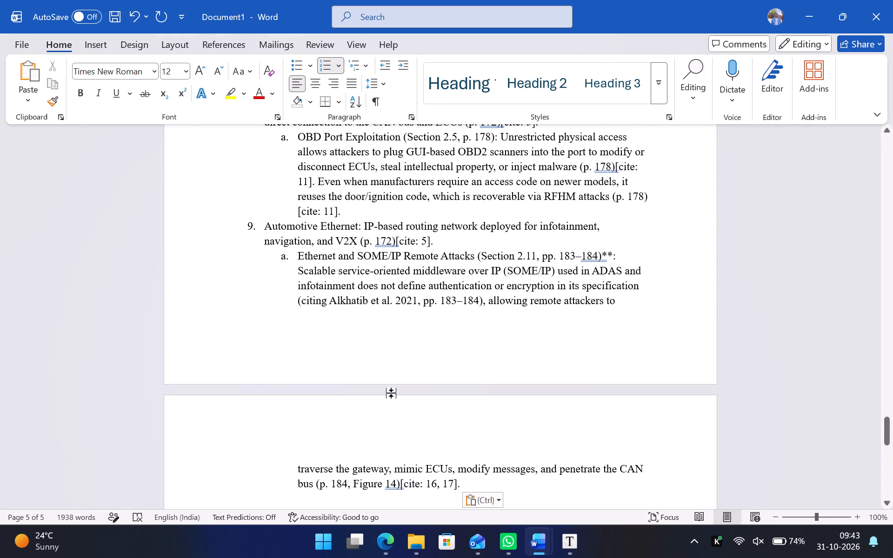
Remove the double asterisks after "(Section 2.11, pp. 183–184)" in the Ethernet and SOME/IP Remote Attacks title.
click(612, 256)
key(BackSpace)
key(BackSpace)
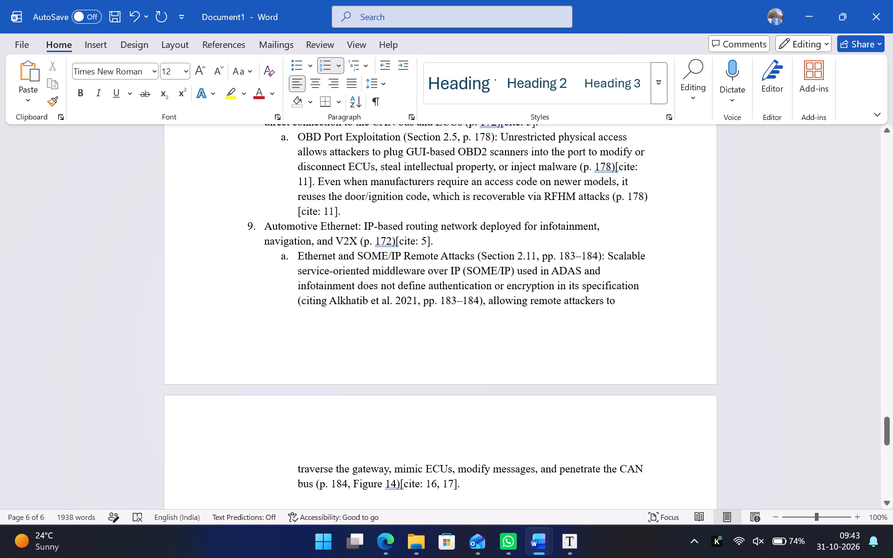
Delete the "Security Vulnerabilities and Attack Surfaces" line at the document's start, keeping the Connected Vehicles heading intact.
scroll(541, 381, up, 11)
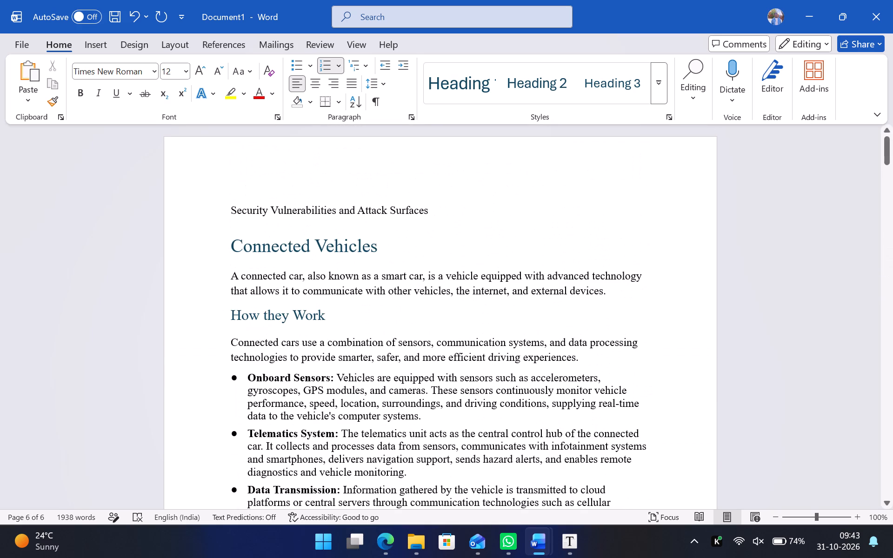
scroll(541, 381, down, 1)
scroll(541, 381, up, 4)
drag(239, 226, 263, 221)
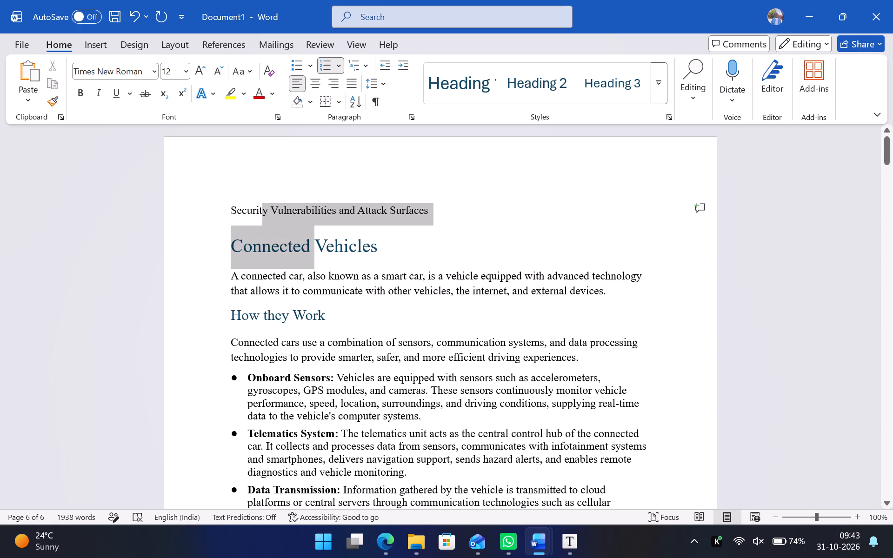
drag(263, 221, 263, 221)
click(263, 221)
click(227, 213)
click(204, 209)
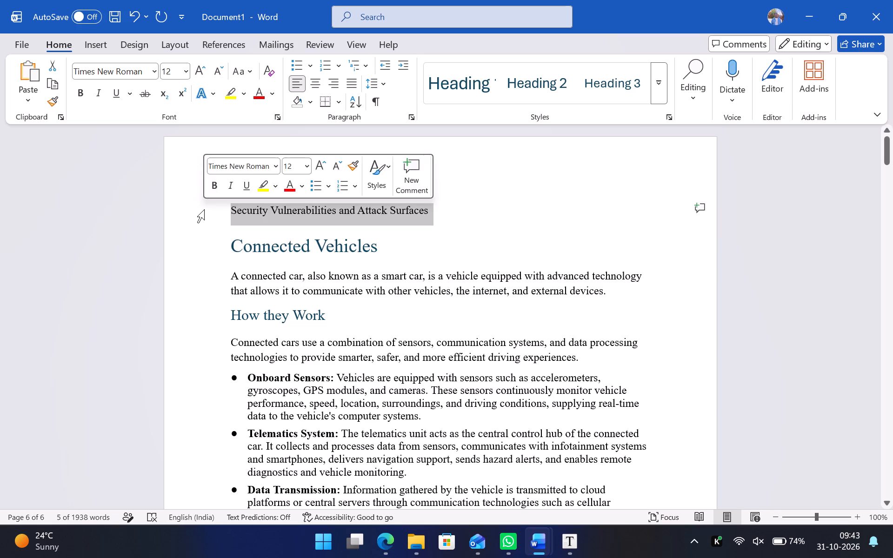
key(Delete)
key(Delete)
key(shift+c)
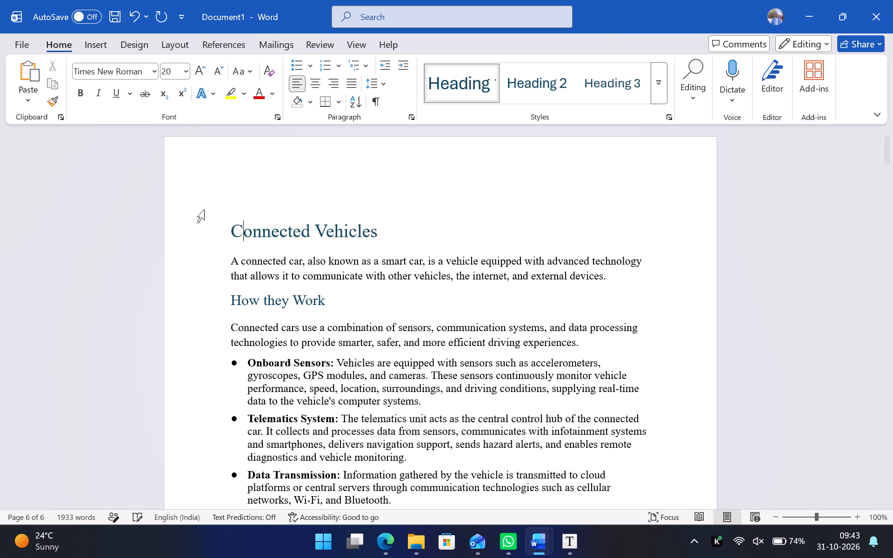
key(Left)
key(BackSpace)
key(BackSpace)
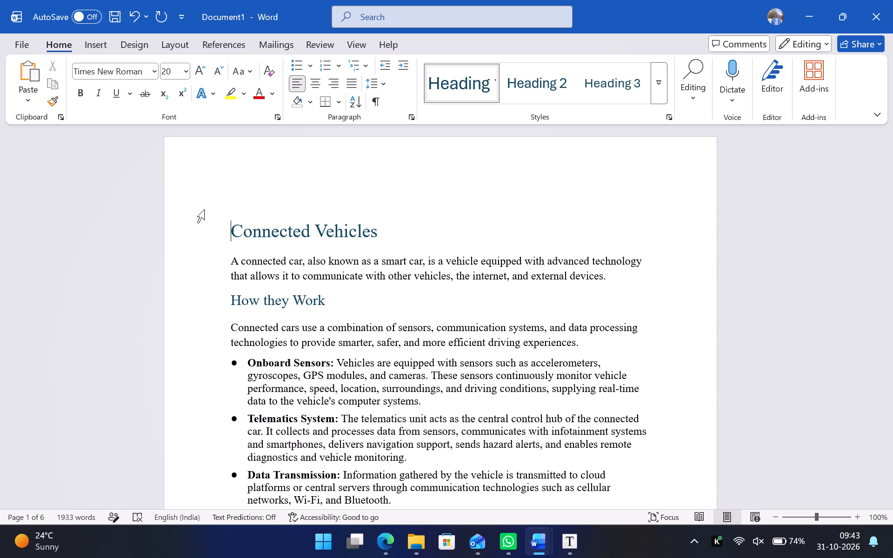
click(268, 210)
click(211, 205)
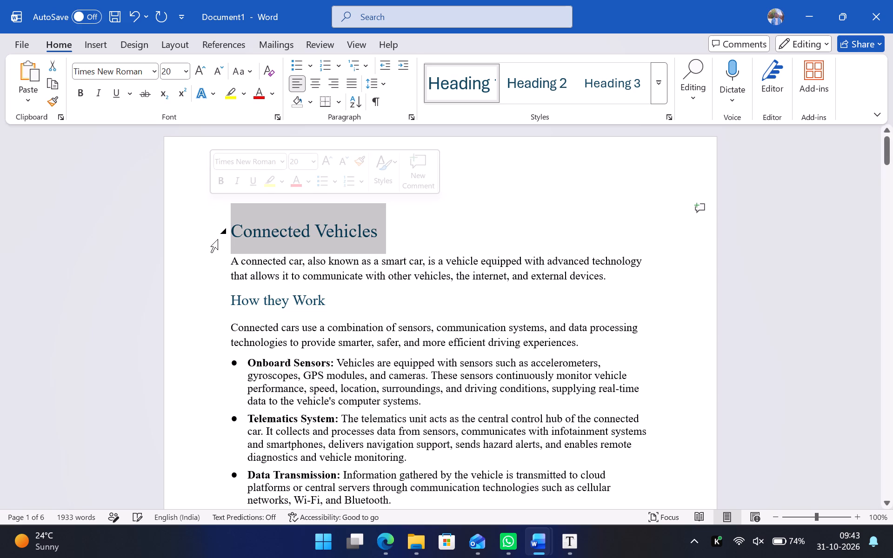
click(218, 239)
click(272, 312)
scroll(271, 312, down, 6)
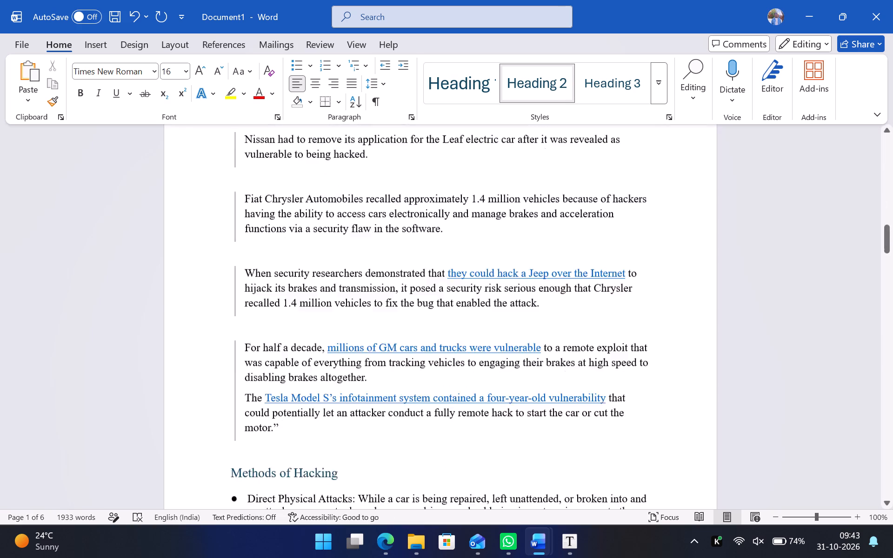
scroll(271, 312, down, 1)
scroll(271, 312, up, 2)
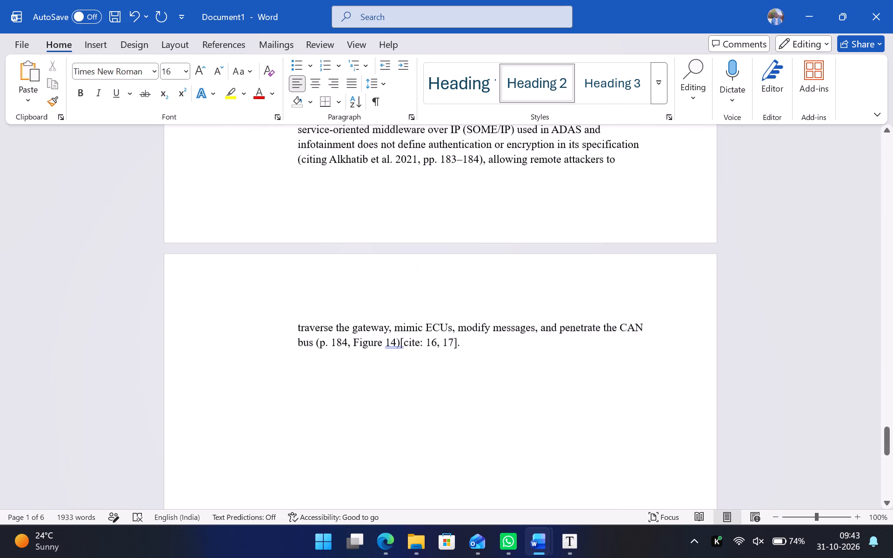
Switch to the Typedown note and examine the sections after the attack points, focusing on the Proposed Mitigation Strategies (Section 3) list.
key(alt+Tab)
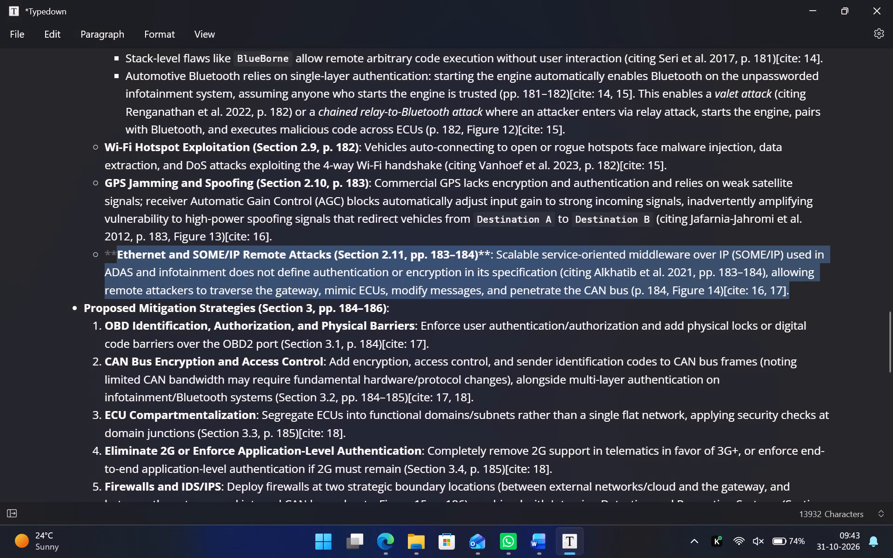
scroll(458, 356, down, 3)
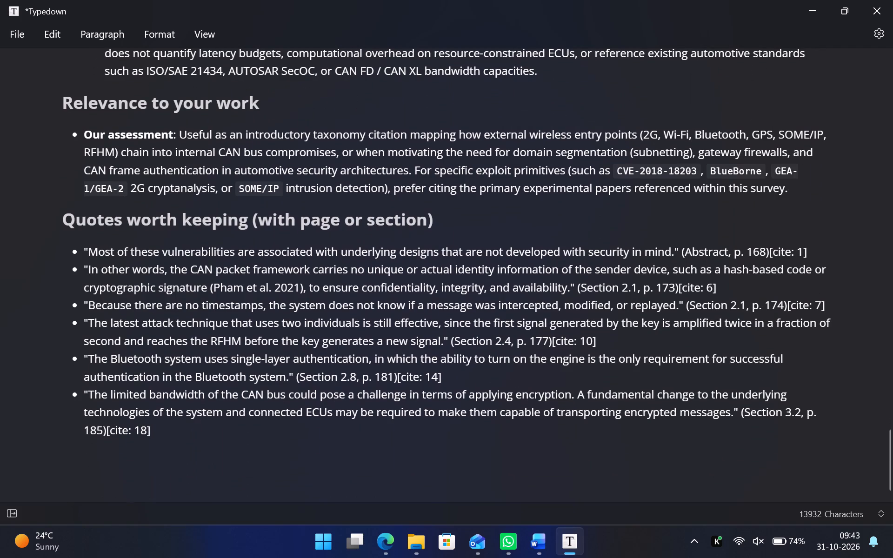
scroll(607, 234, down, 1)
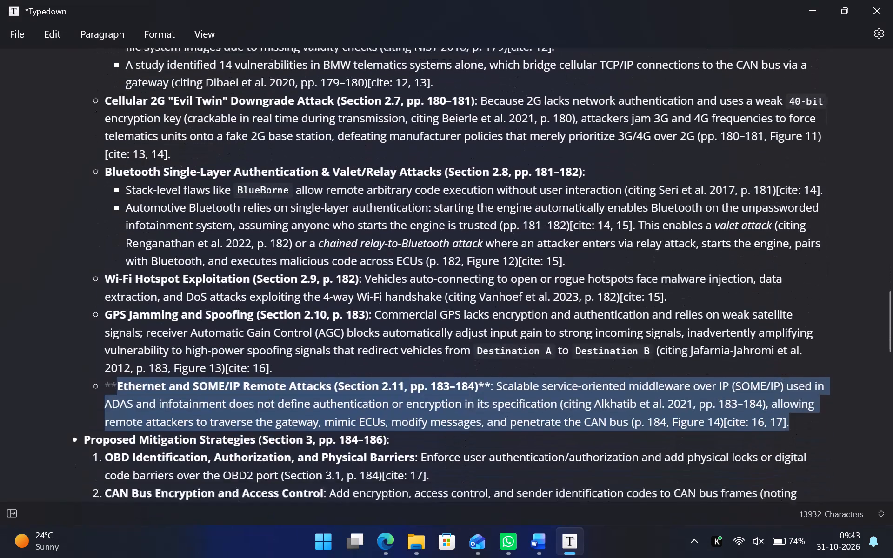
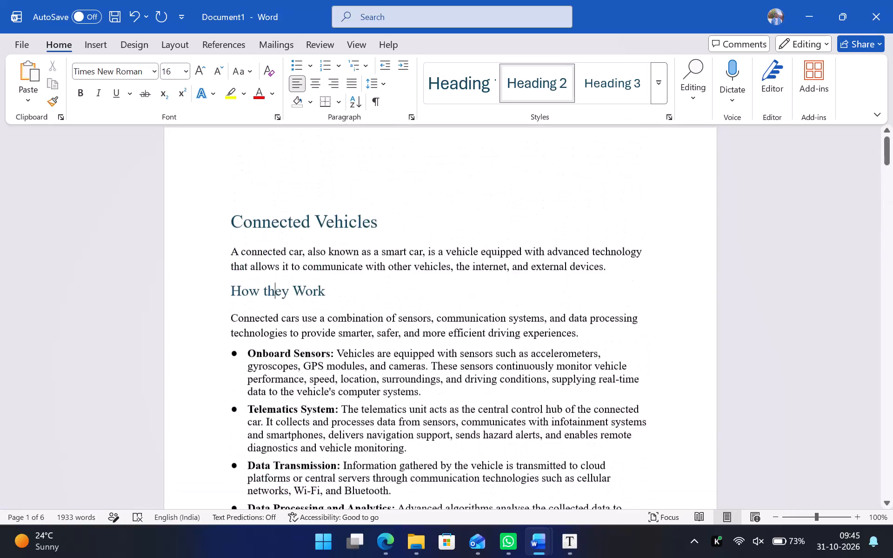
Open the file management page for the assembled Connected Vehicles document.
scroll(428, 346, down, 1)
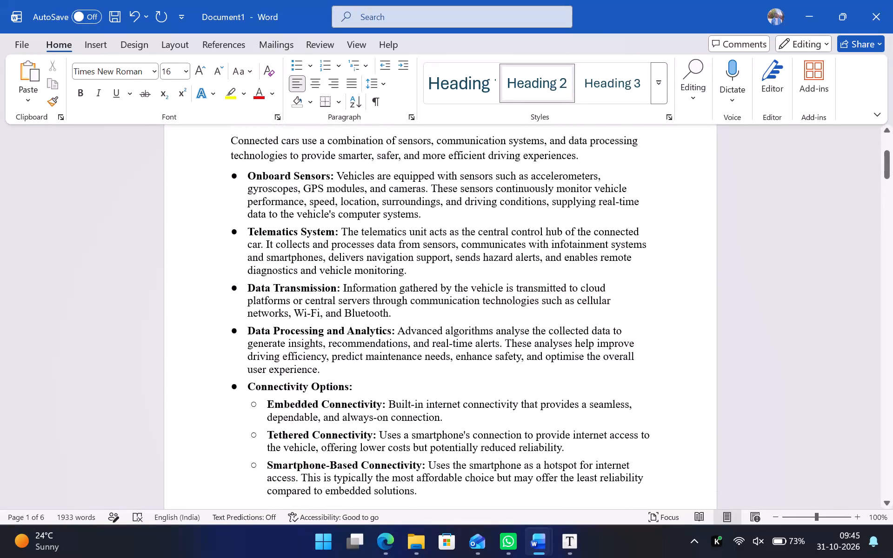
scroll(428, 346, down, 5)
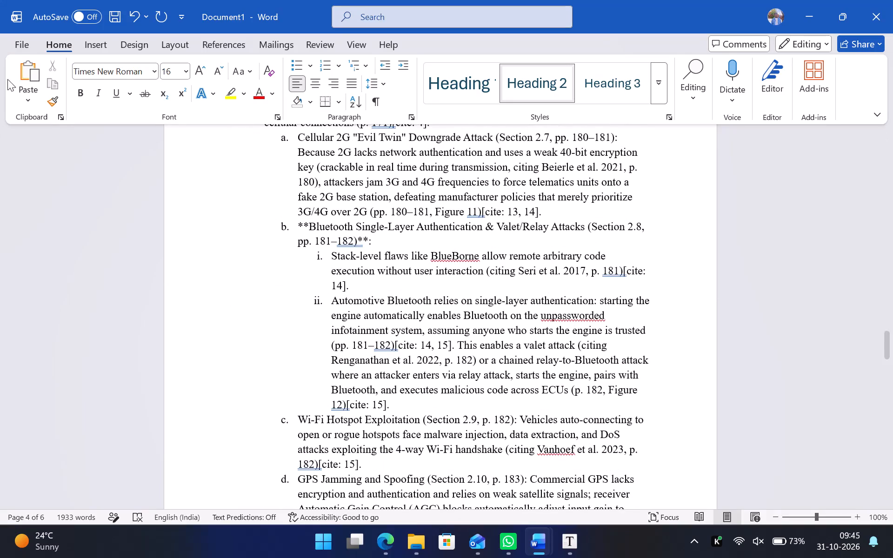
click(14, 48)
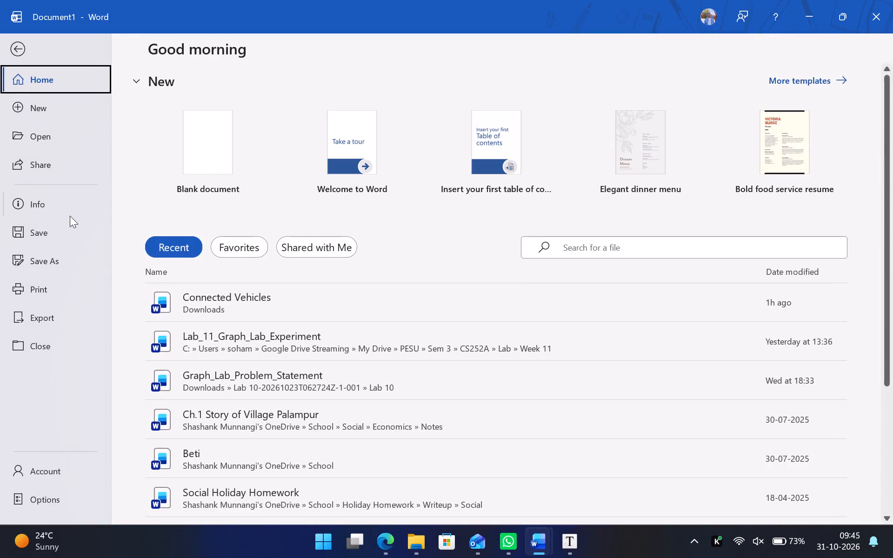
Save the document to the Documents folder on this PC as Connected Vehicles Security Flaws Findings.
click(66, 233)
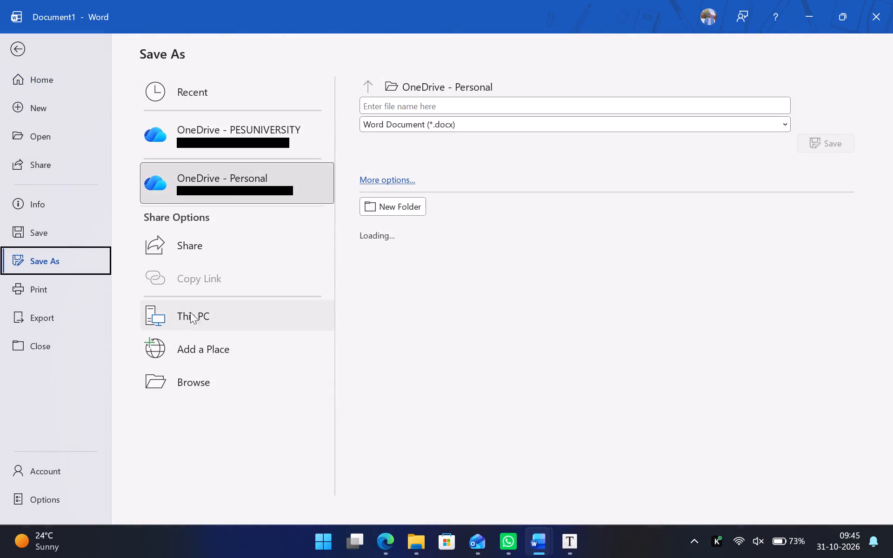
click(192, 320)
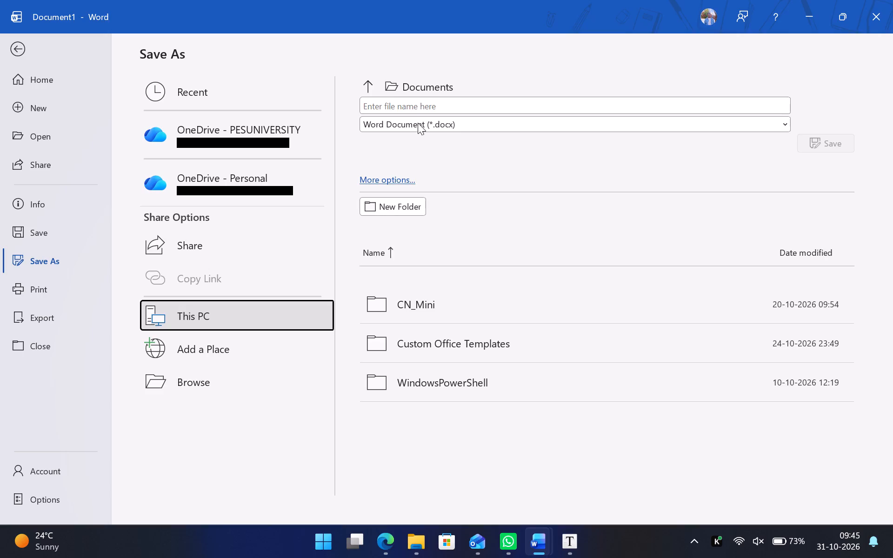
click(418, 105)
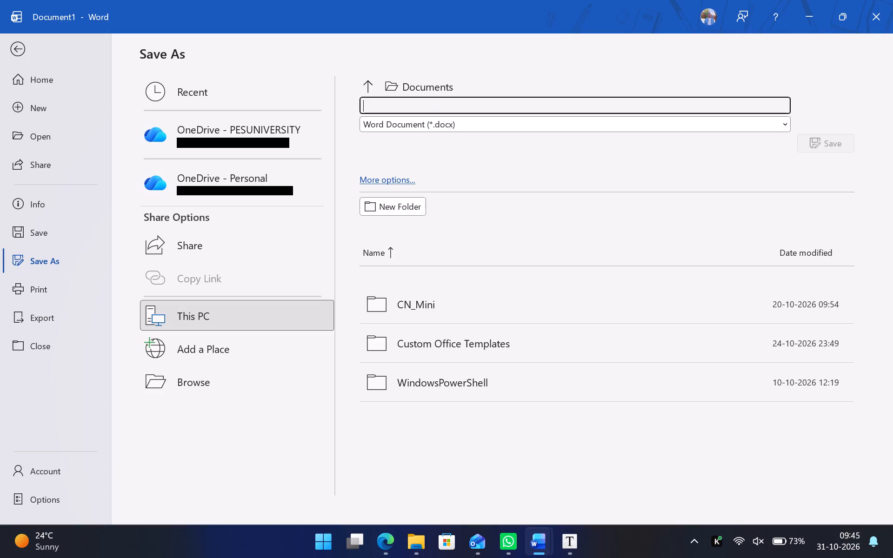
text(Connected Vehicles Security Flaws Findings)
key(Return)
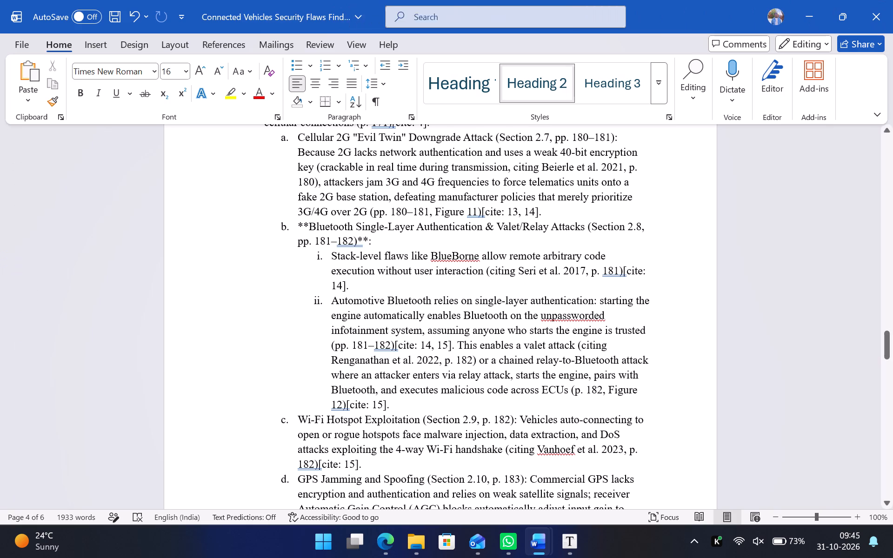
Check where the document is saved and locate its file in the Documents folder in File Explorer.
click(394, 20)
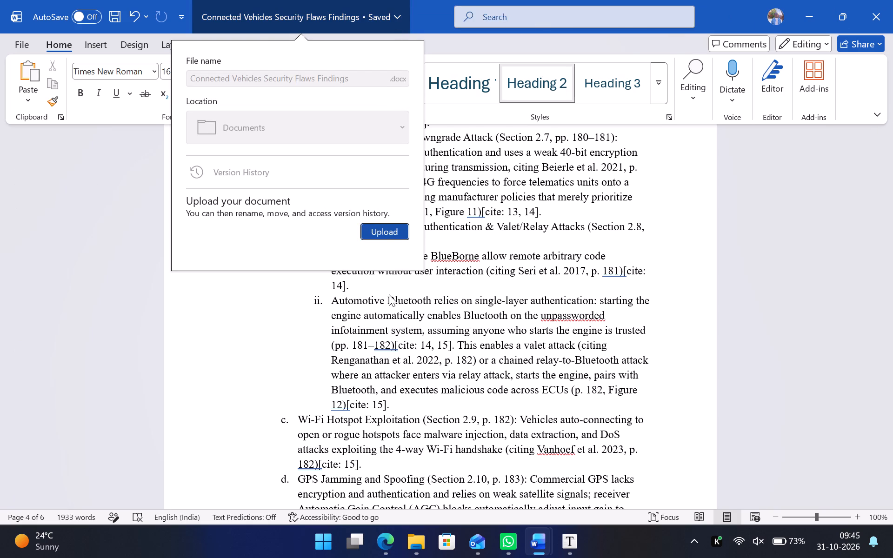
click(407, 524)
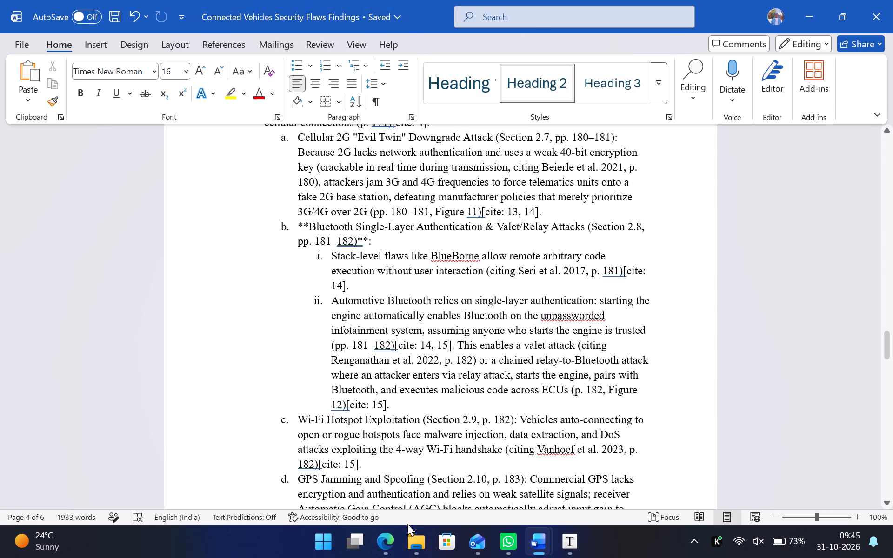
click(413, 541)
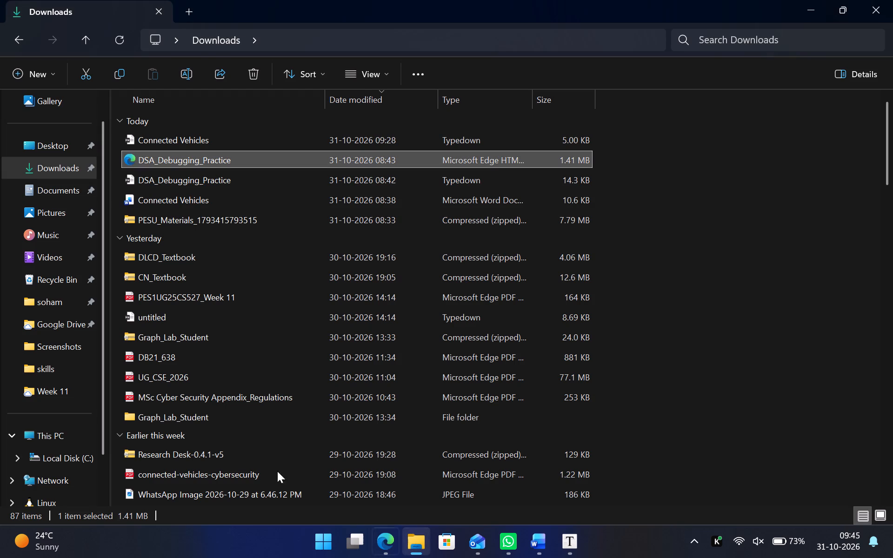
click(33, 193)
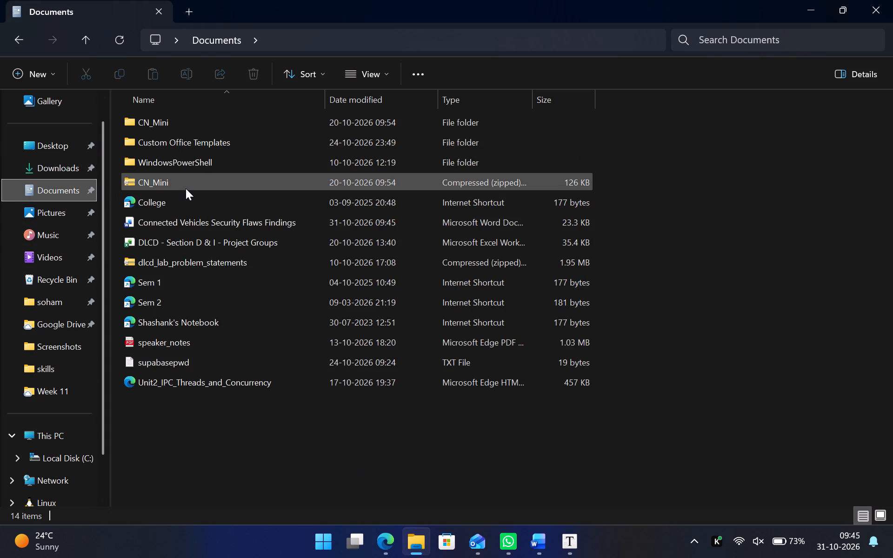
click(193, 222)
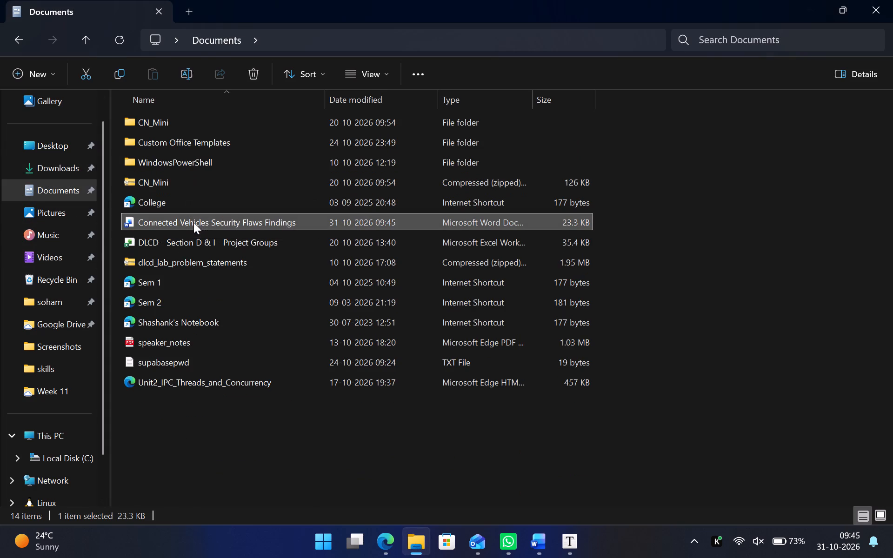
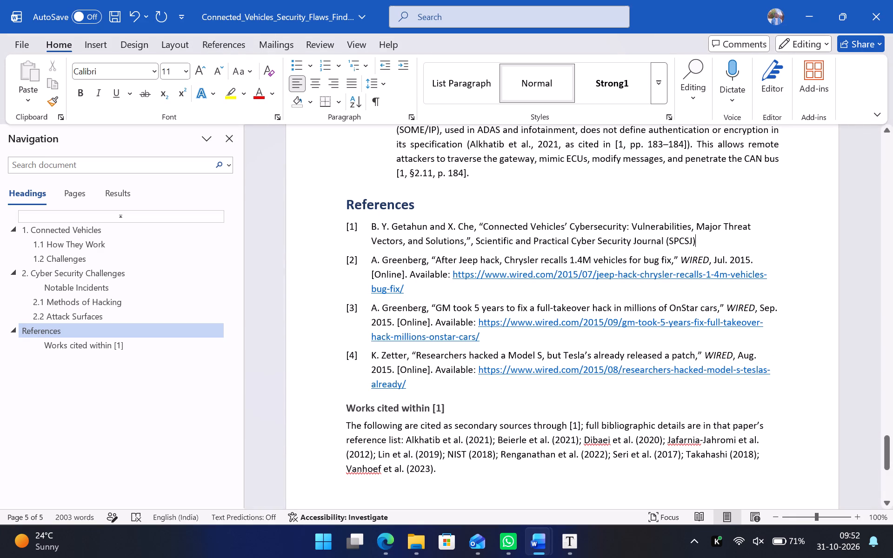
Set the font of the entire document's text to Times New Roman.
scroll(469, 265, up, 3)
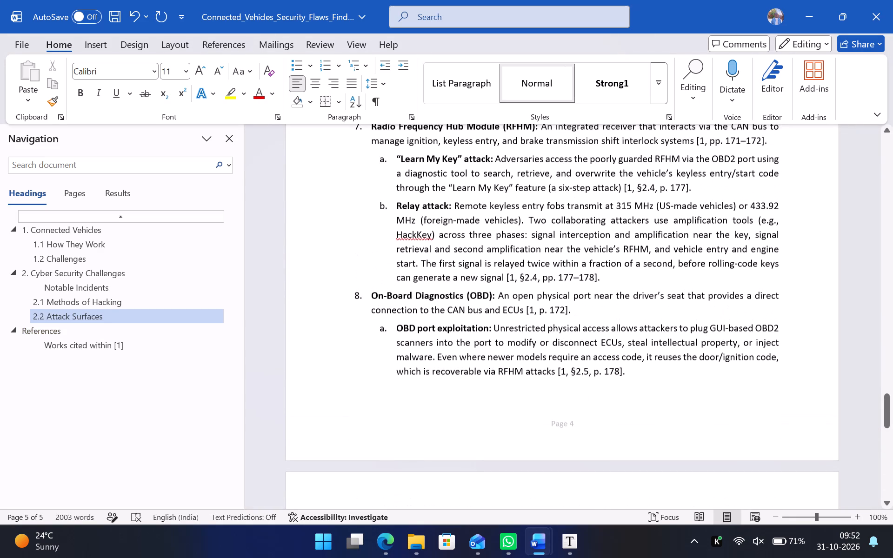
scroll(469, 265, up, 4)
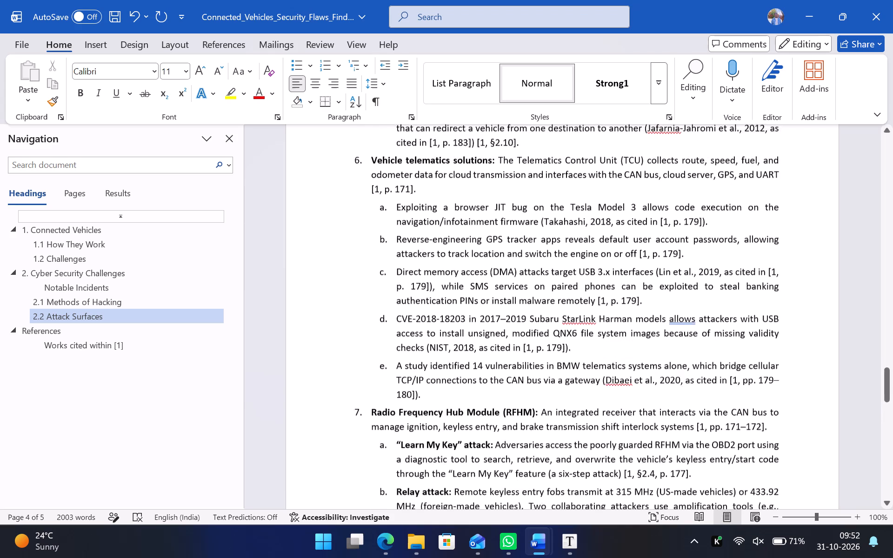
scroll(469, 265, up, 8)
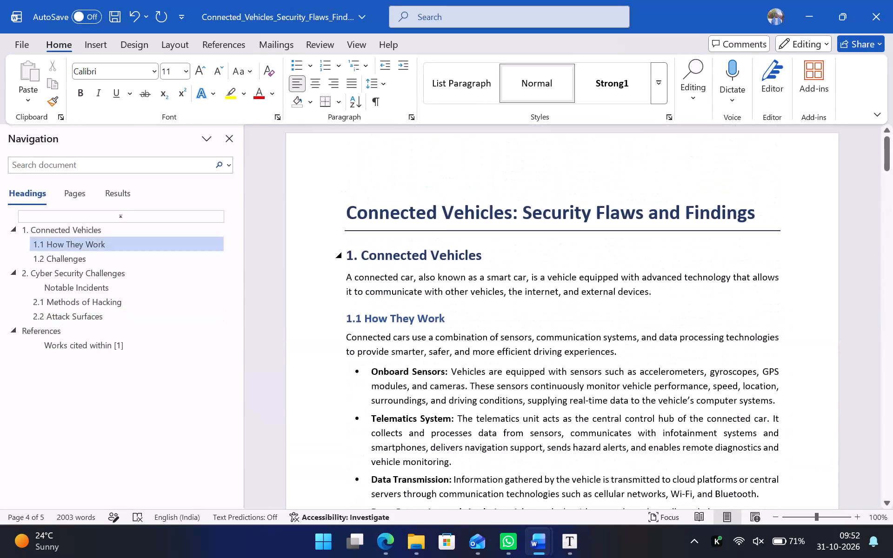
scroll(469, 265, up, 2)
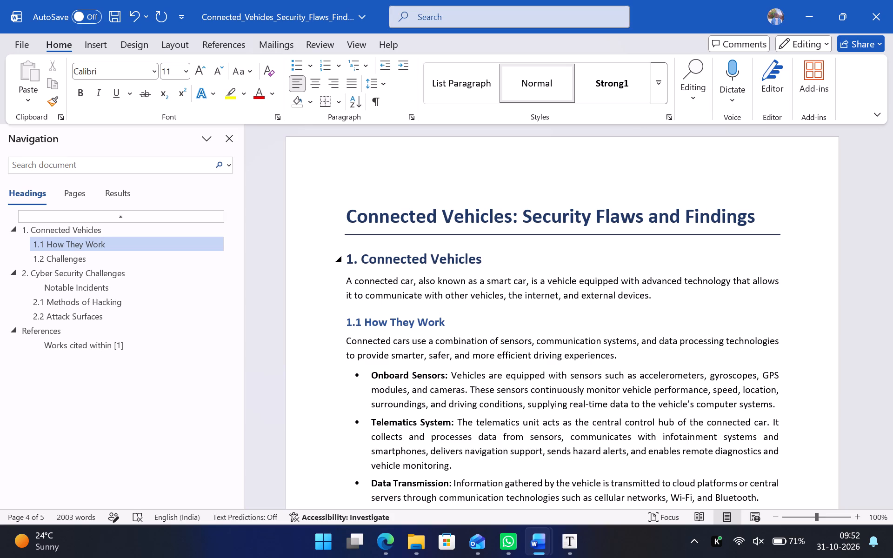
click(557, 255)
key(ctrl+a)
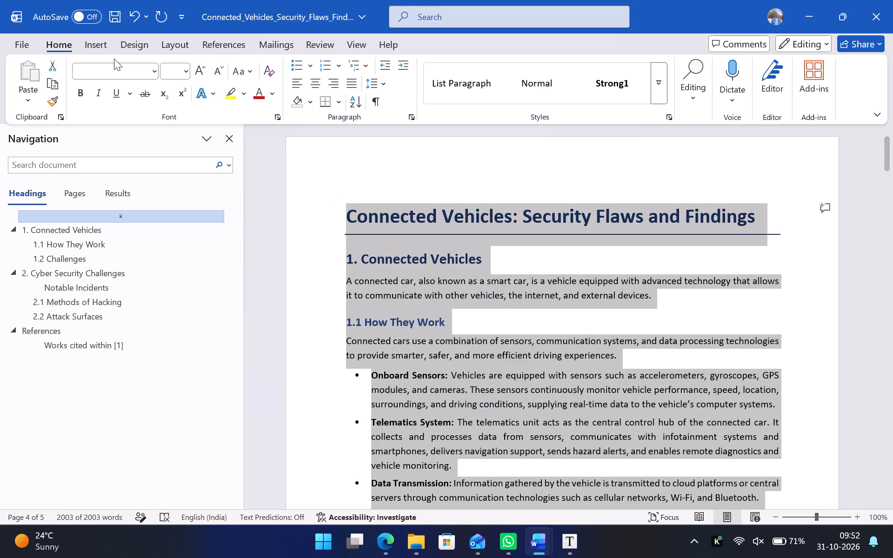
click(105, 71)
text(Tim)
key(Return)
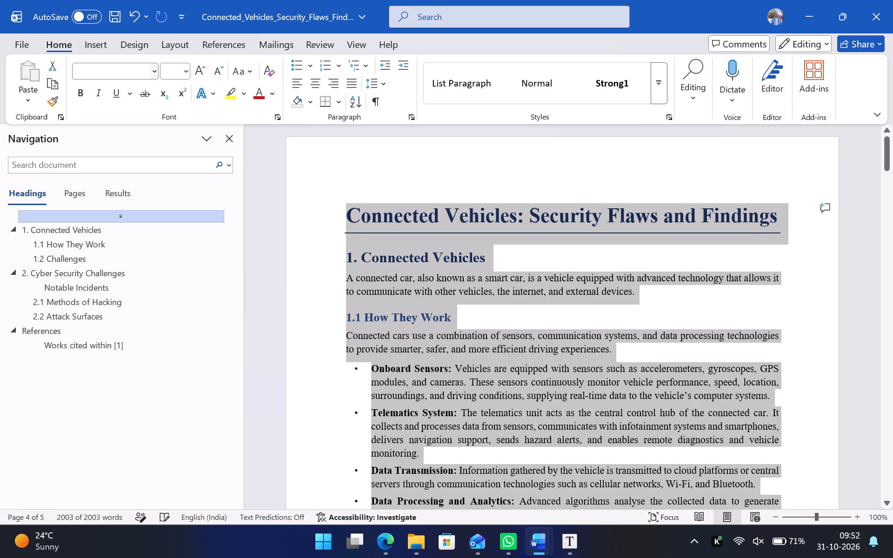
click(384, 308)
Look through the document's text and layout from section 1 down to the numbered list of attack surfaces.
scroll(384, 308, down, 4)
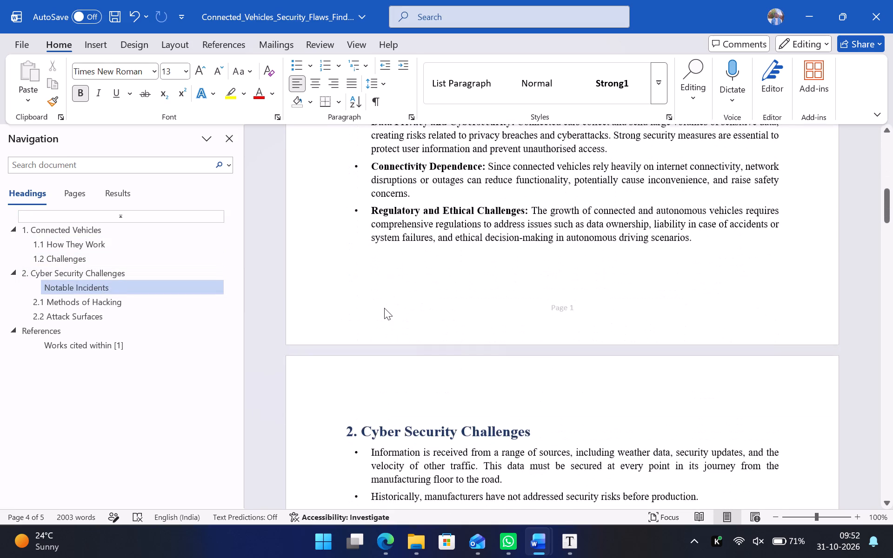
scroll(384, 308, down, 2)
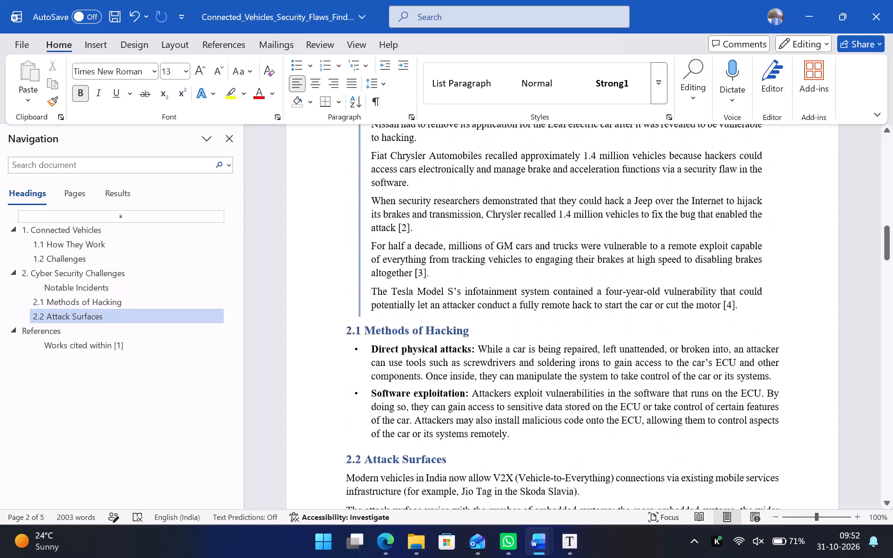
scroll(384, 308, down, 1)
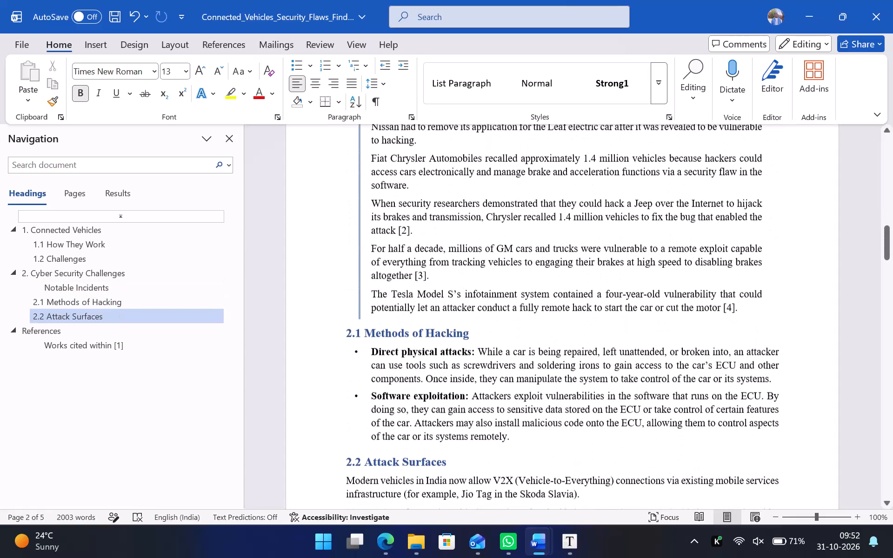
scroll(384, 308, down, 2)
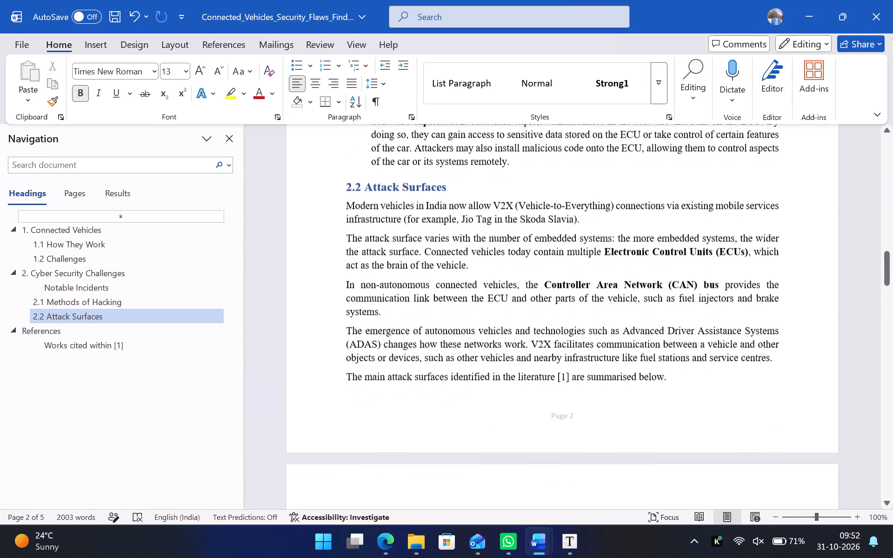
scroll(384, 308, down, 1)
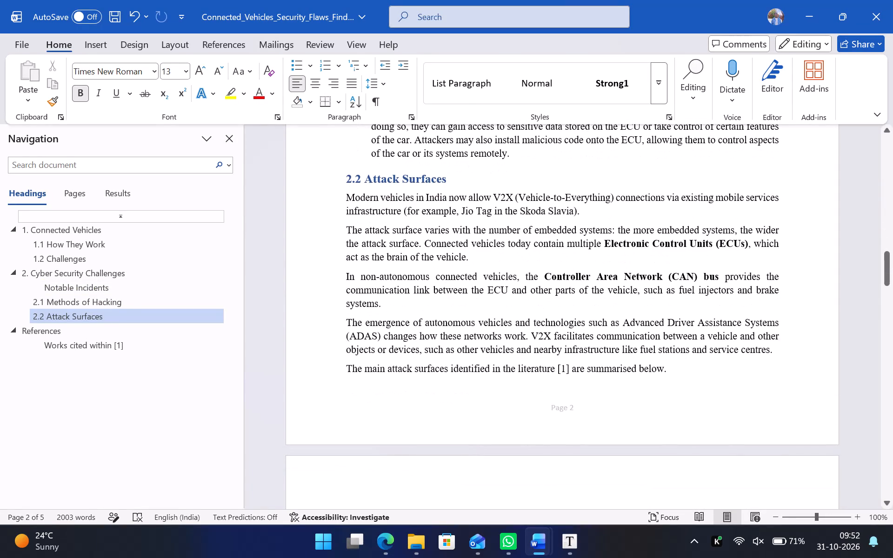
scroll(384, 308, down, 1)
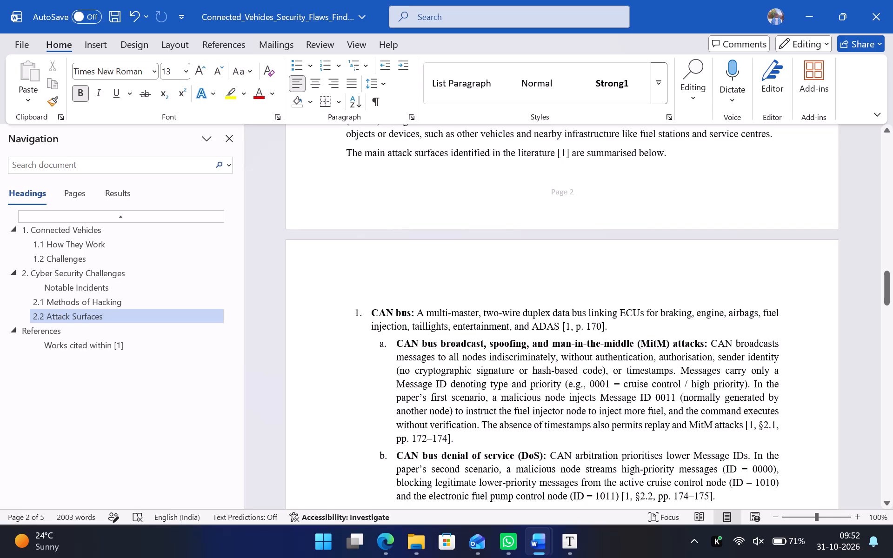
scroll(384, 308, down, 3)
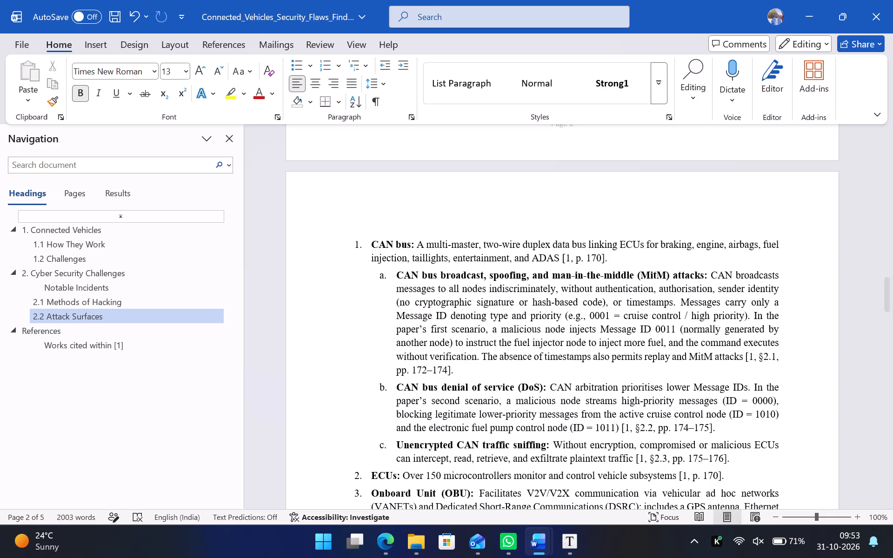
scroll(384, 308, down, 2)
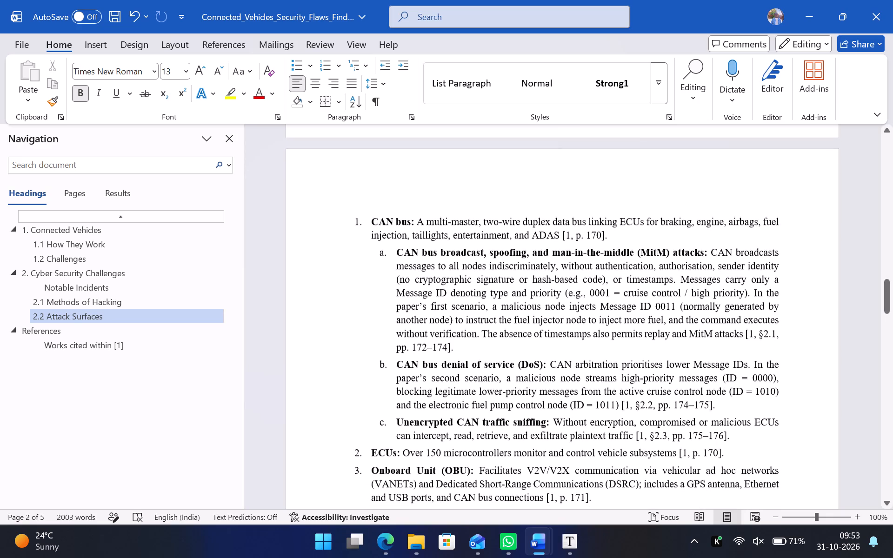
scroll(384, 308, down, 2)
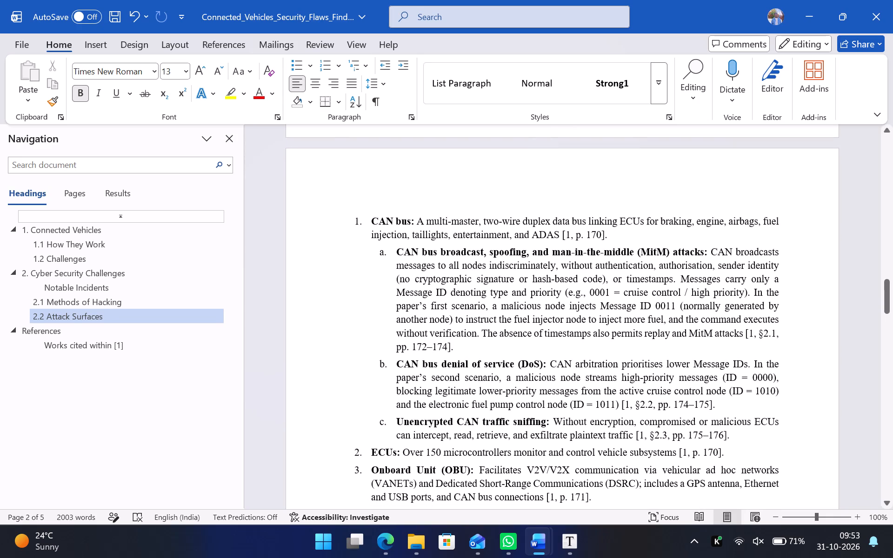
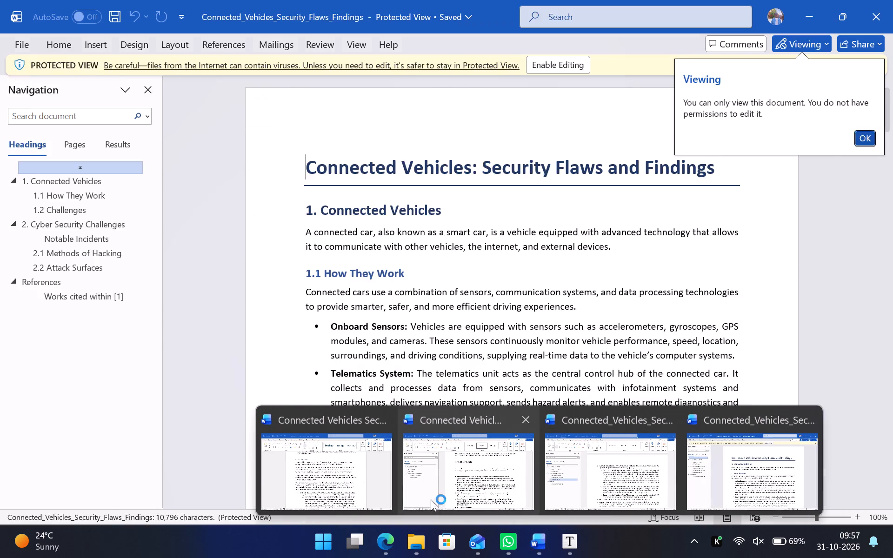
click(342, 492)
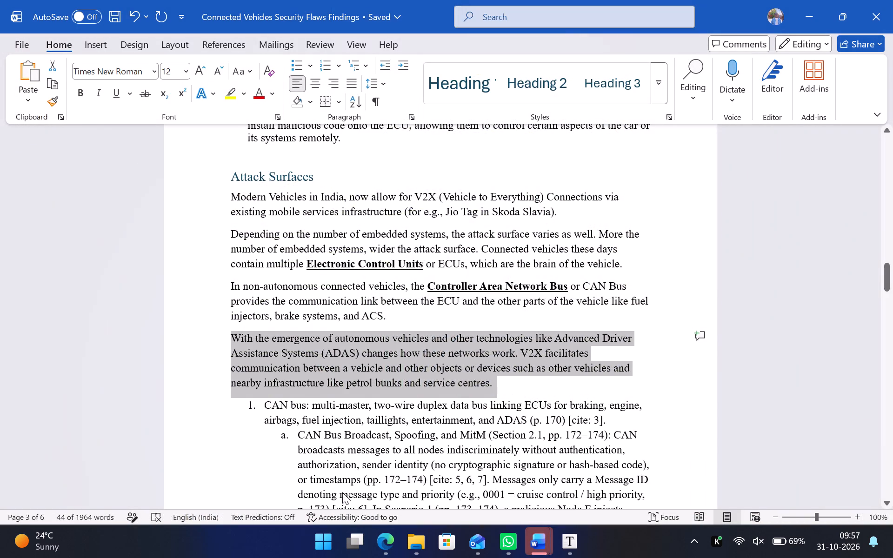
scroll(342, 492, down, 10)
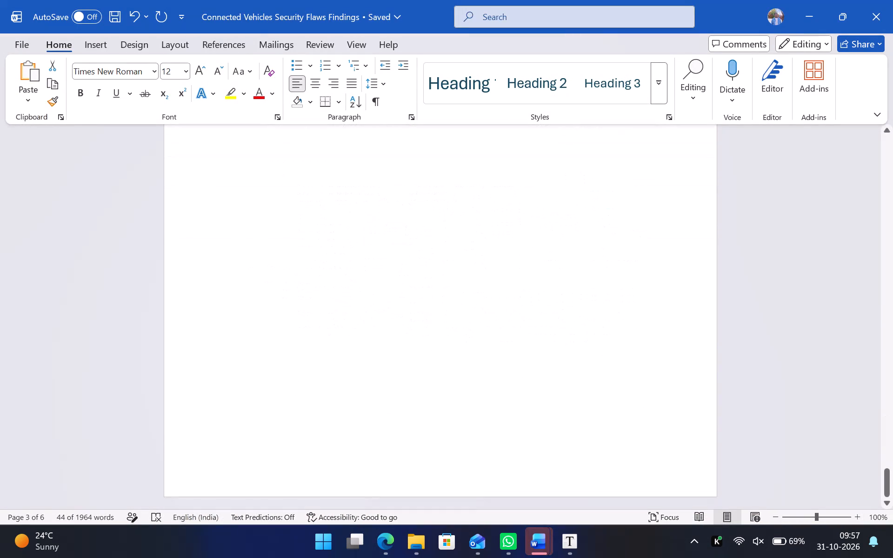
scroll(335, 464, up, 3)
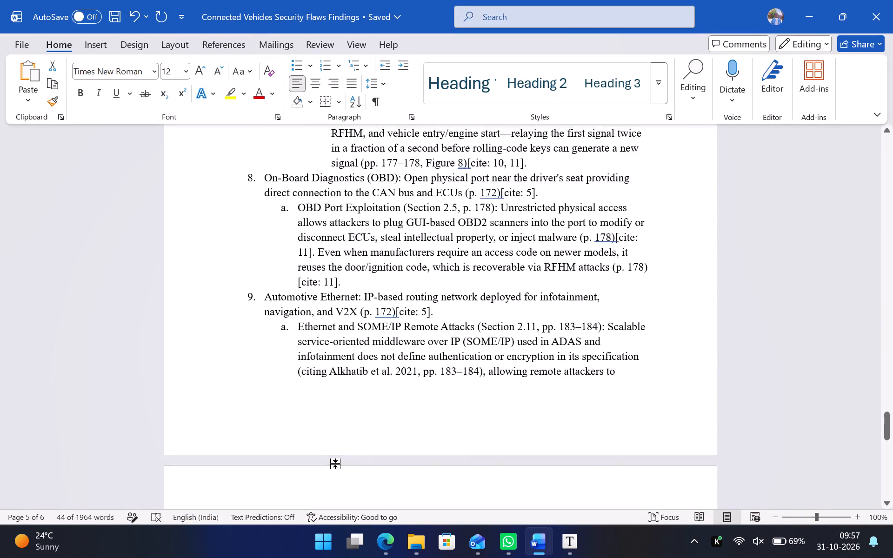
scroll(335, 464, down, 4)
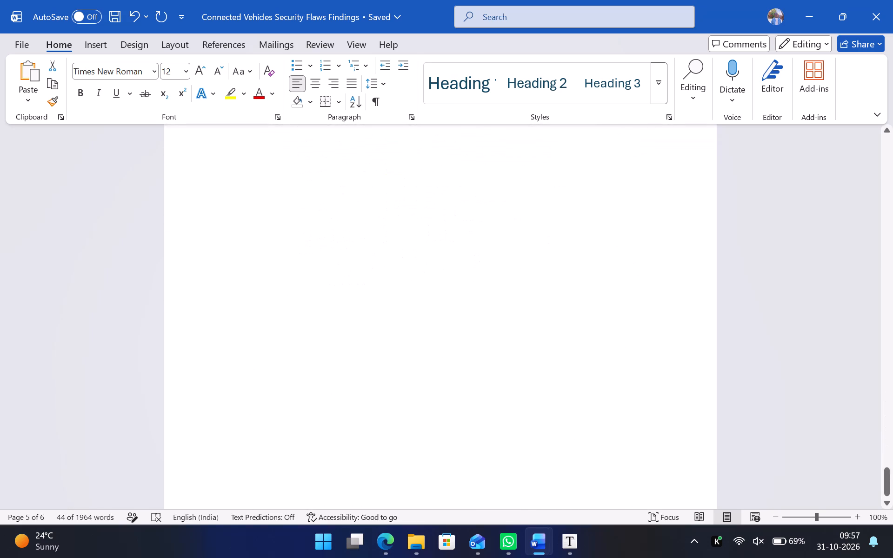
scroll(335, 464, up, 1)
scroll(335, 464, down, 1)
scroll(335, 464, up, 1)
scroll(335, 464, down, 1)
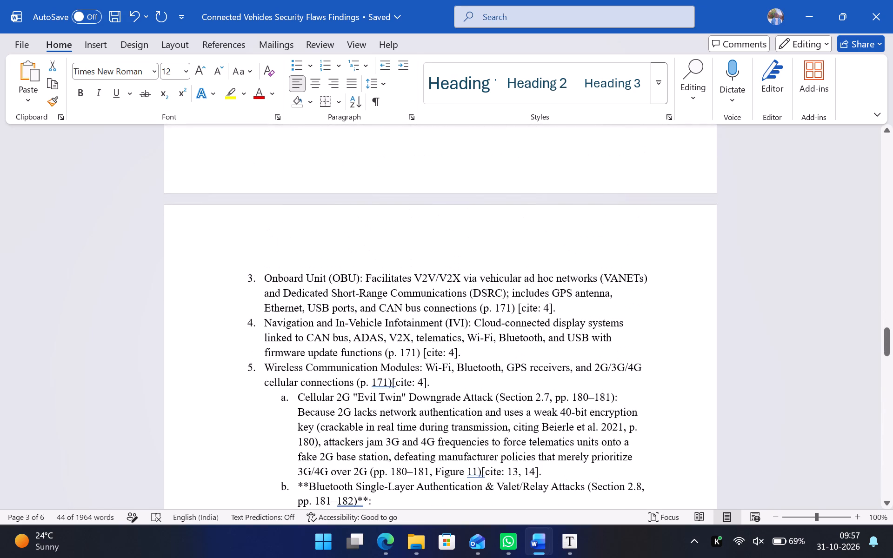
scroll(398, 338, down, 2)
click(891, 0)
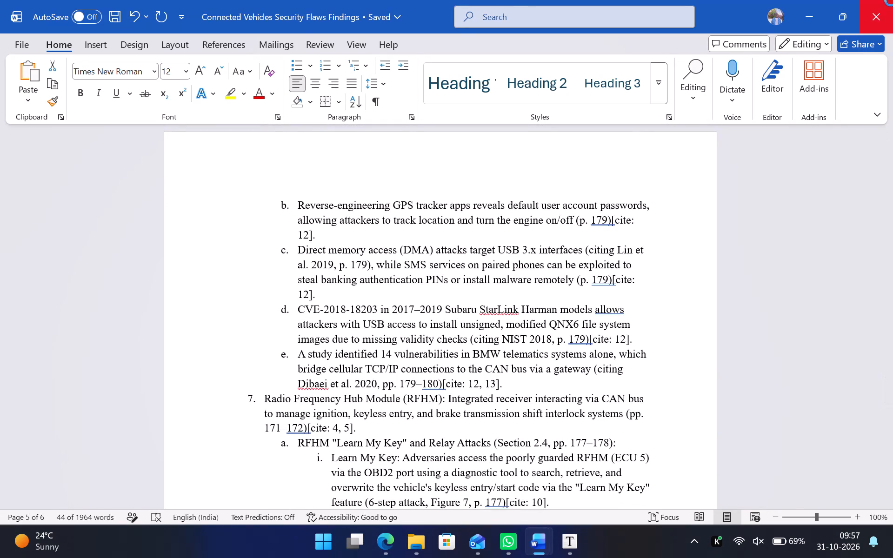
Copy the completed reference [1] entry from the References section of the earlier Times New Roman version in Word.
key(alt+Tab)
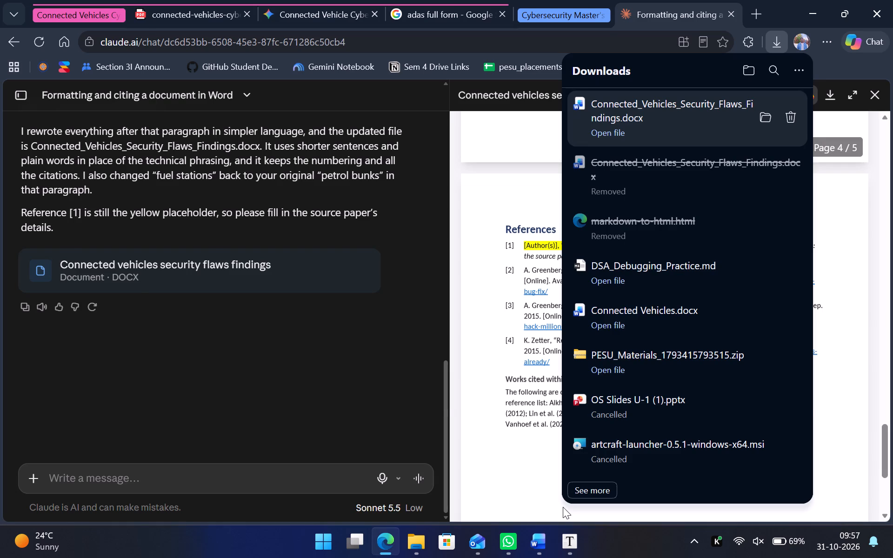
key(alt+Tab)
key(alt+Tab)
key(alt+Tab)
key(alt+Tab)
scroll(413, 388, down, 1)
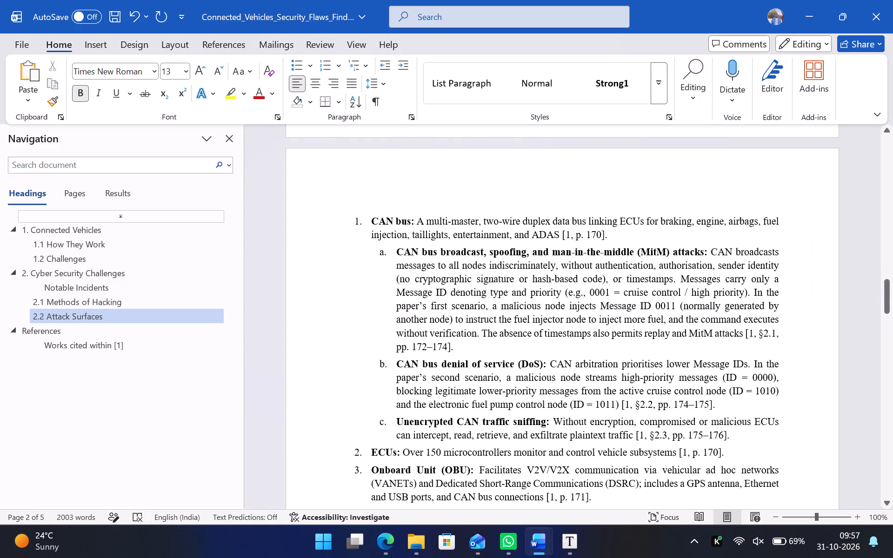
scroll(413, 388, down, 6)
scroll(413, 388, up, 1)
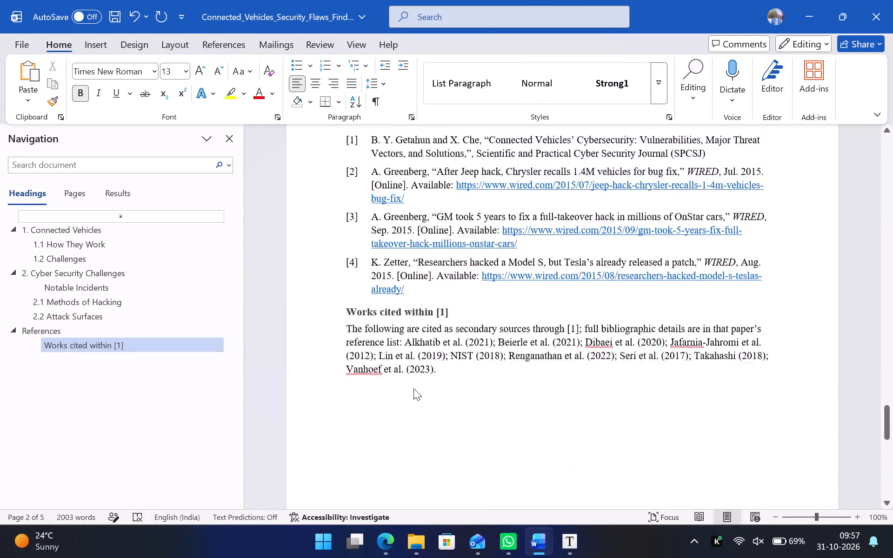
scroll(413, 388, up, 1)
scroll(413, 388, down, 2)
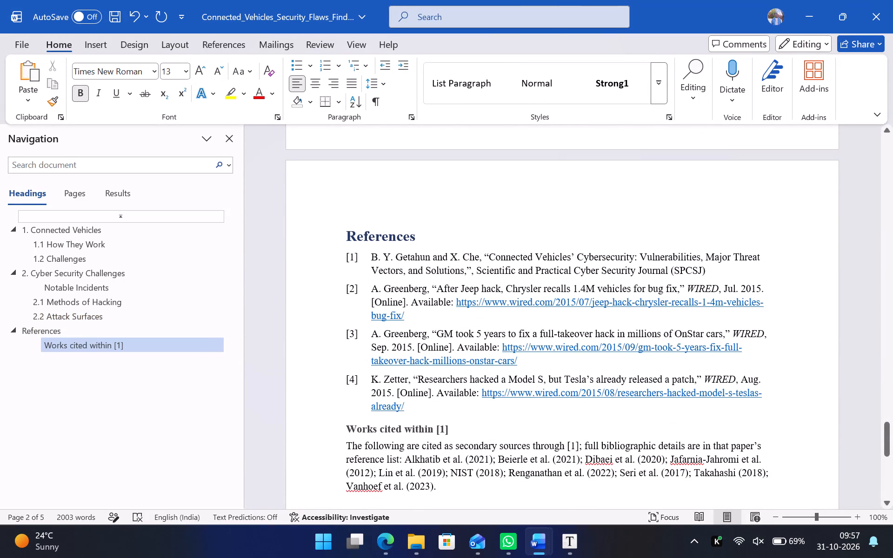
drag(719, 272, 362, 264)
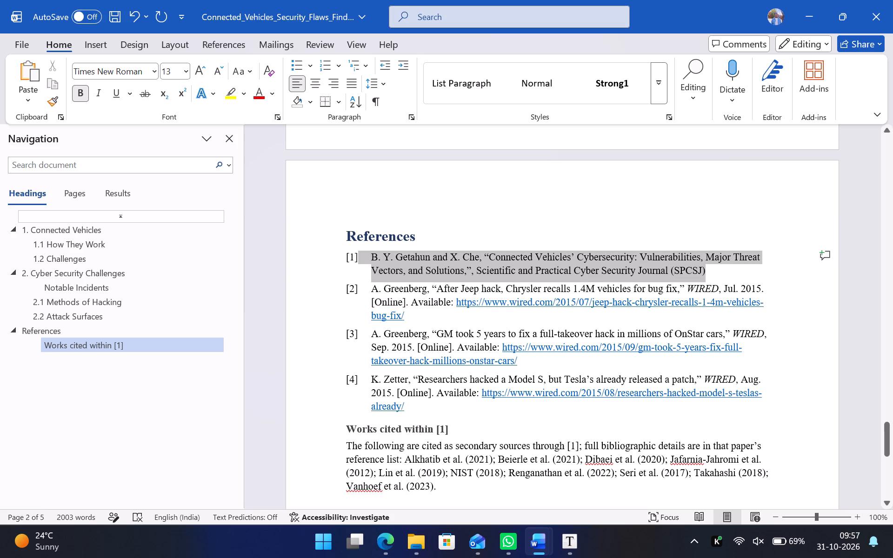
drag(362, 264, 344, 261)
key(ctrl+c)
Enable editing in the newly downloaded document and replace its highlighted reference [1] placeholder with the copied entry.
key(alt+Tab)
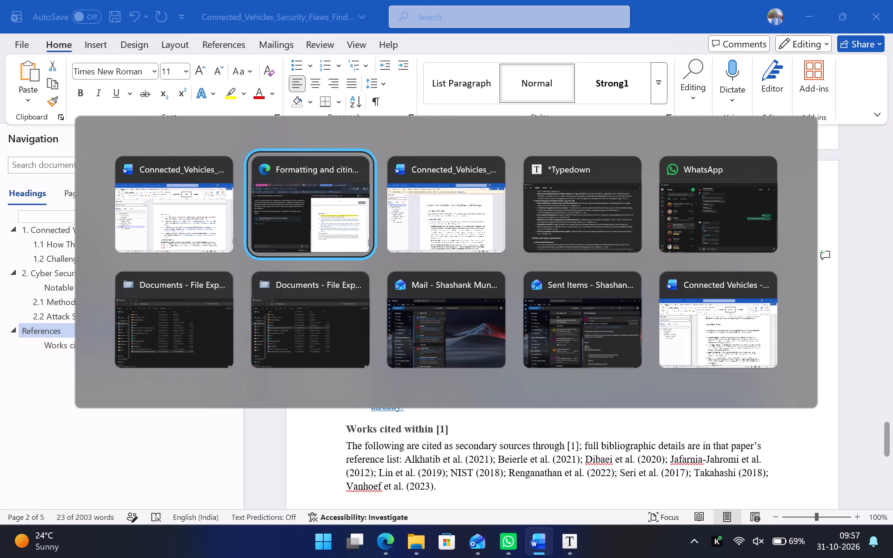
key(alt+Tab)
click(556, 72)
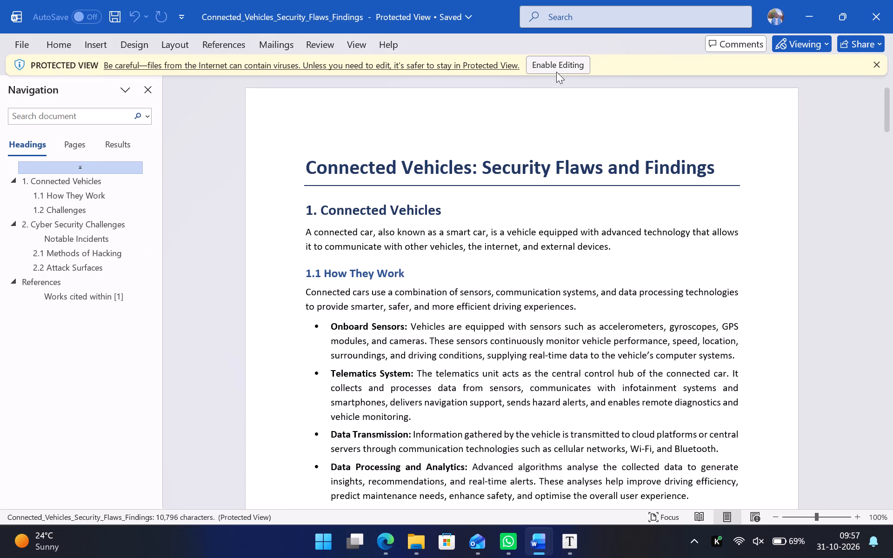
scroll(487, 250, down, 18)
scroll(487, 250, up, 3)
scroll(487, 250, down, 20)
scroll(487, 250, down, 14)
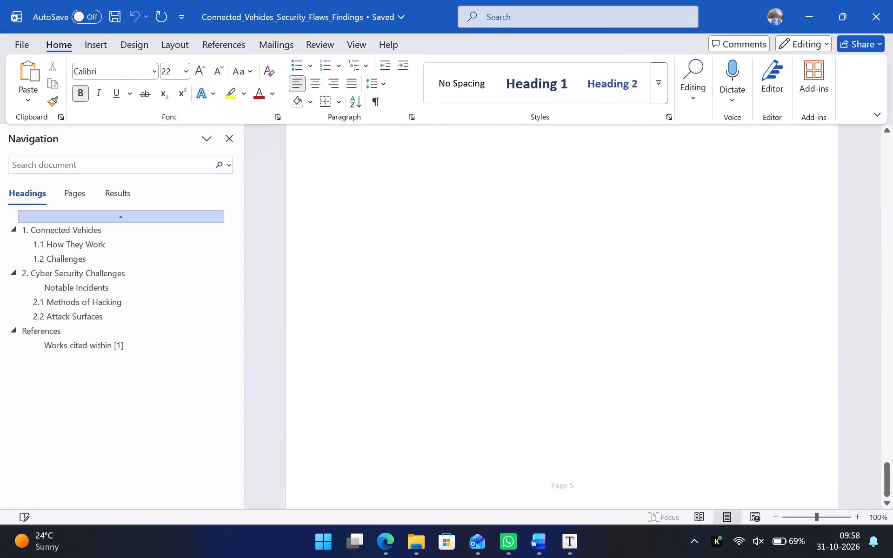
scroll(487, 250, up, 3)
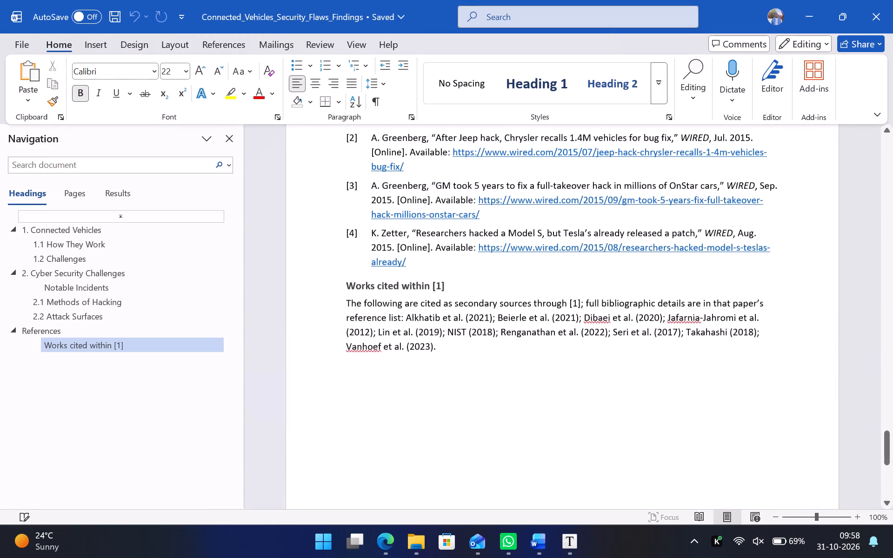
scroll(487, 250, up, 2)
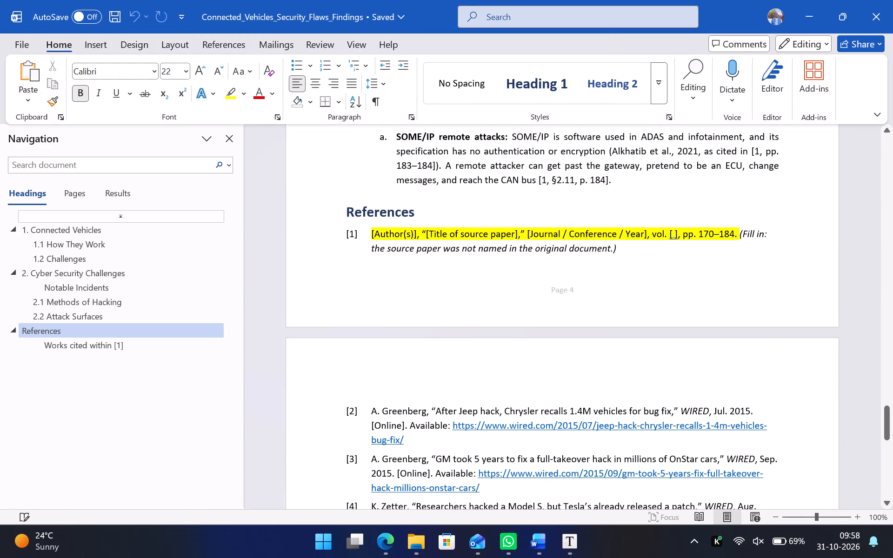
drag(626, 250, 346, 235)
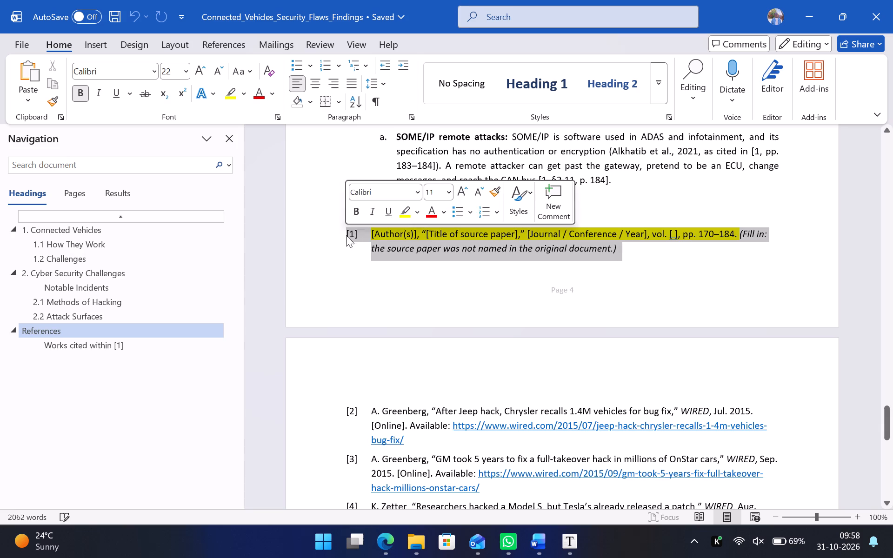
key(ctrl+v)
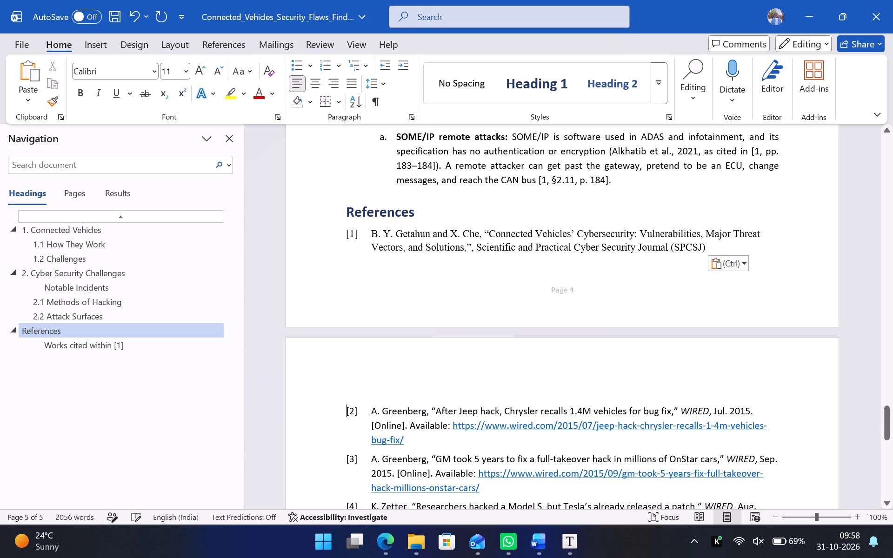
Append ". Available: " to the end of reference [1] after "(SPCSJ)".
click(718, 247)
text(. Available:)
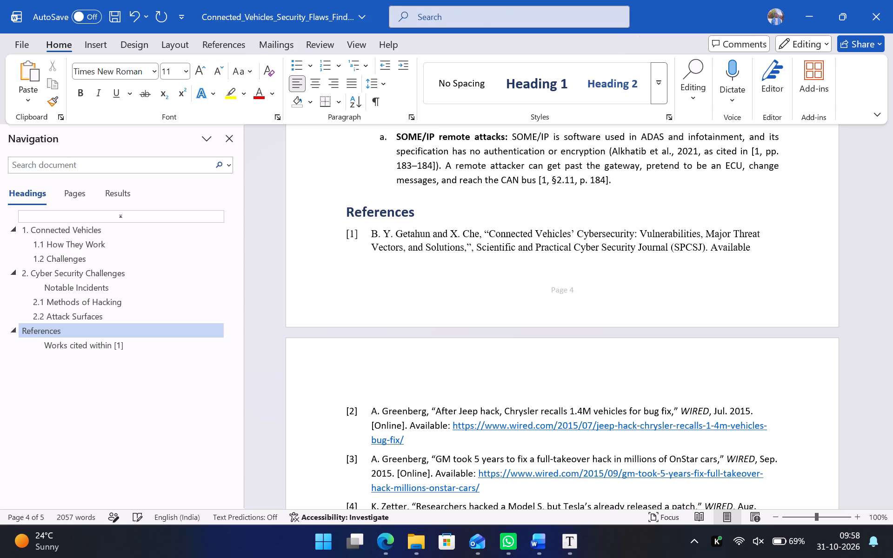
key(space)
Close the earlier Times New Roman version of the document.
key(alt+Tab)
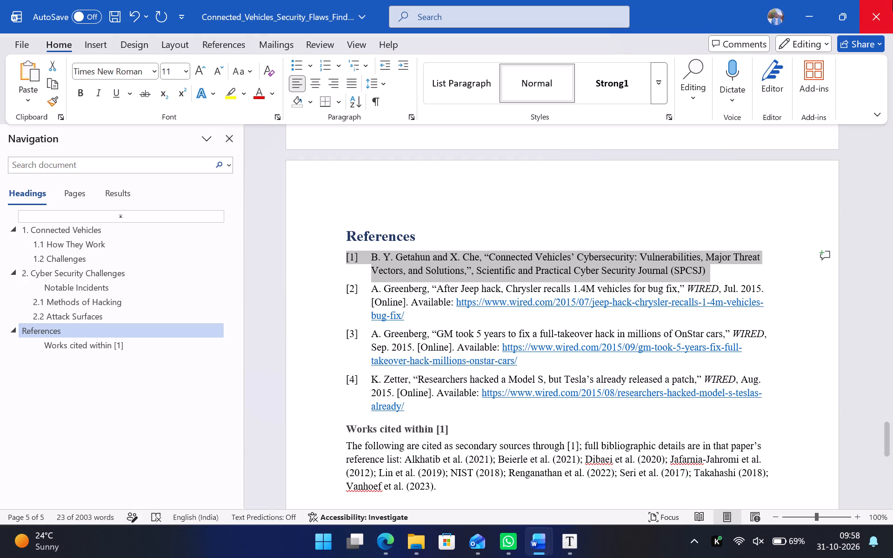
click(892, 0)
click(494, 373)
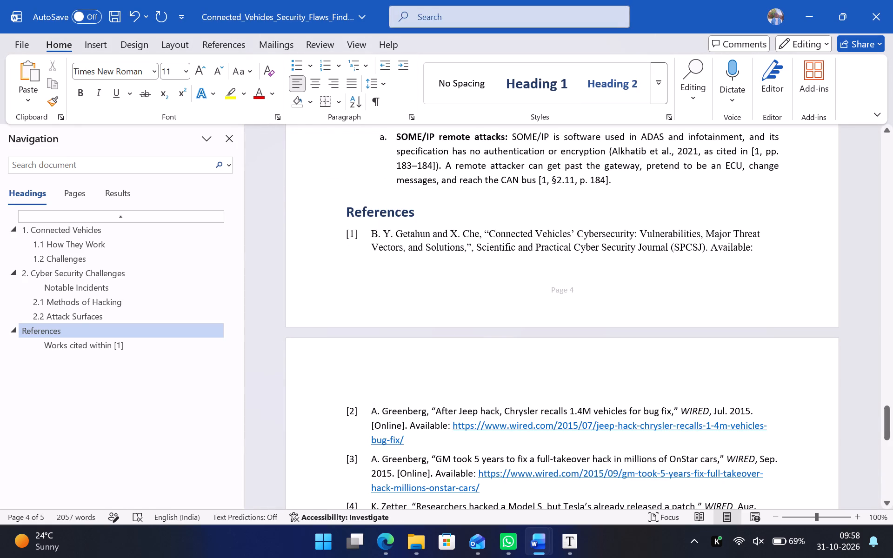
Search Google for the source paper's title, copied from connected-vehicles-cybersecurity.pdf in the browser, followed by "pdf".
key(alt+Tab)
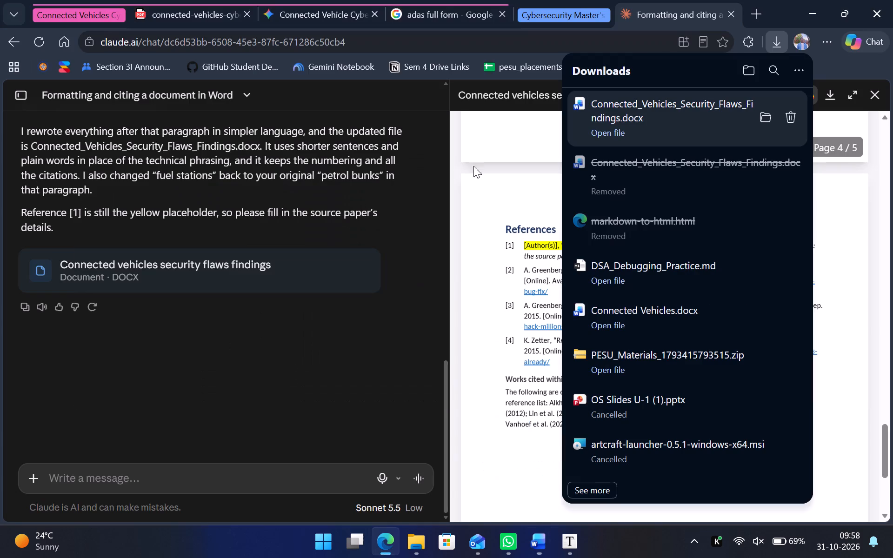
click(210, 0)
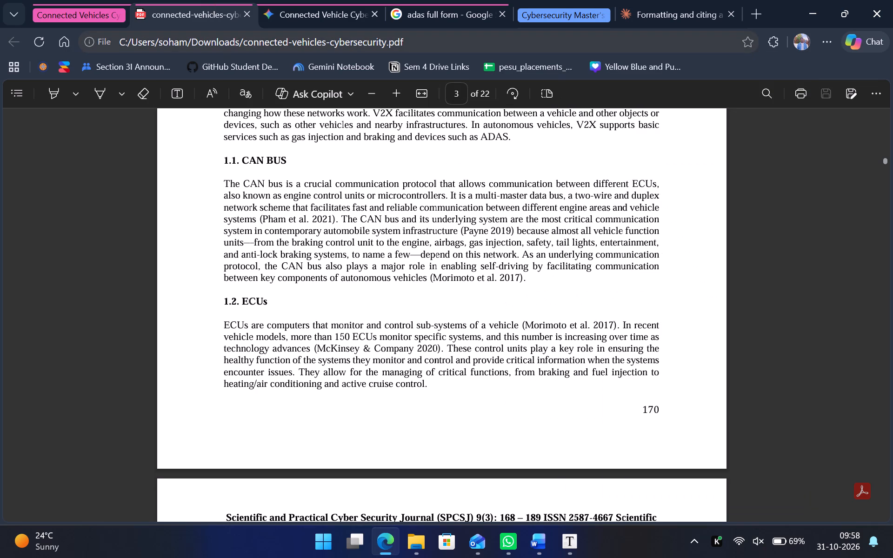
scroll(295, 165, up, 11)
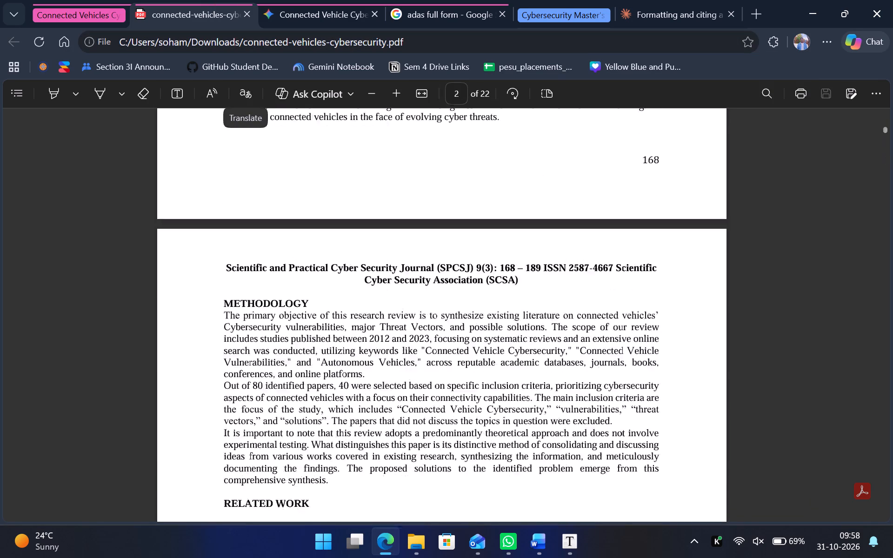
scroll(295, 165, up, 9)
drag(240, 188, 454, 200)
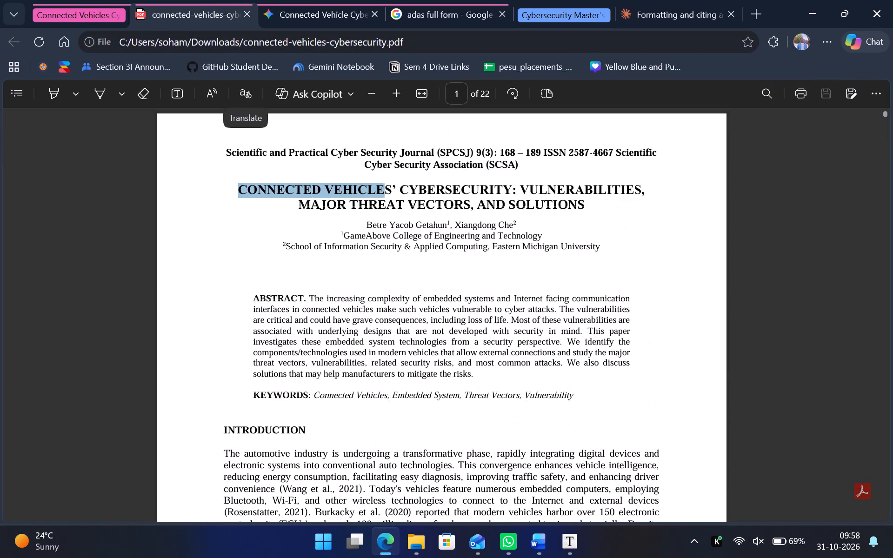
drag(454, 200, 581, 211)
key(ctrl+c)
click(756, 13)
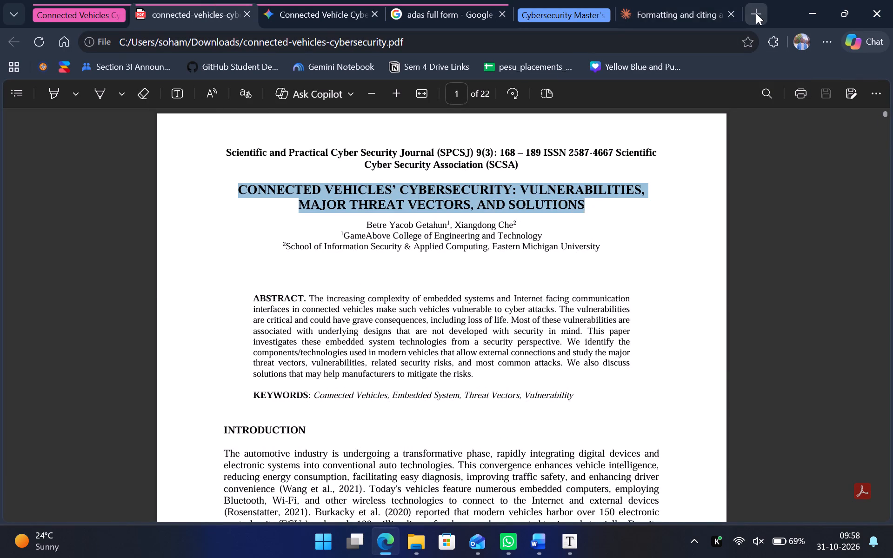
key(ctrl+v)
key(space)
text(pdf)
key(Return)
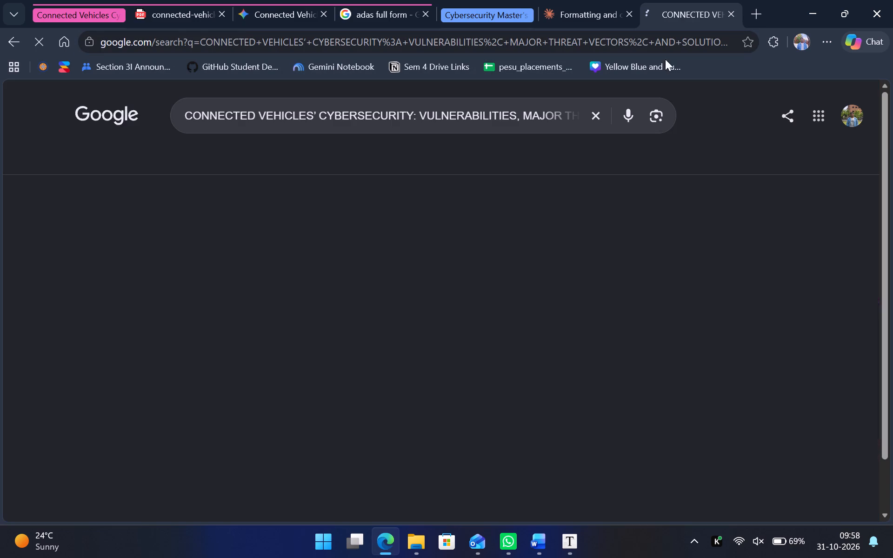
scroll(183, 328, down, 2)
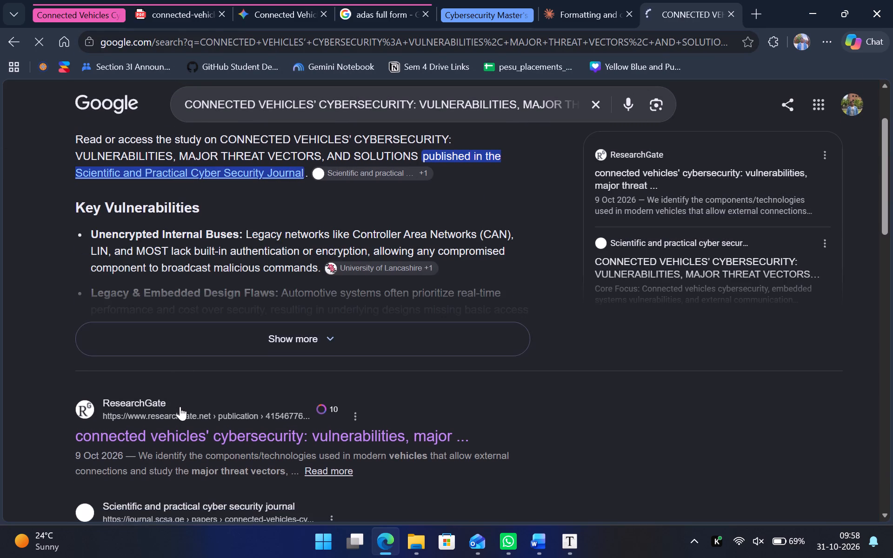
Open the paper's ResearchGate publication page from the search results.
click(182, 422)
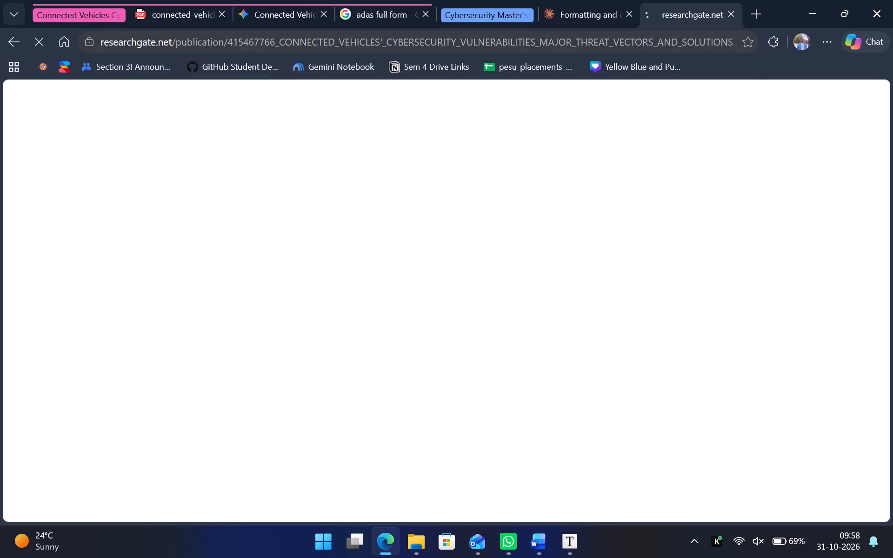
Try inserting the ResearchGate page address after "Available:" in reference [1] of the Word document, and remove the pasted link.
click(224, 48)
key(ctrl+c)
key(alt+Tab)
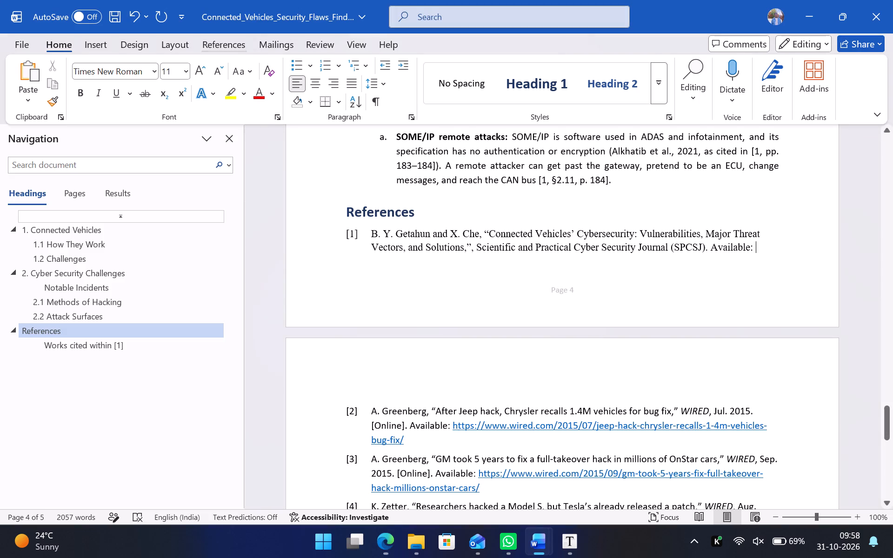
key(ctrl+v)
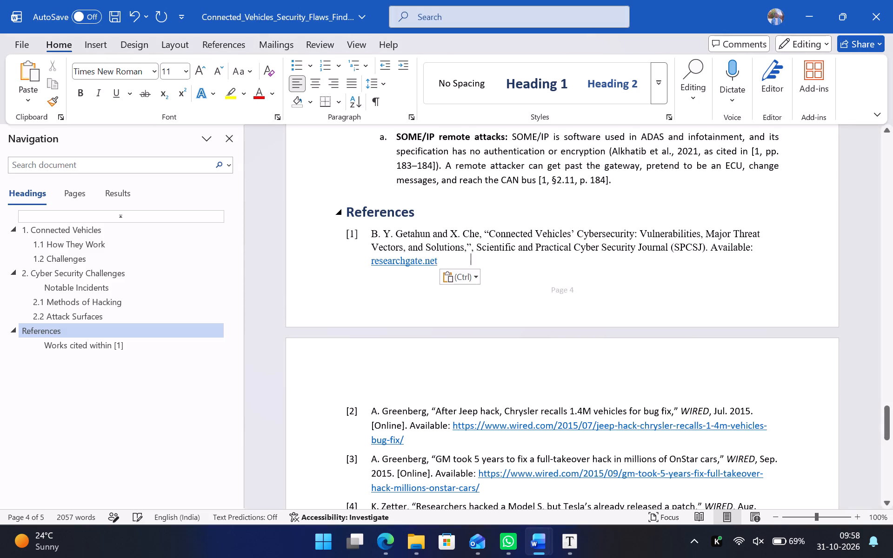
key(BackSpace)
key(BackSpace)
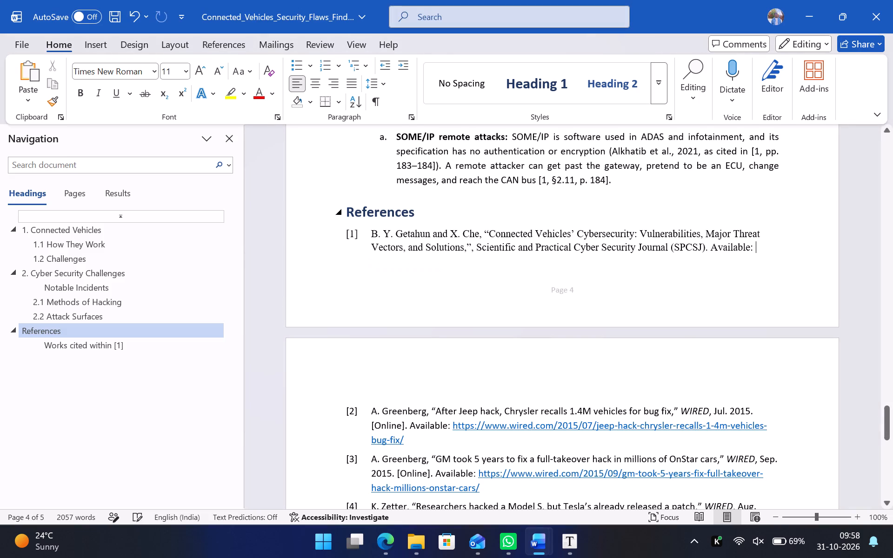
Download the paper's full-text PDF from ResearchGate in the browser and return to the publication page.
key(alt+Tab)
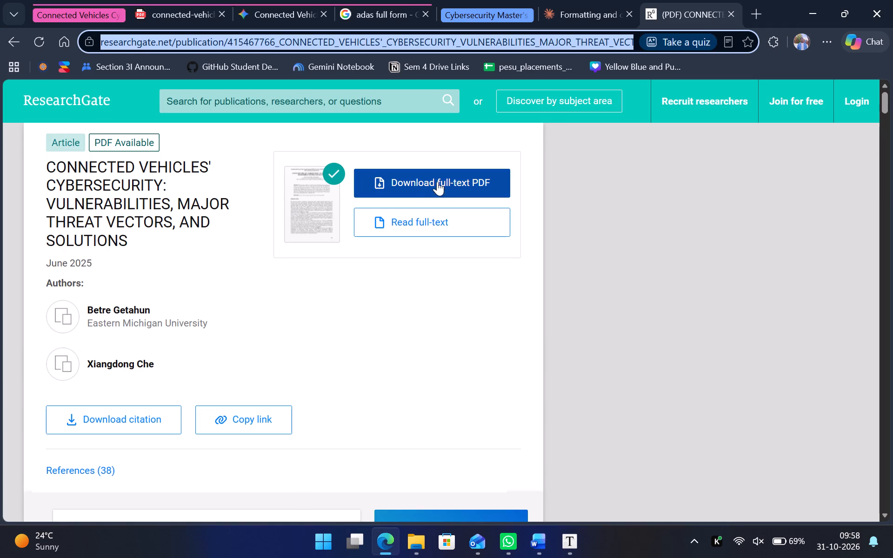
click(431, 186)
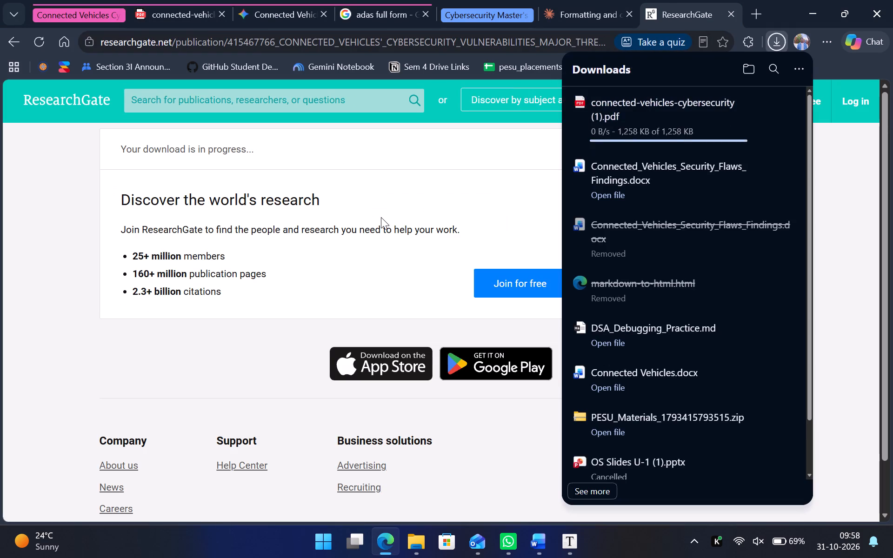
scroll(381, 217, right, 9)
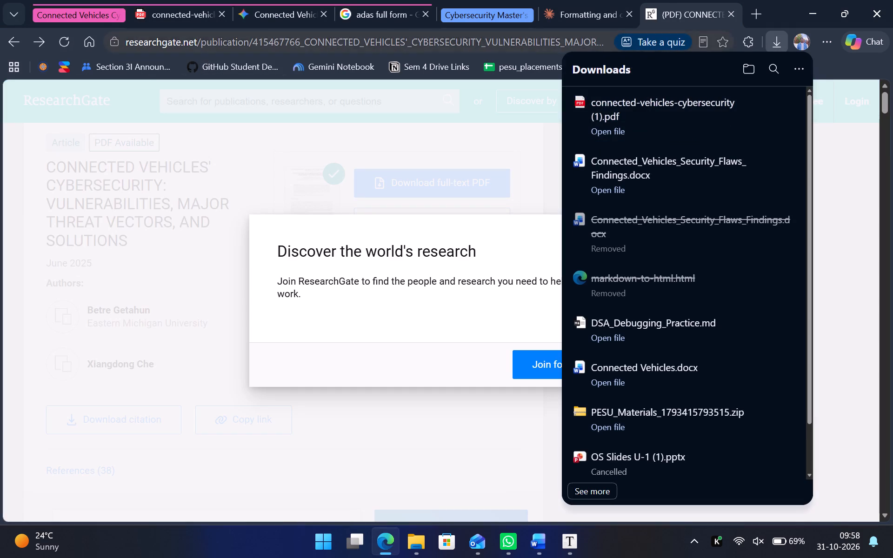
Copy the ResearchGate publication page's address and paste it after "Available:" in reference [1] of the Word document.
click(202, 49)
key(ctrl+c)
key(alt+Tab)
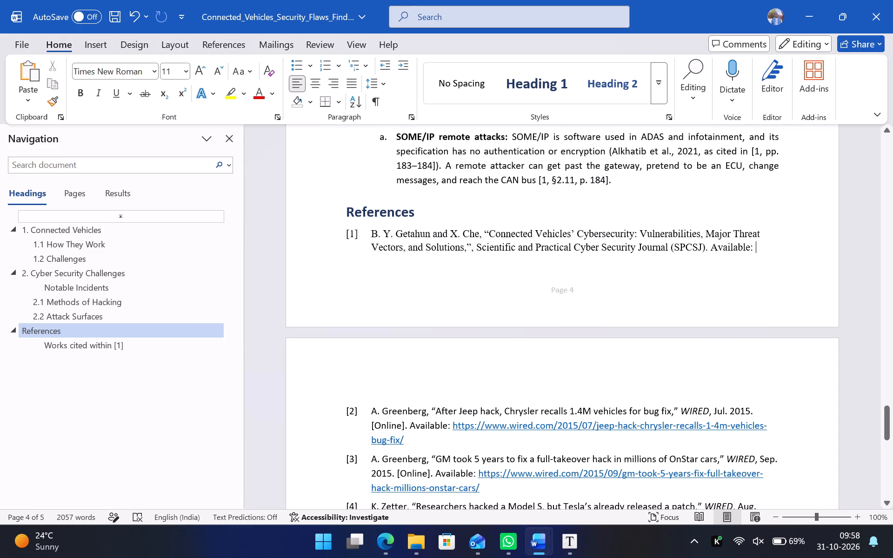
key(ctrl+v)
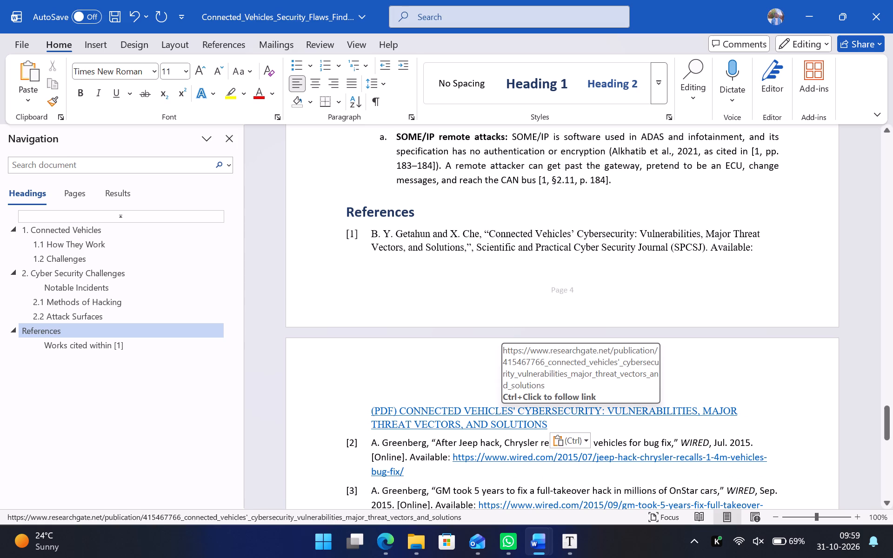
Change the display text of reference [1]'s pasted hyperlink to the full copied ResearchGate URL.
click(558, 441)
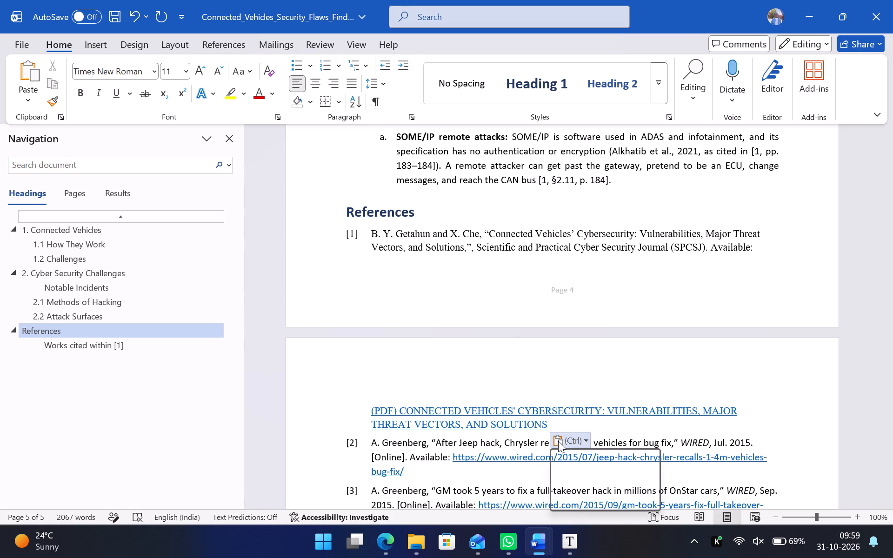
click(523, 422)
drag(547, 422, 531, 420)
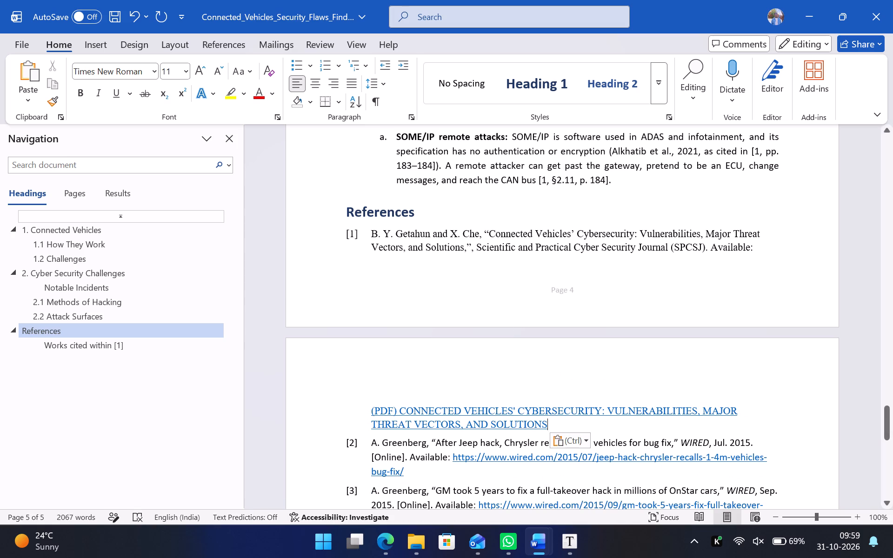
drag(531, 420, 347, 405)
key(ctrl+k)
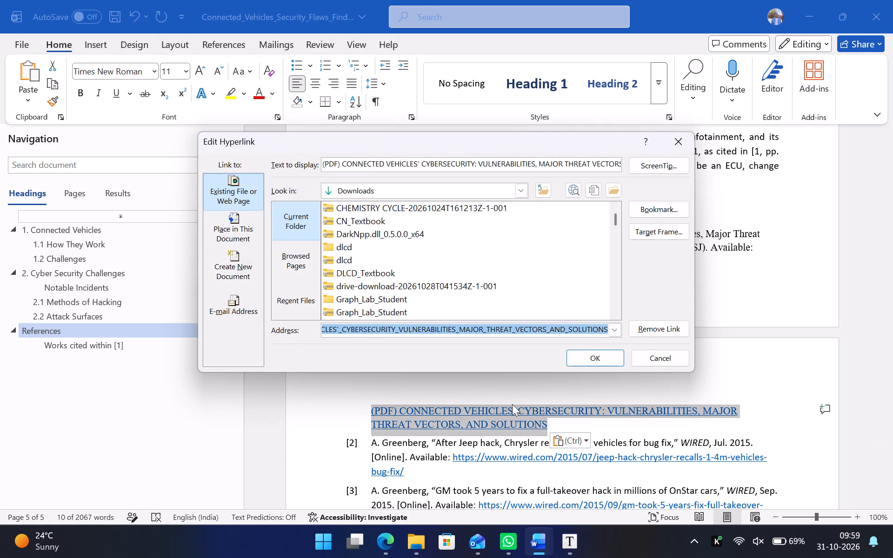
click(342, 168)
key(ctrl+a)
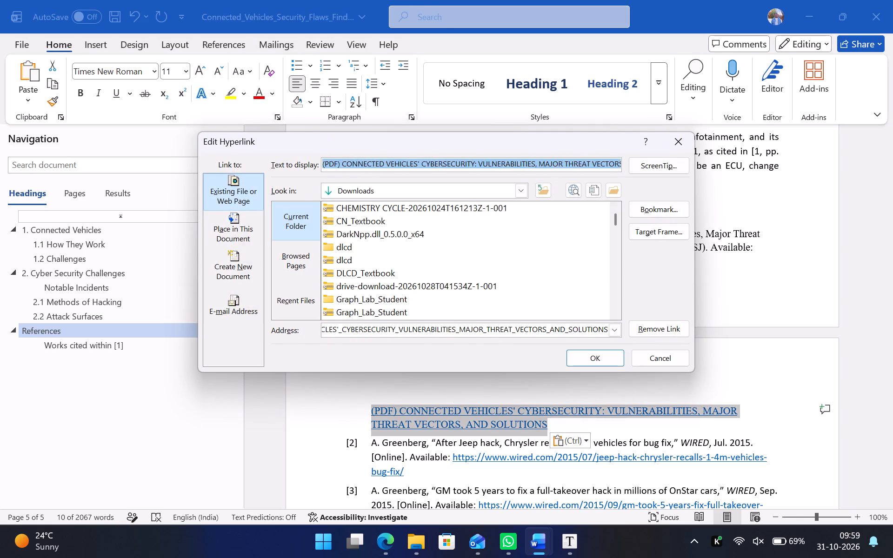
key(ctrl+v)
click(573, 359)
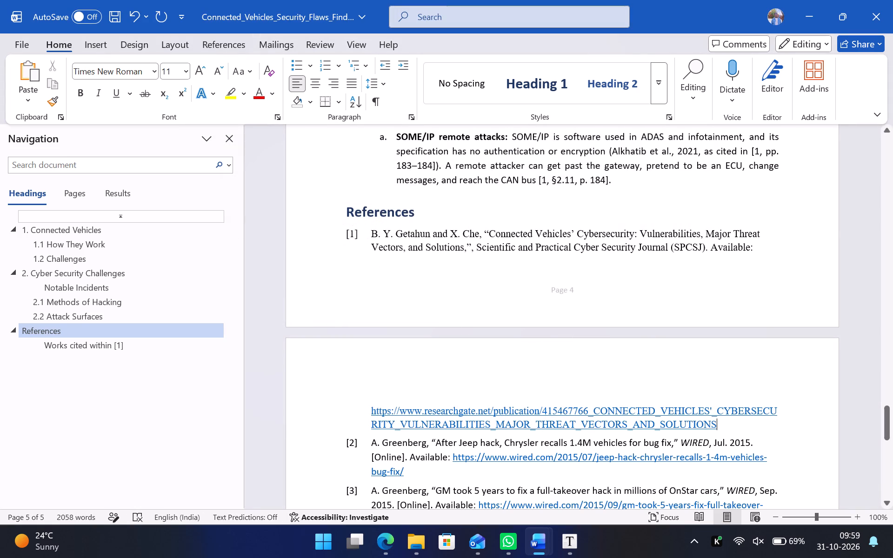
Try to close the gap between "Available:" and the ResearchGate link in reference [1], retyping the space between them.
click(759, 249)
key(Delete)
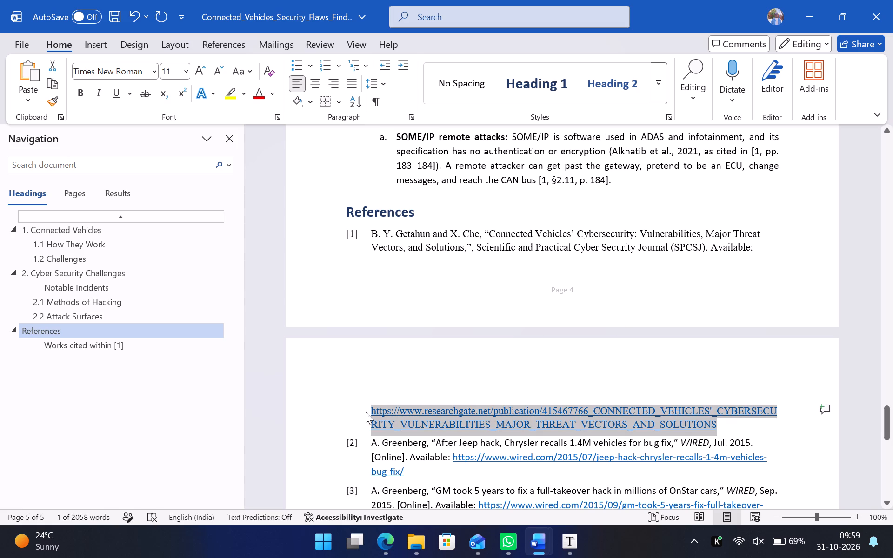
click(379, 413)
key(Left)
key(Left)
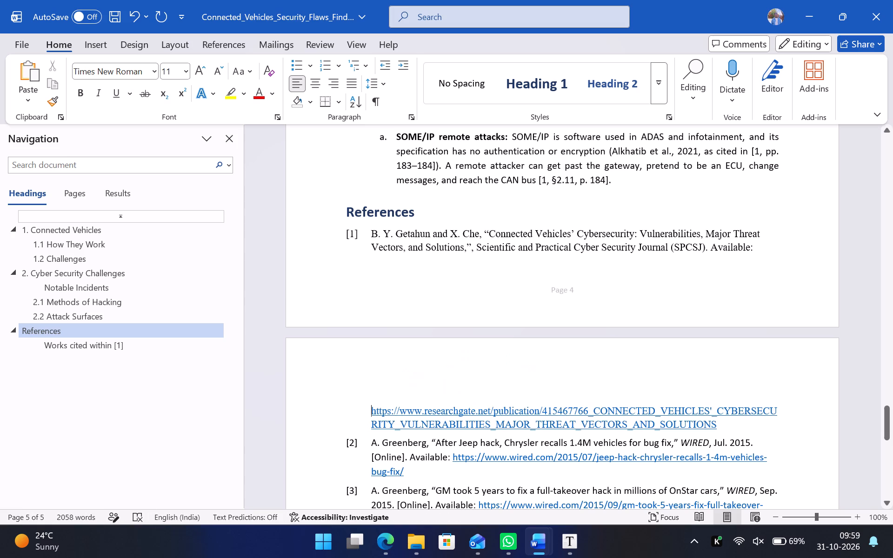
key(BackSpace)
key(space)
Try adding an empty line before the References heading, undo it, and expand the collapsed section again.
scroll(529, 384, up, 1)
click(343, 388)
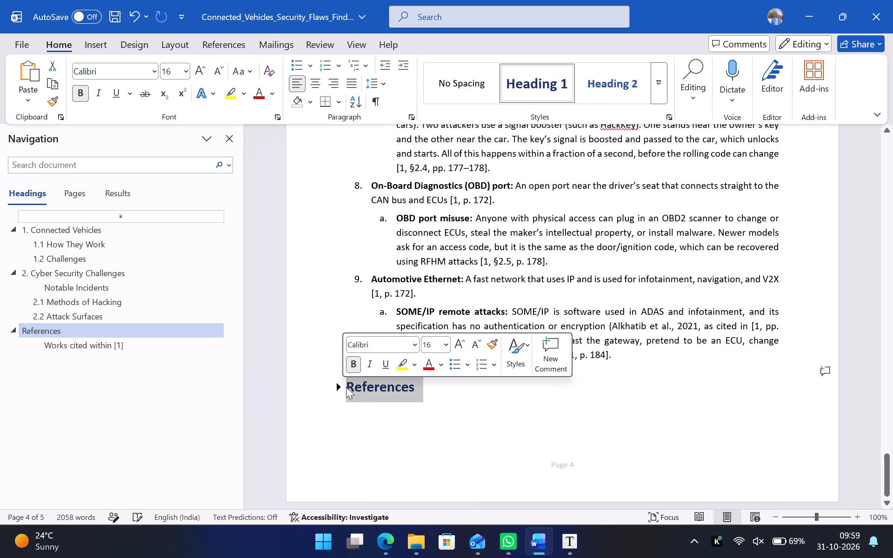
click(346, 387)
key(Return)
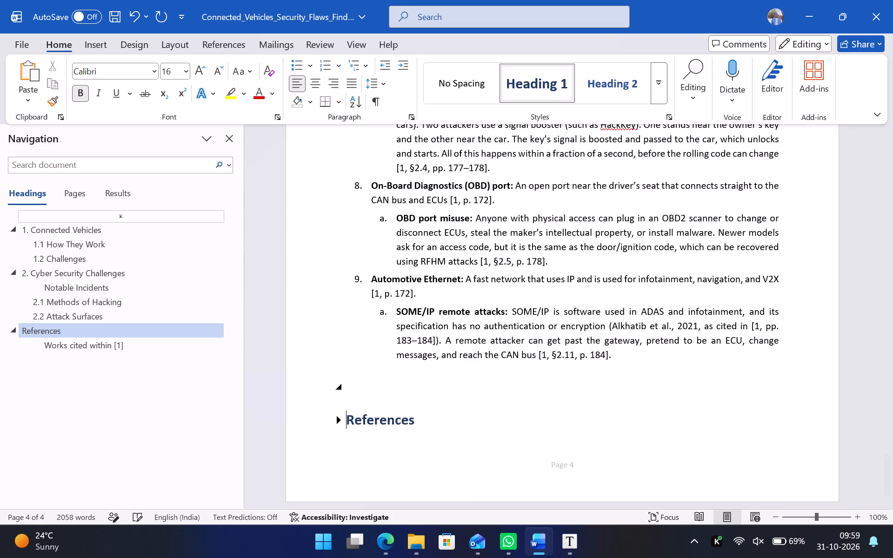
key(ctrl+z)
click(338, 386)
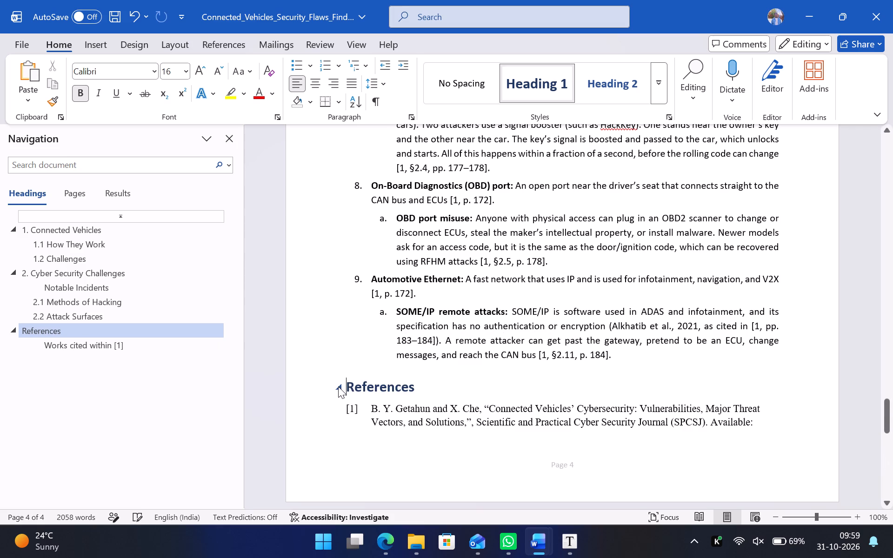
Insert an unnumbered blank line after the SOME/IP remote attacks item, just before the References heading.
click(619, 359)
key(Return)
key(BackSpace)
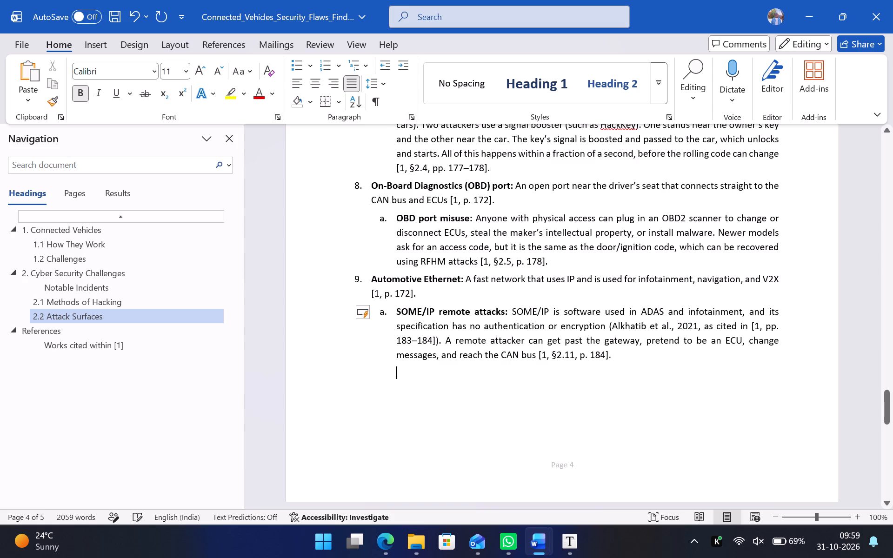
Set the font of the entire document to Times New Roman and save the document.
scroll(590, 361, right, 1)
scroll(590, 361, up, 5)
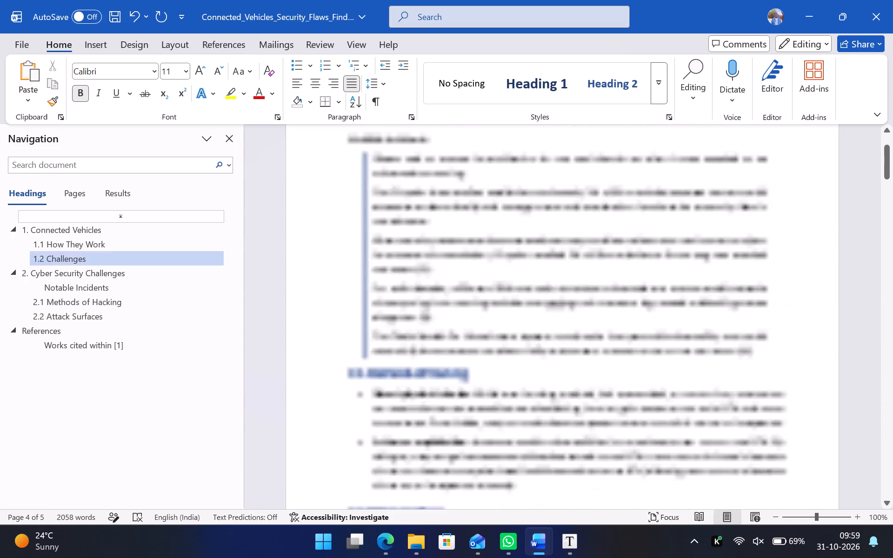
key(ctrl+a)
click(113, 78)
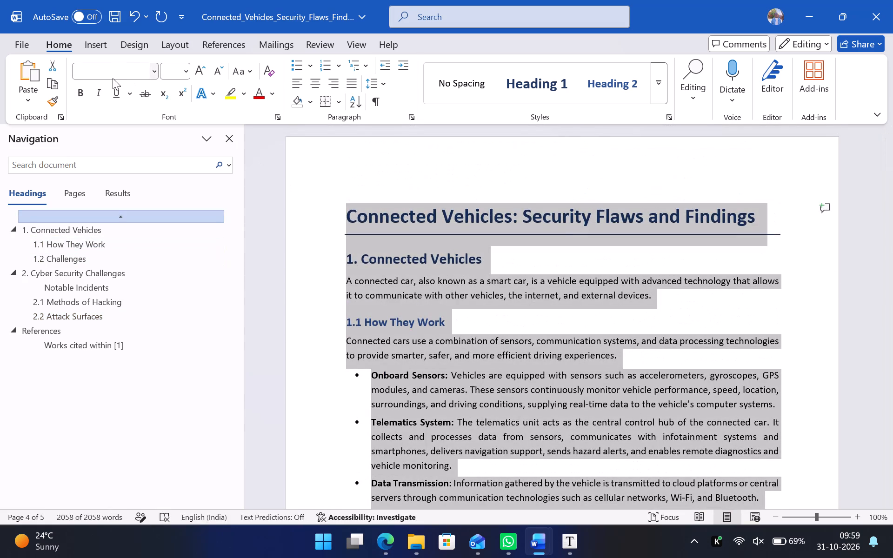
click(110, 72)
text(time)
key(Return)
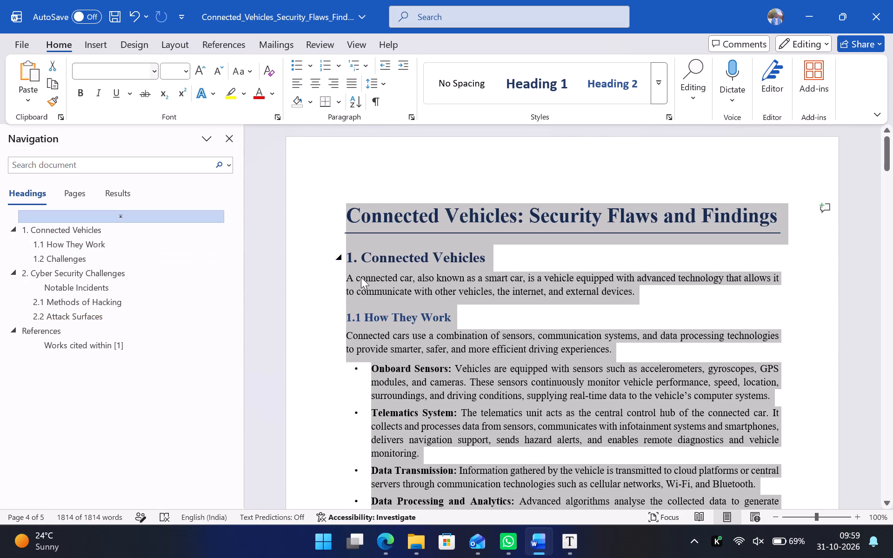
click(365, 280)
key(ctrl+s)
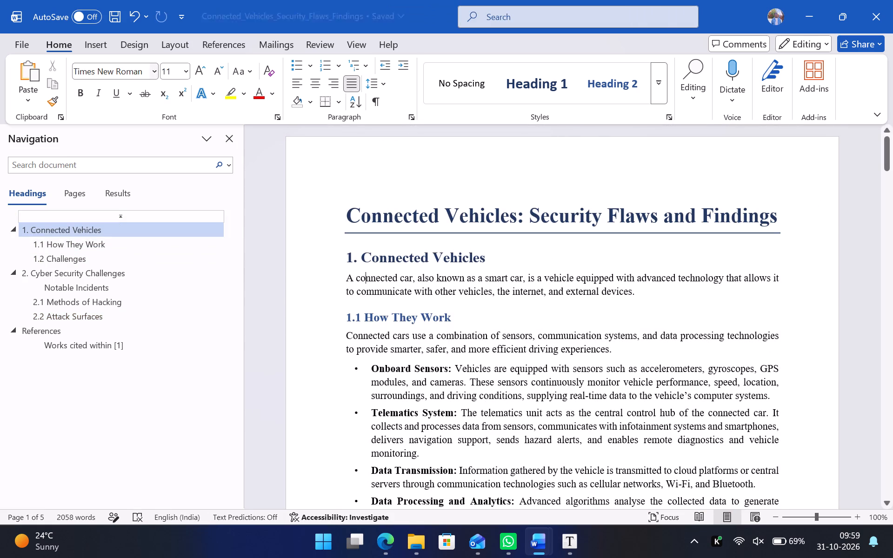